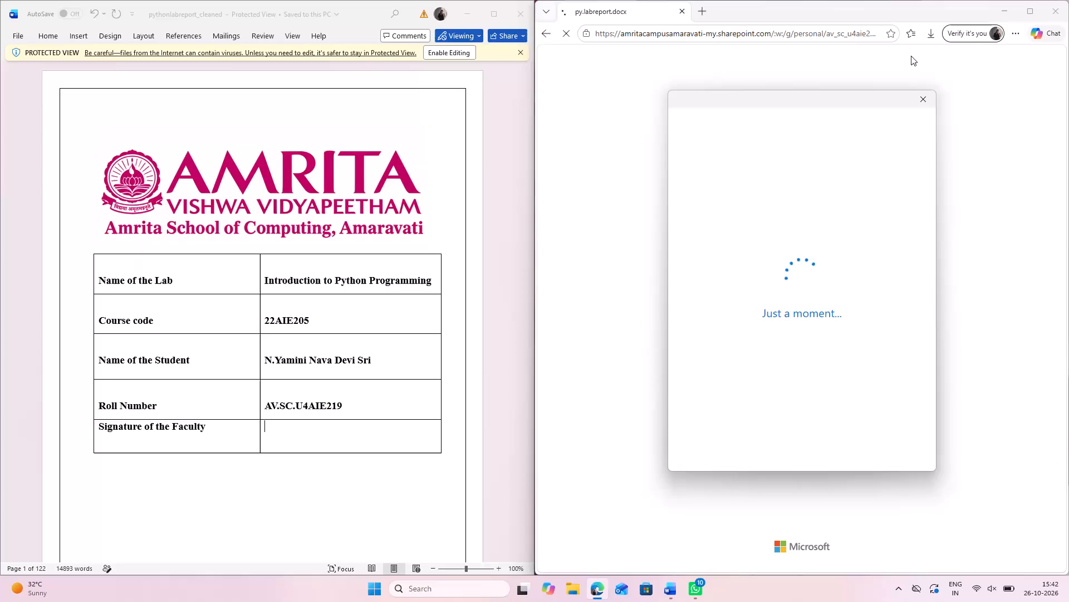
Dismiss the sign-in pop-up covering the py.labreport document.
left_click(920, 98)
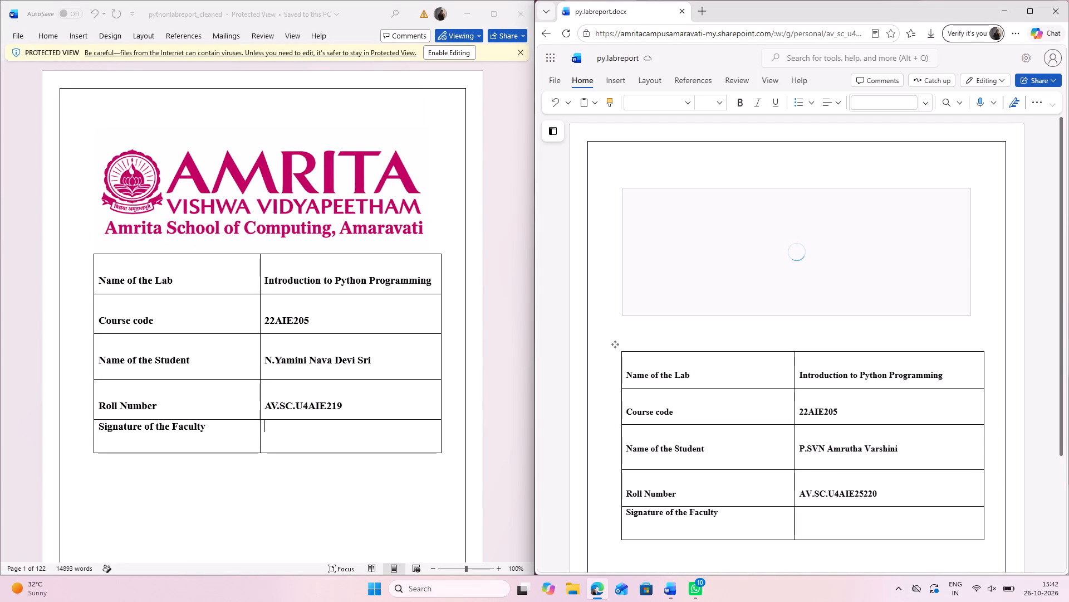
Compare the cover, index and Lab 1 pages of py.labreport with those of pythonlabreport_cleaned.
scroll(832, 415, "down", 7)
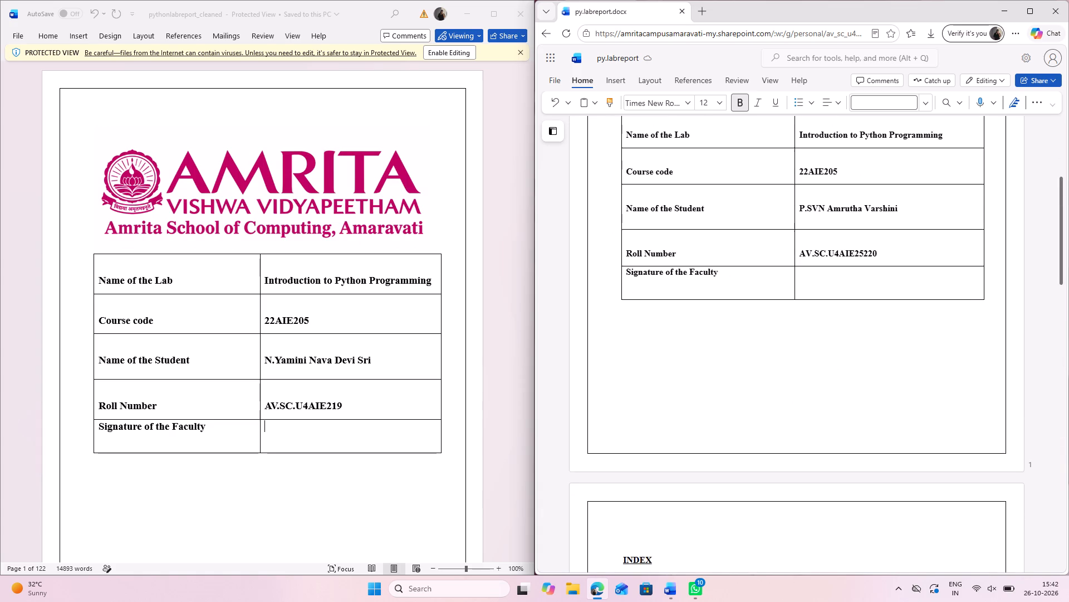
scroll(832, 415, "down", 6)
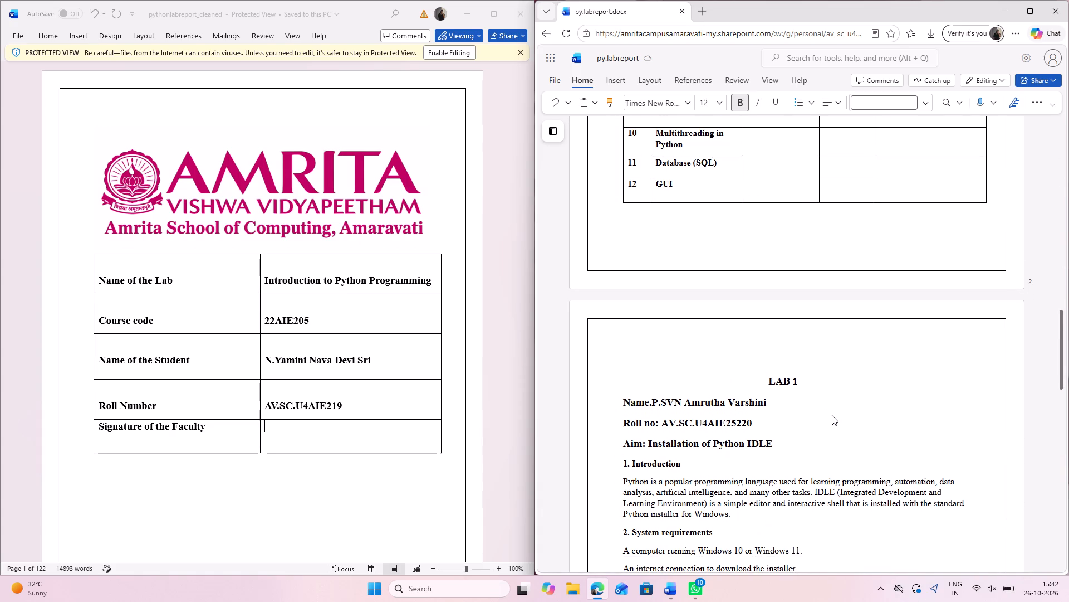
scroll(271, 269, "down", 7)
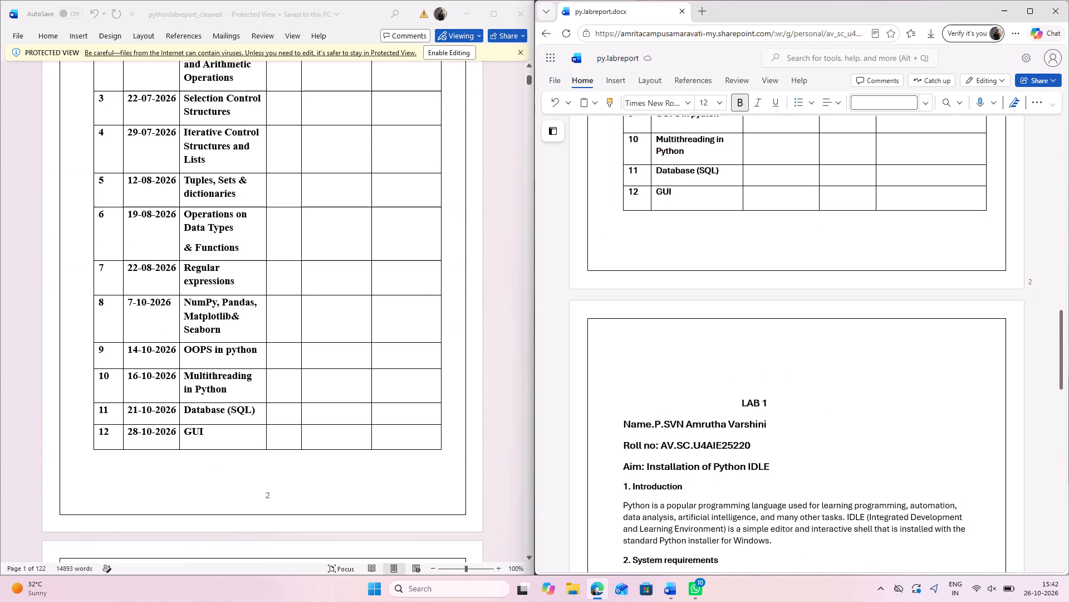
scroll(271, 269, "down", 1)
scroll(271, 269, "up", 2)
scroll(749, 191, "up", 4)
scroll(749, 191, "down", 2)
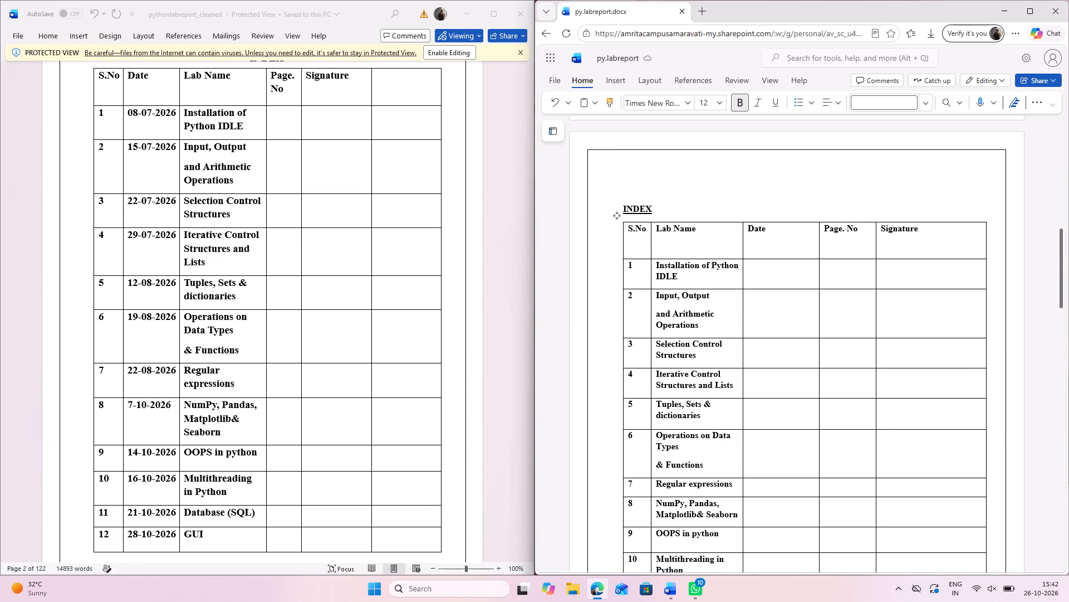
scroll(749, 191, "down", 3)
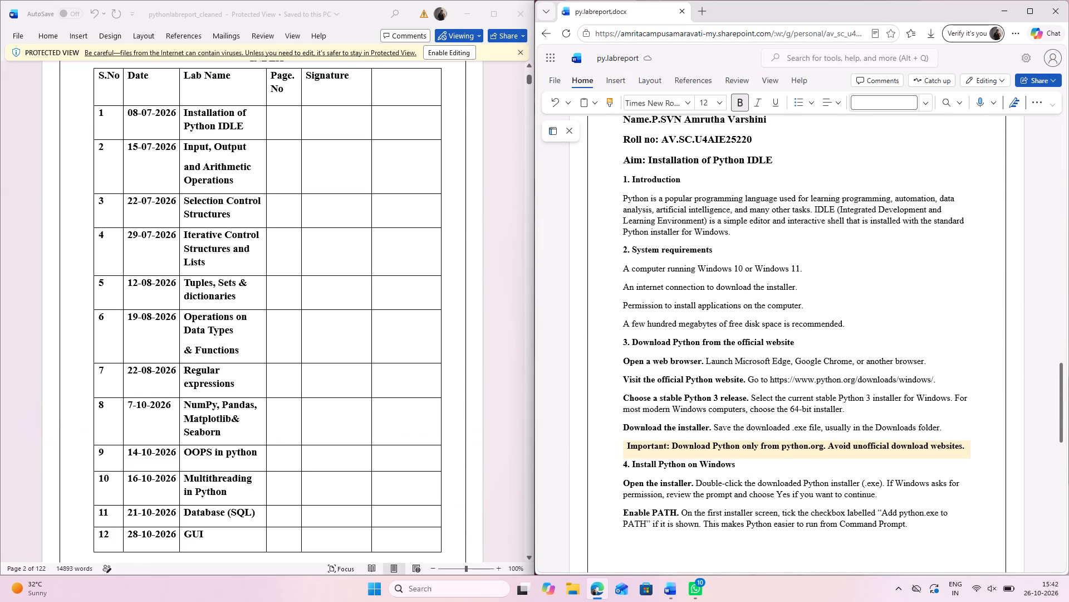
scroll(278, 333, "down", 5)
scroll(278, 333, "up", 1)
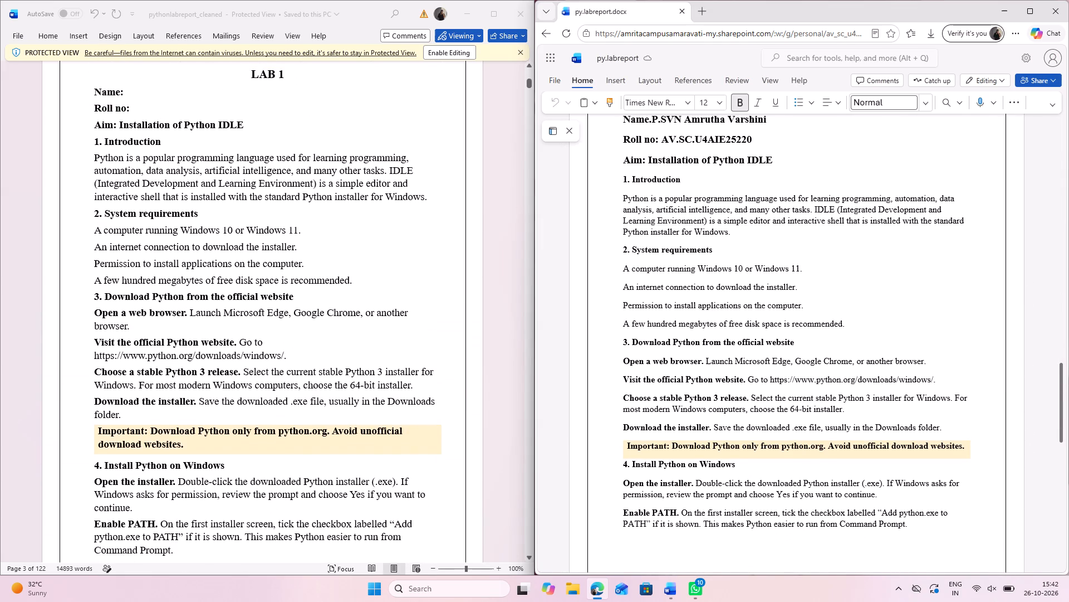
scroll(278, 333, "up", 2)
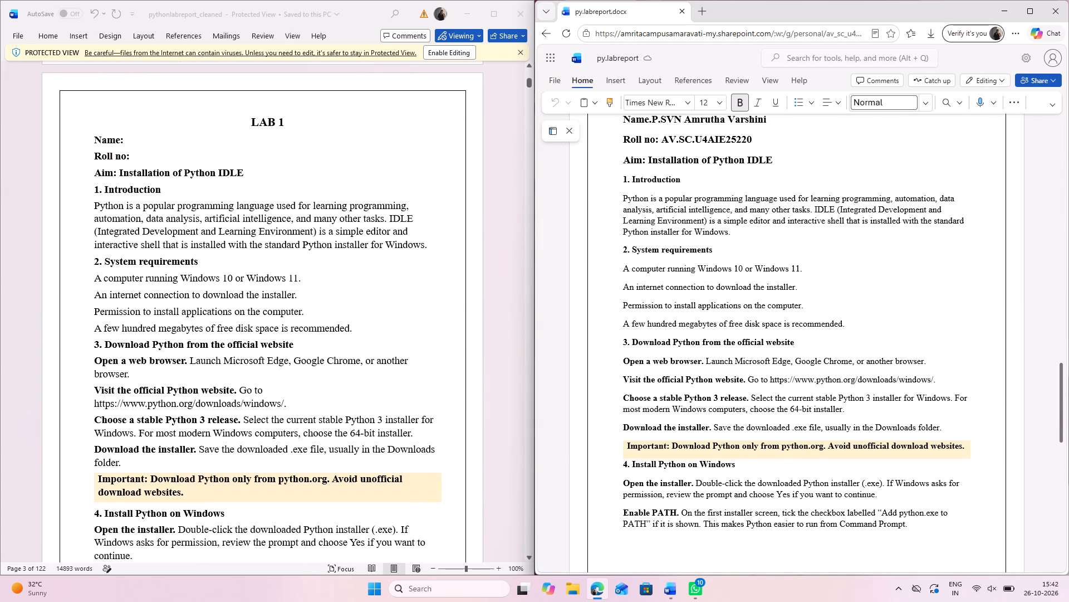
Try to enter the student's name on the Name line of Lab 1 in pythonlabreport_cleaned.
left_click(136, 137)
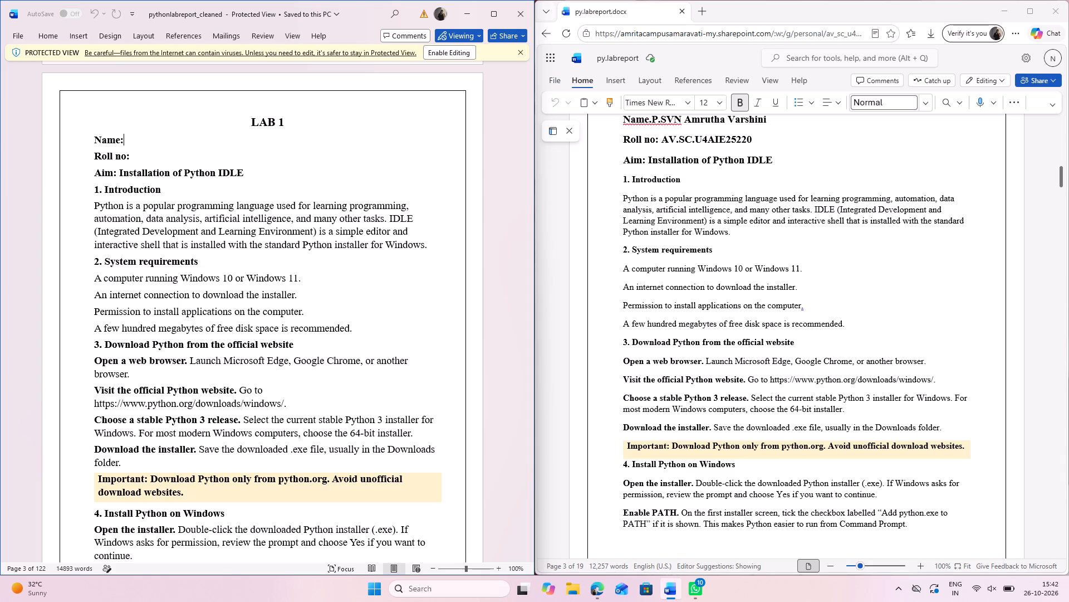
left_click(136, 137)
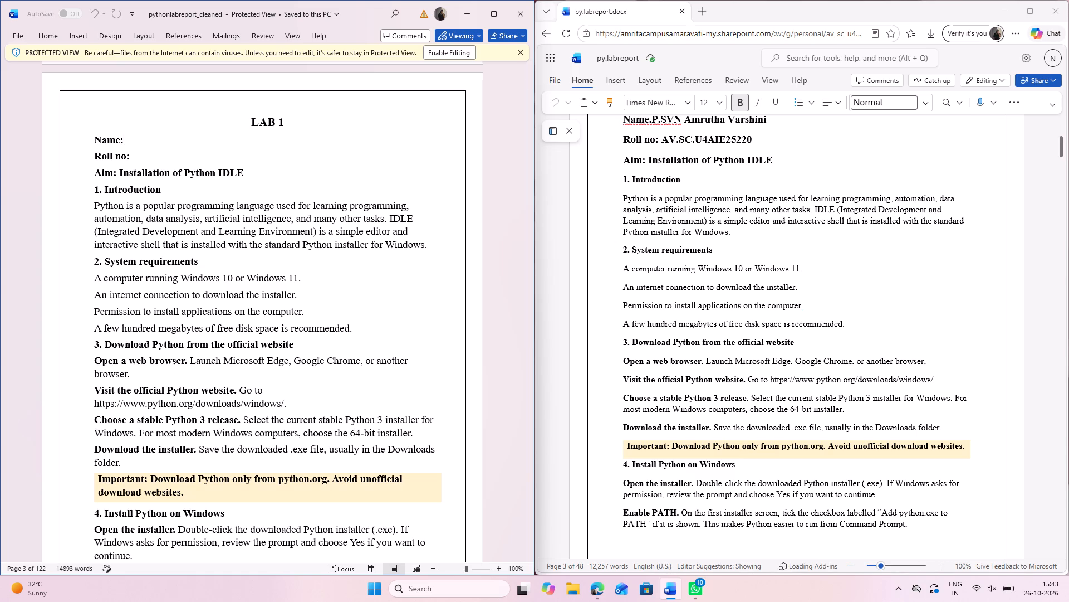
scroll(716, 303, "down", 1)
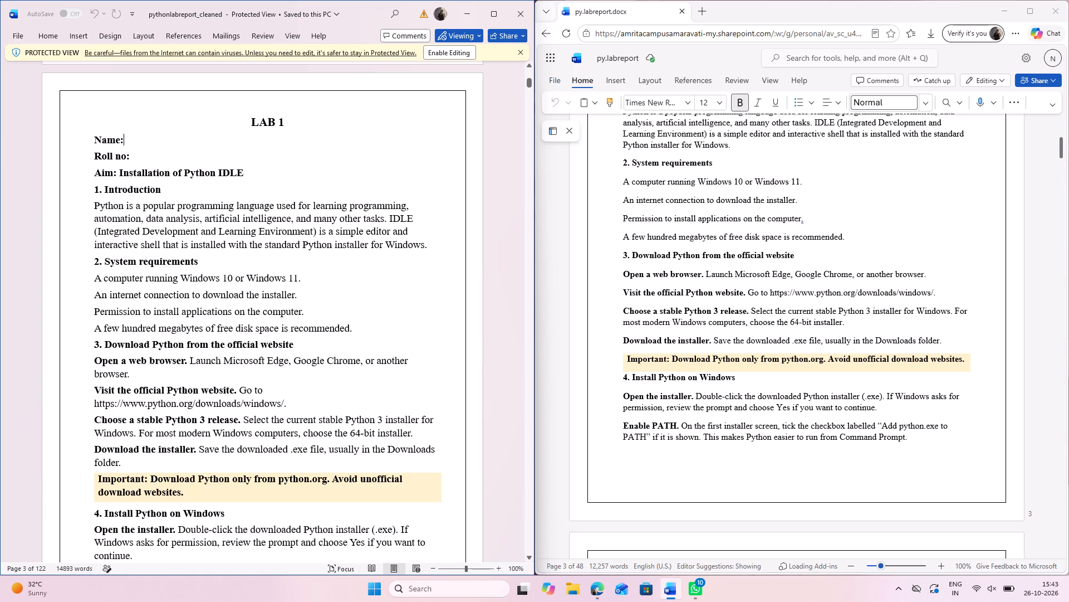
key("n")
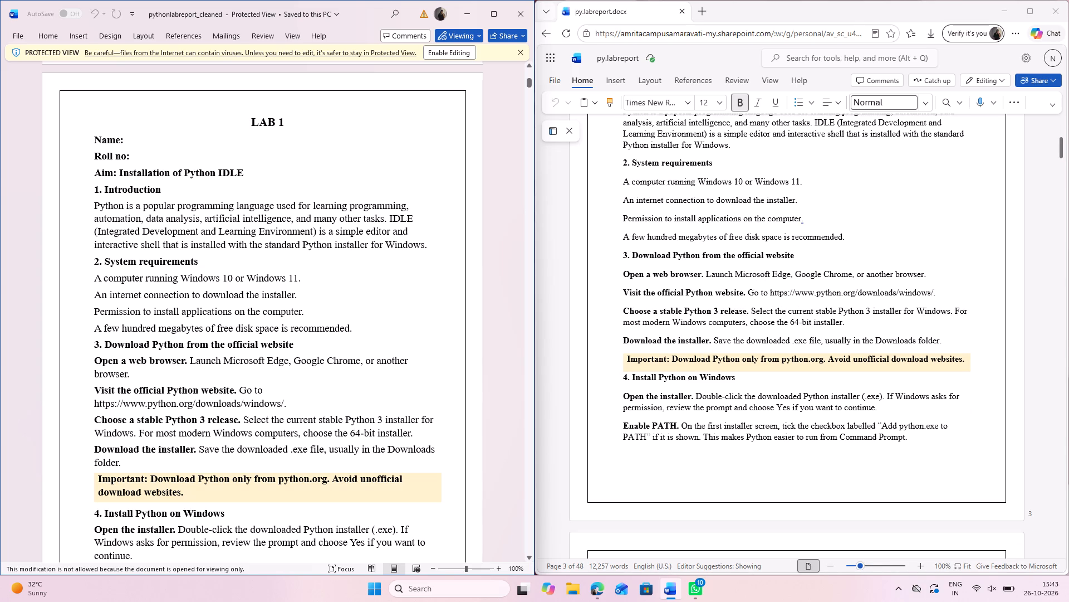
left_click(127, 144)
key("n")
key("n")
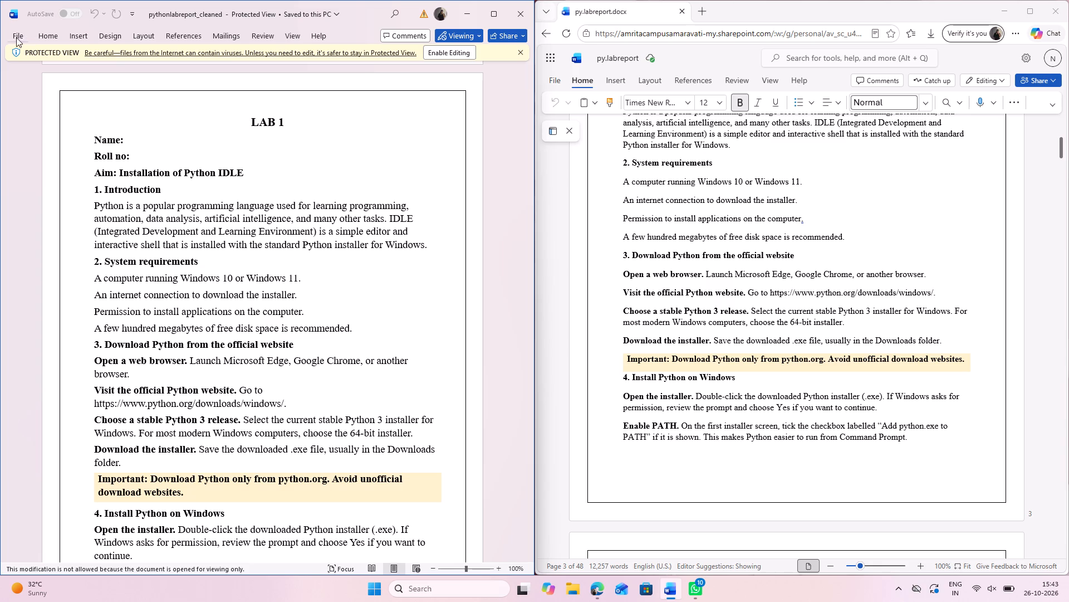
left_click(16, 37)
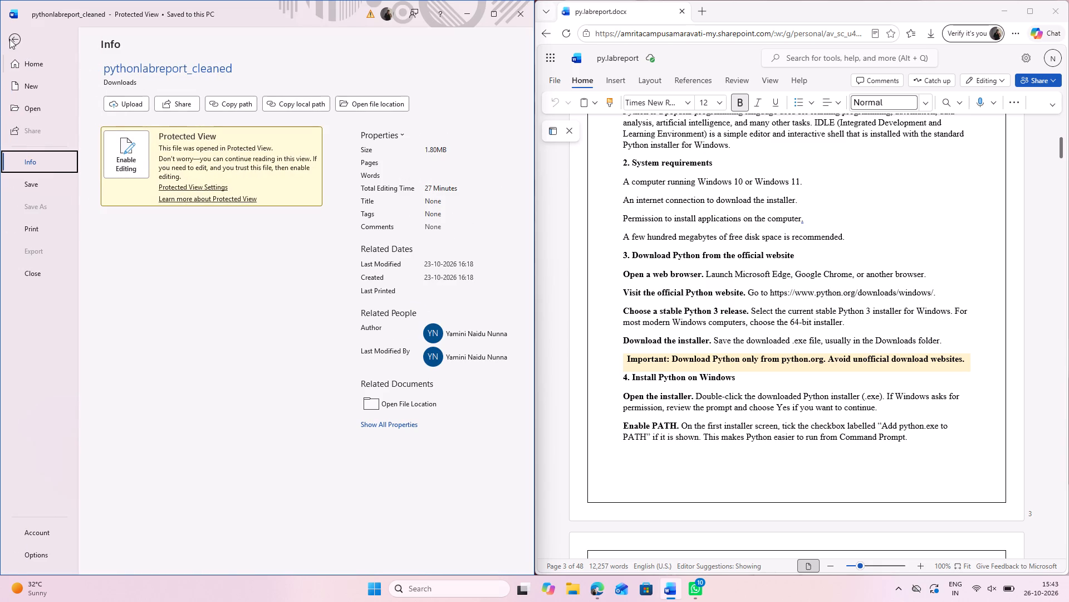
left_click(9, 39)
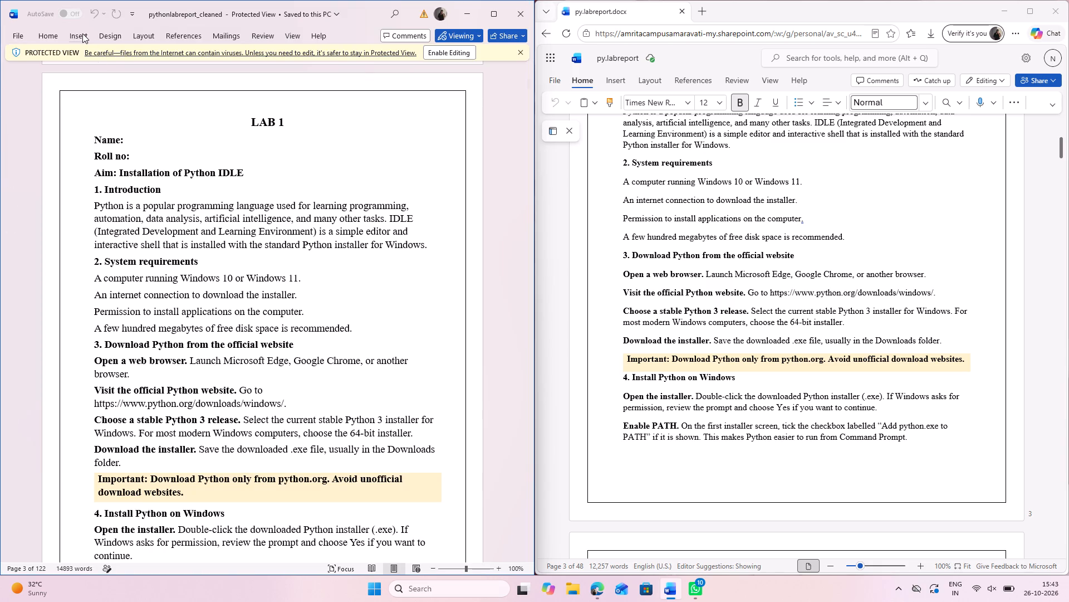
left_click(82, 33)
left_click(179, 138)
Enable editing of the protected pythonlabreport_cleaned document.
left_click(447, 55)
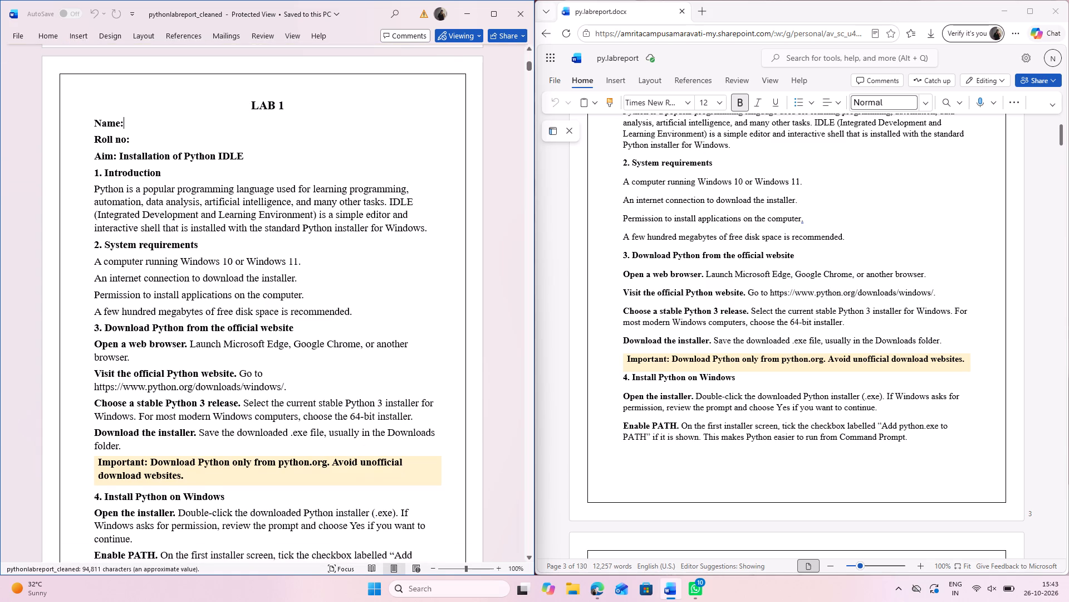
Snap the pythonlabreport_cleaned window to half the screen beside the browser.
scroll(348, 301, "down", 2)
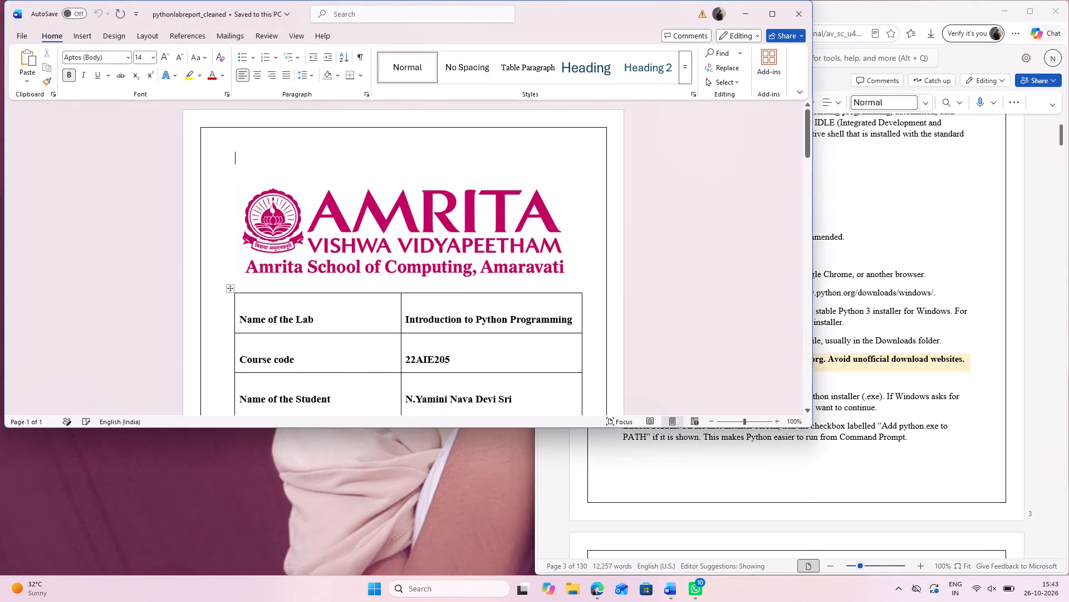
scroll(348, 301, "down", 4)
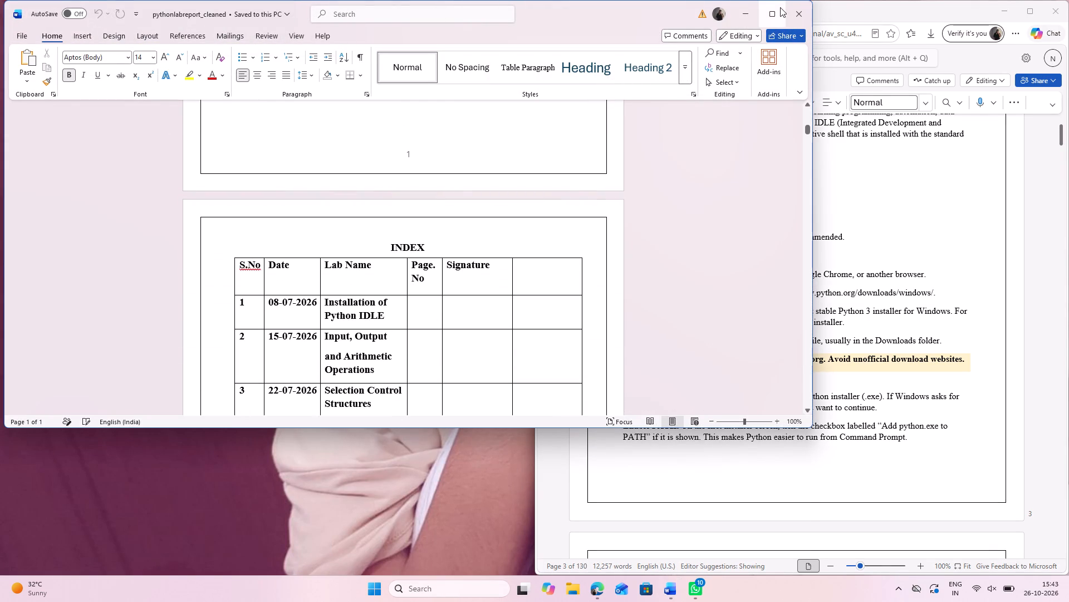
left_click(699, 37)
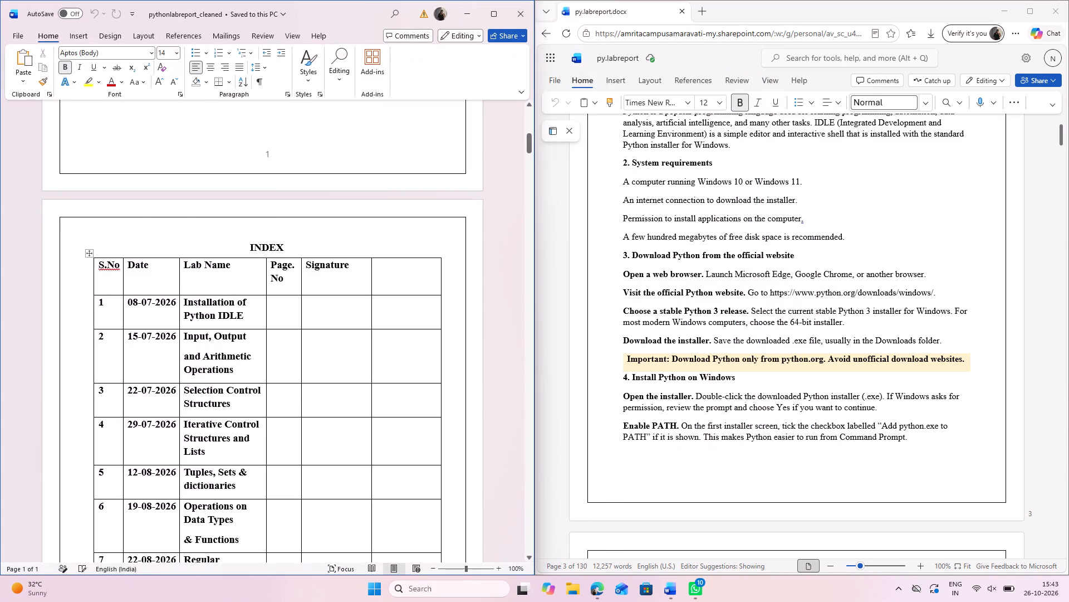
Enter the student's name on the Name line under the LAB 1 heading in pythonlabreport_cleaned.
scroll(259, 379, "down", 7)
scroll(259, 379, "up", 1)
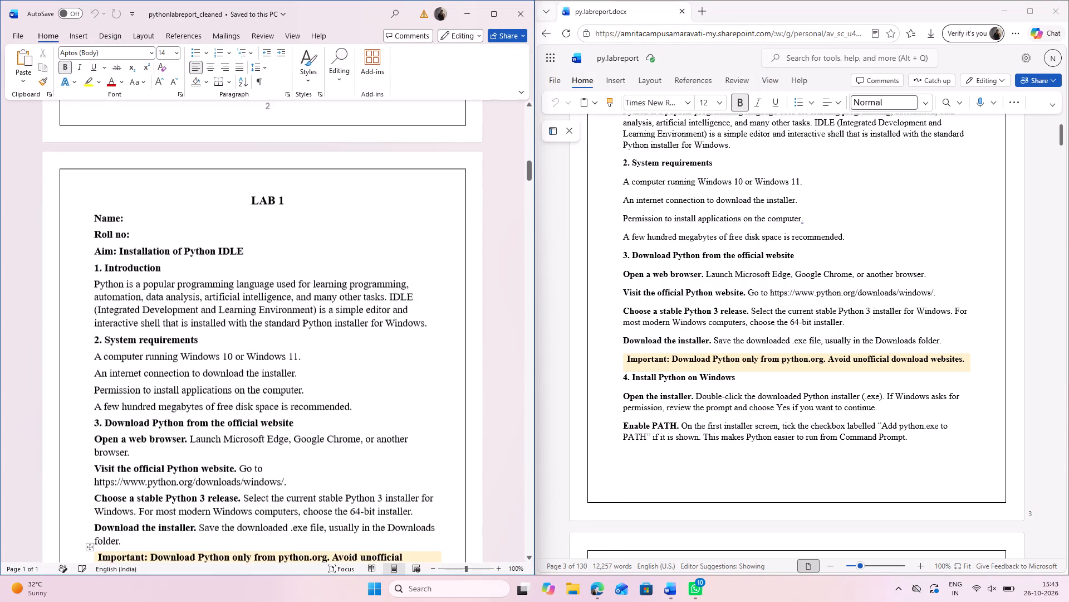
left_click(129, 268)
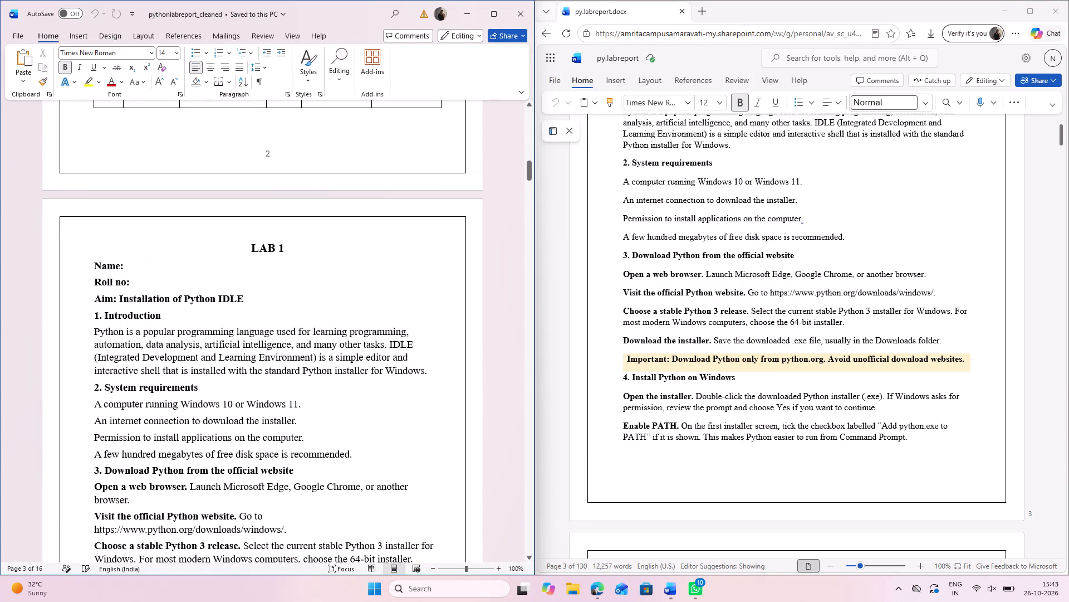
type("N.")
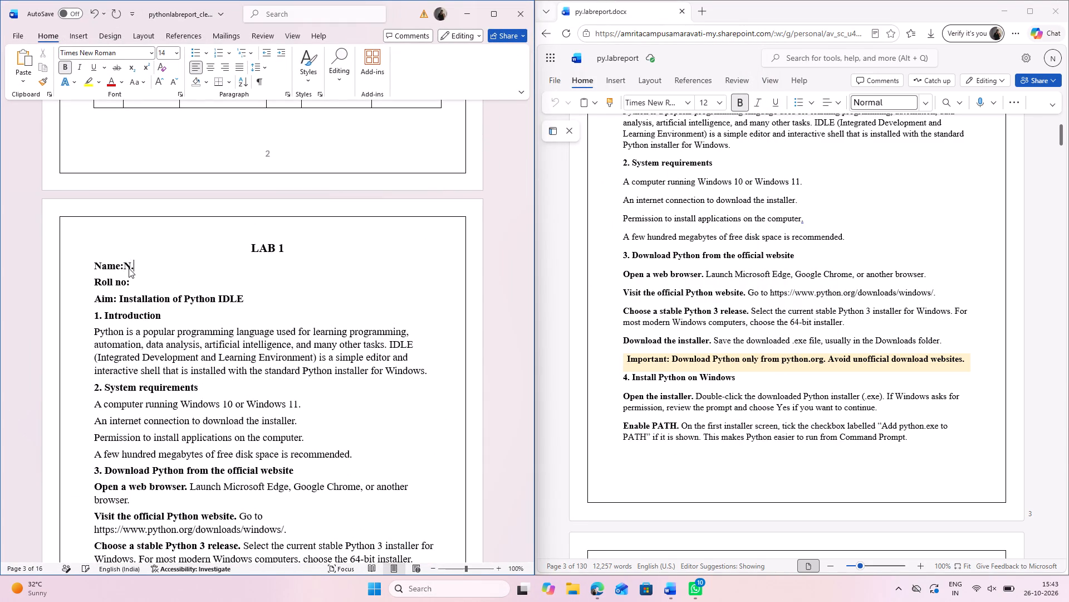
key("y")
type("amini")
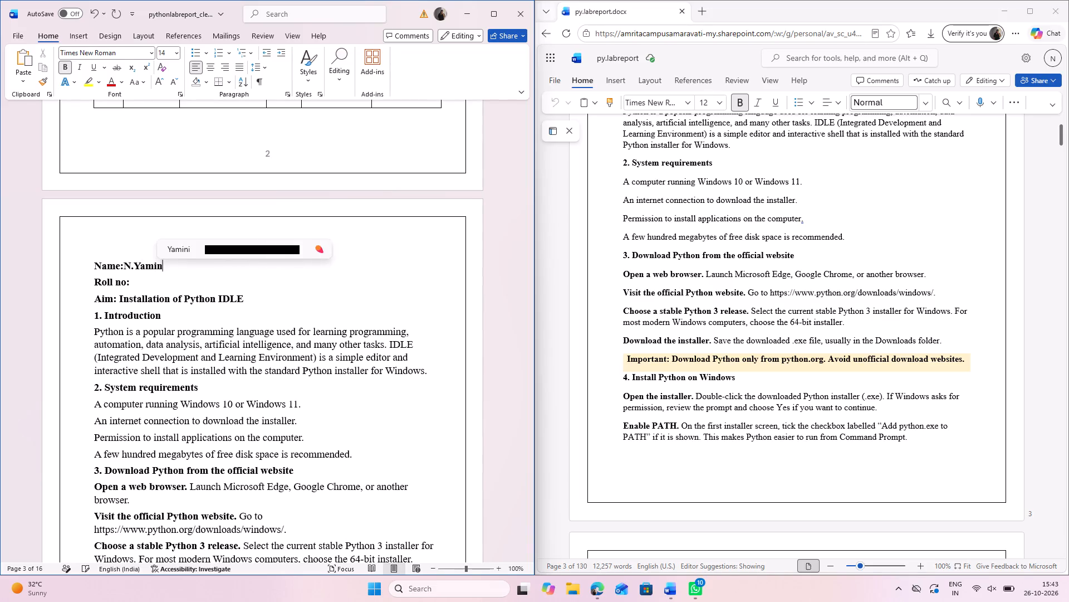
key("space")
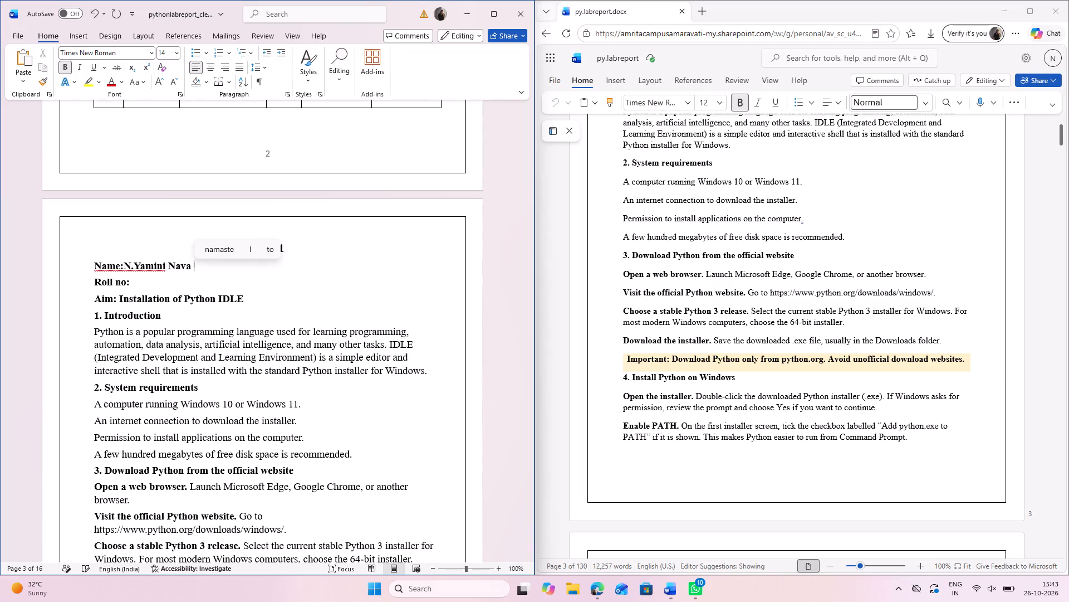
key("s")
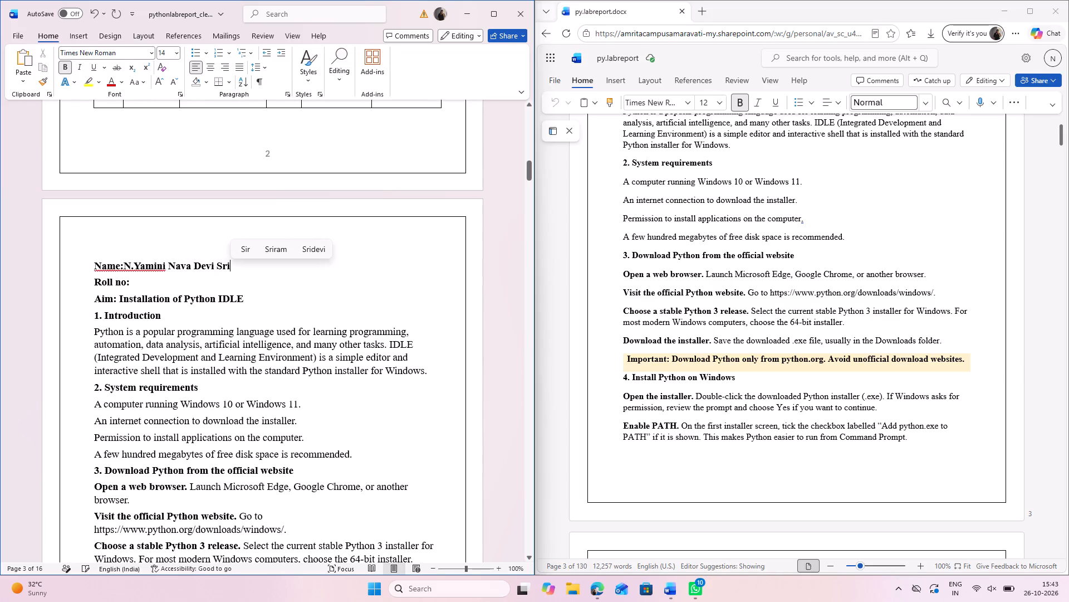
Fill Lab 1's Roll no line by copying the roll number from py.labreport and changing its last two digits to the student's own.
left_click(141, 281)
scroll(708, 148, "up", 1)
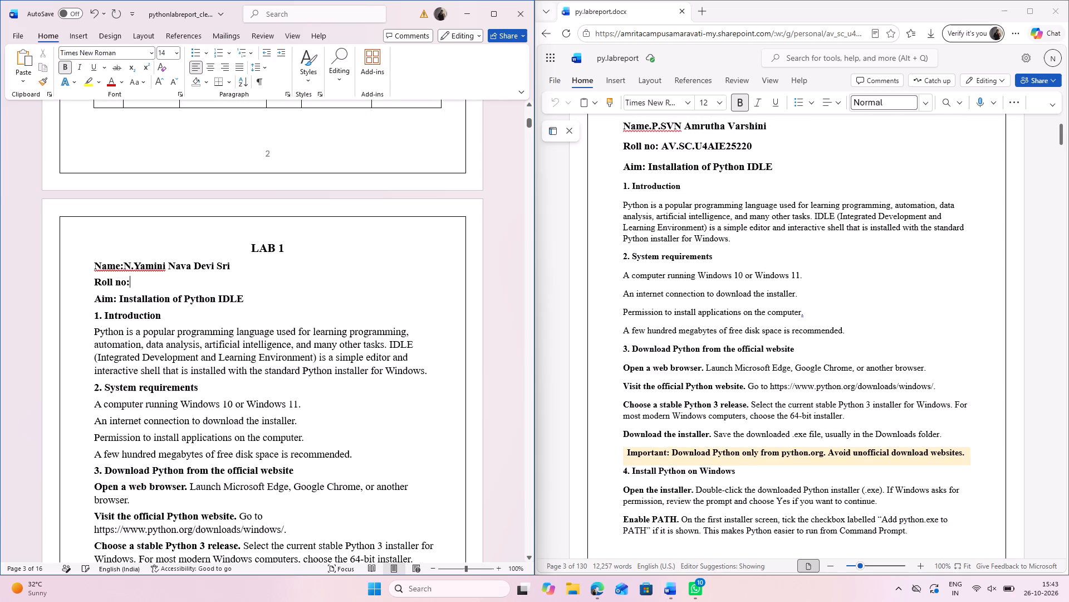
scroll(708, 148, "up", 1)
left_click_drag(661, 182, 699, 184)
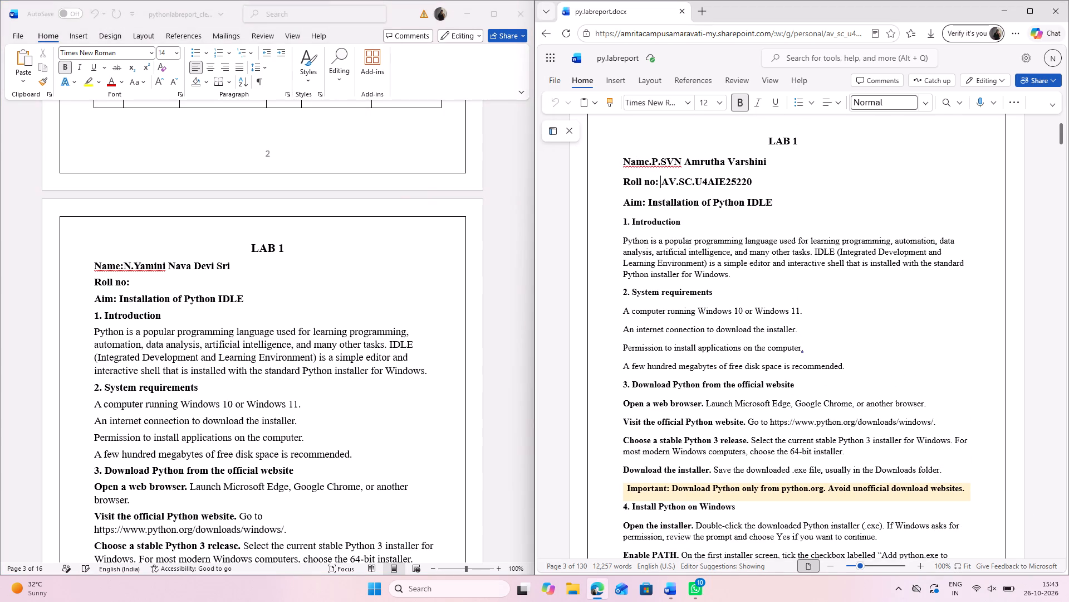
left_click_drag(699, 184, 756, 181)
key("ctrl+c")
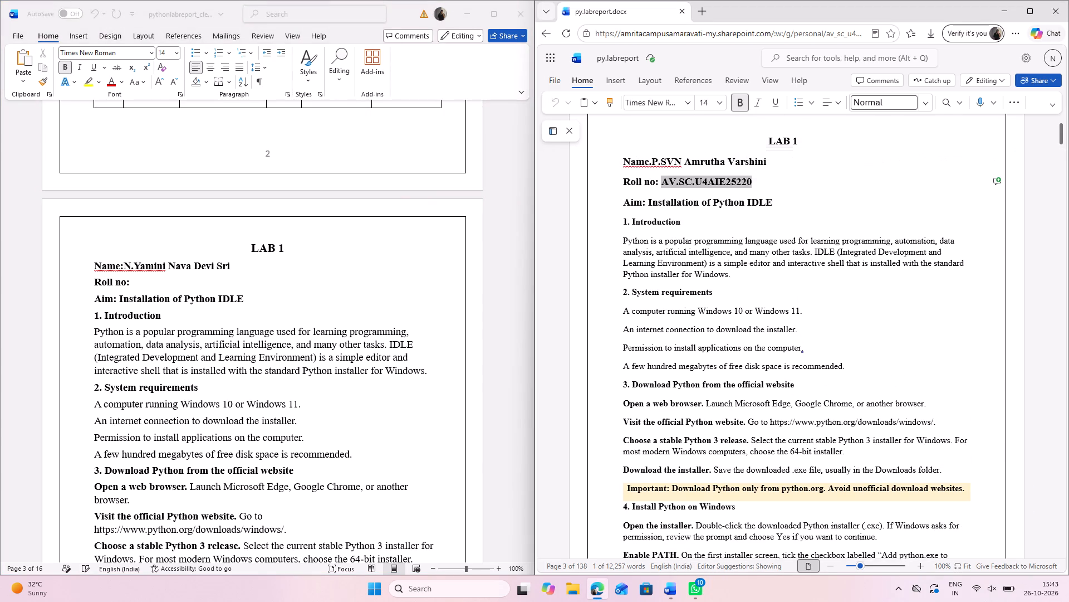
left_click(140, 281)
key("ctrl+v")
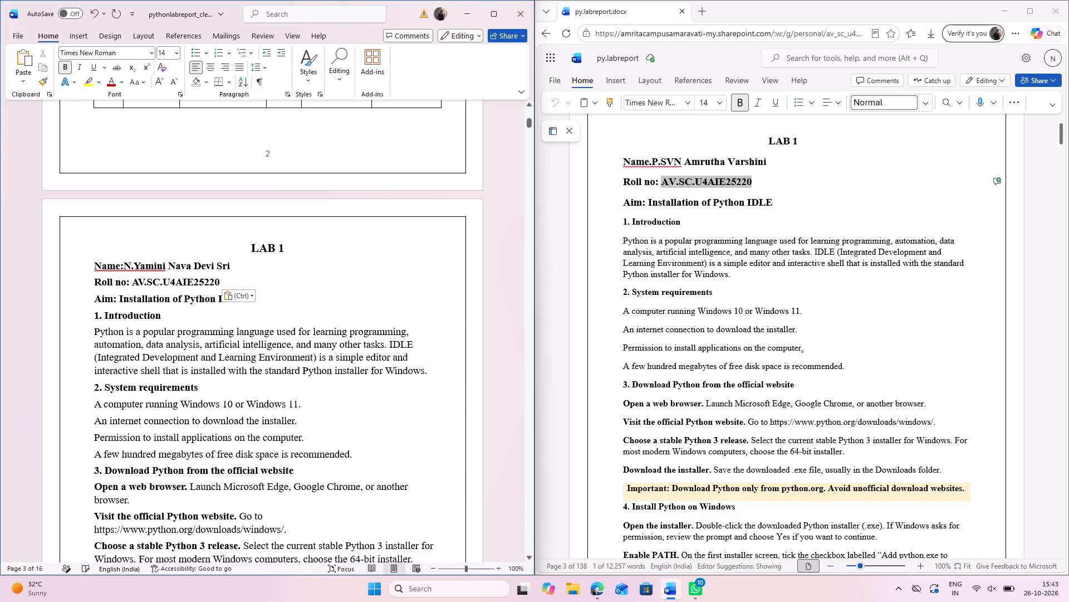
key("BackSpace")
key("BackSpace")
type("19")
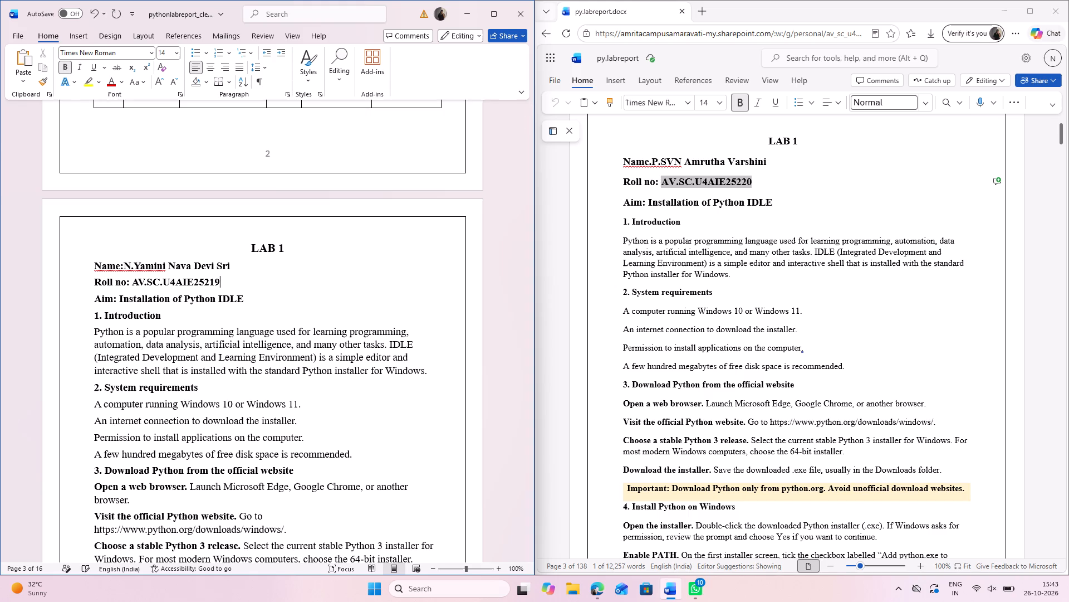
Copy Lab 1's completed Name and Roll no lines and replace the blank NAME and RollNumber lines under the LAB 2 heading with them.
left_click_drag(91, 264, 209, 278)
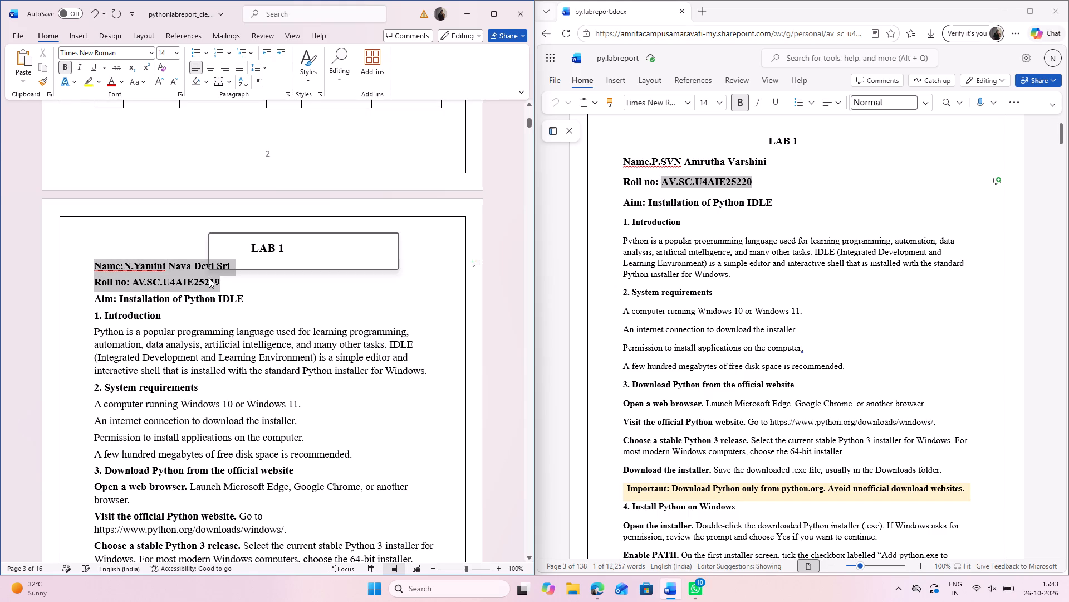
key("ctrl+v")
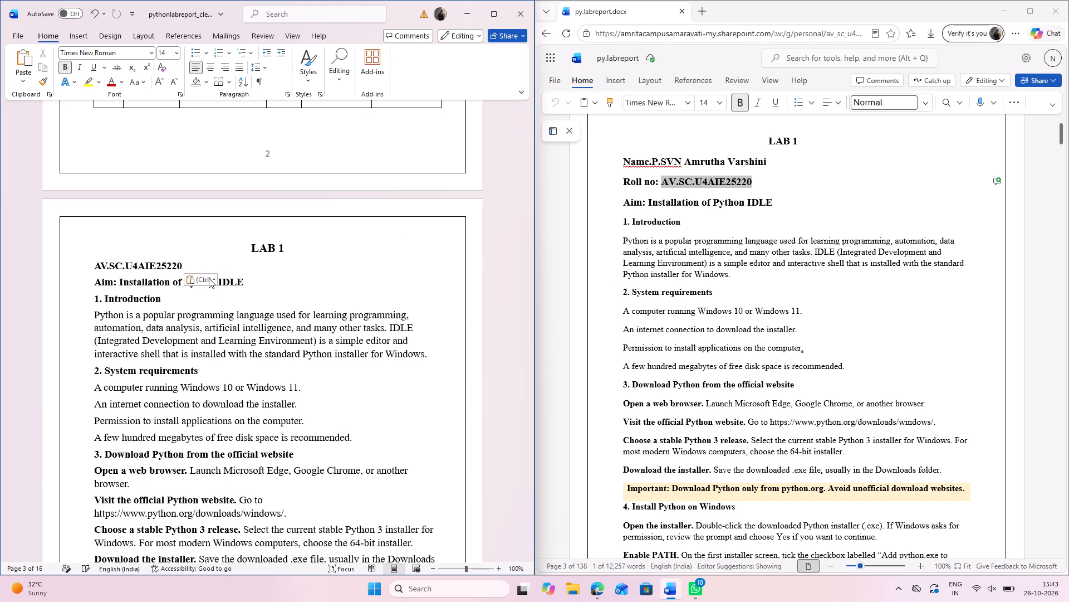
key("ctrl+z")
key("ctrl+c")
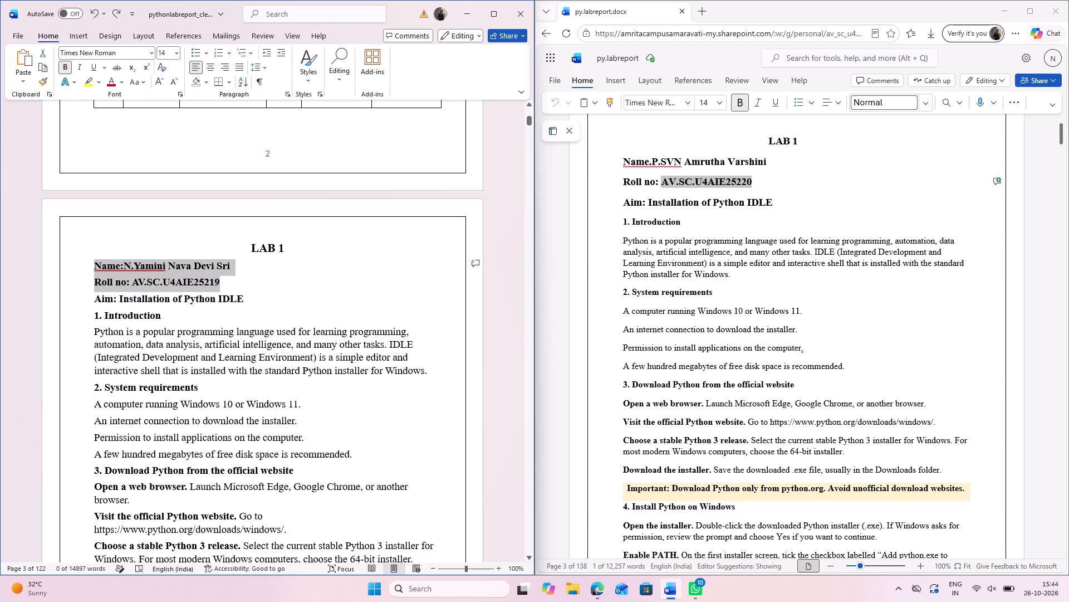
left_click(229, 386)
scroll(229, 386, "down", 6)
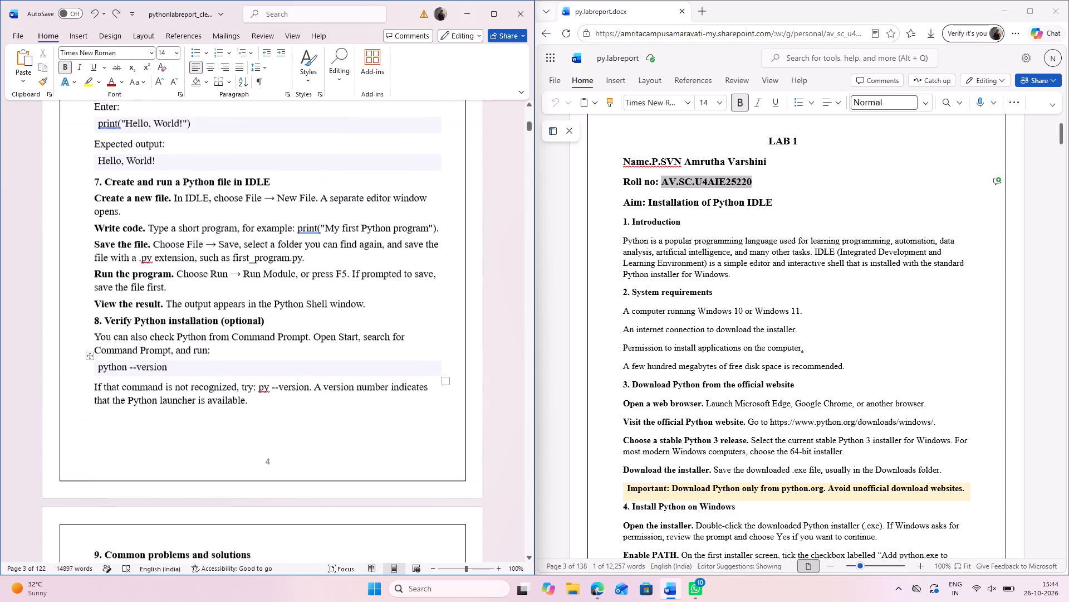
scroll(229, 386, "down", 8)
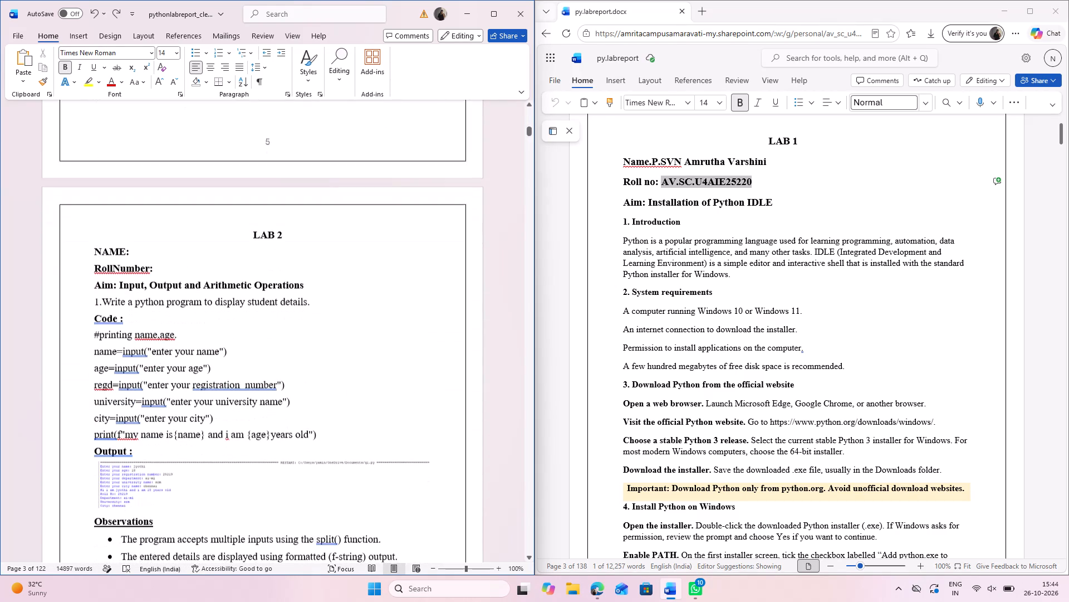
left_click_drag(91, 249, 148, 271)
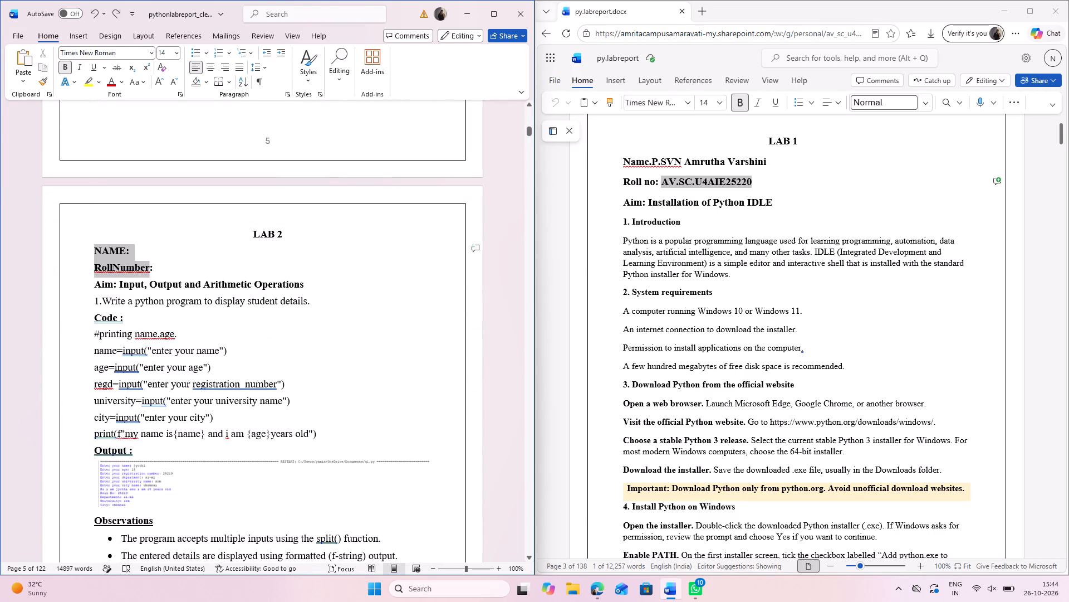
left_click_drag(148, 271, 158, 268)
key("BackSpace")
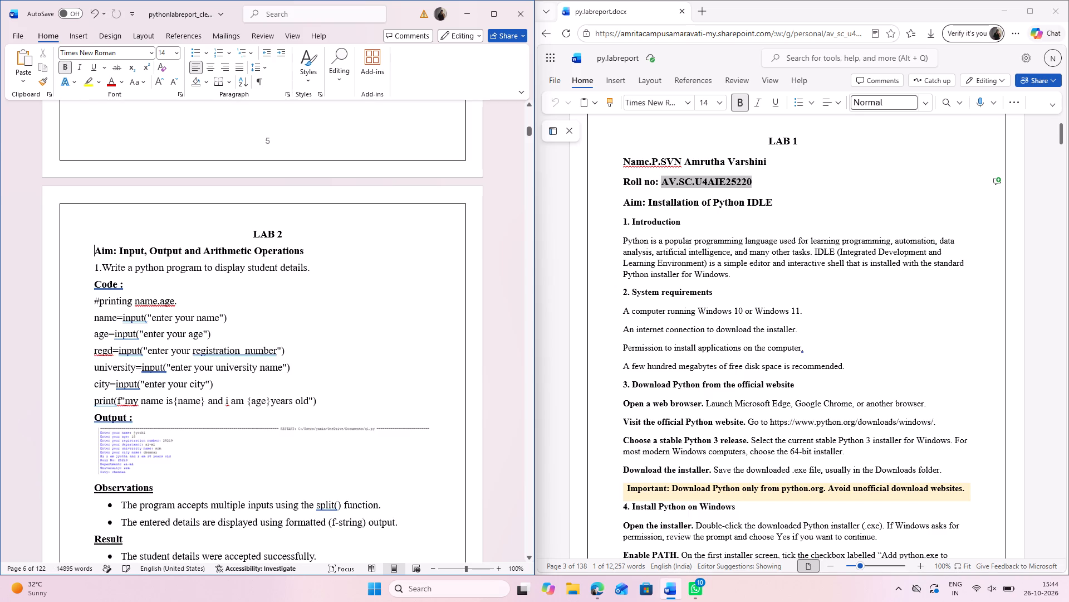
key("ctrl+v")
key("Return")
Center the LAB 3 heading on its line by adjusting the blank space in front of it.
scroll(158, 268, "down", 1)
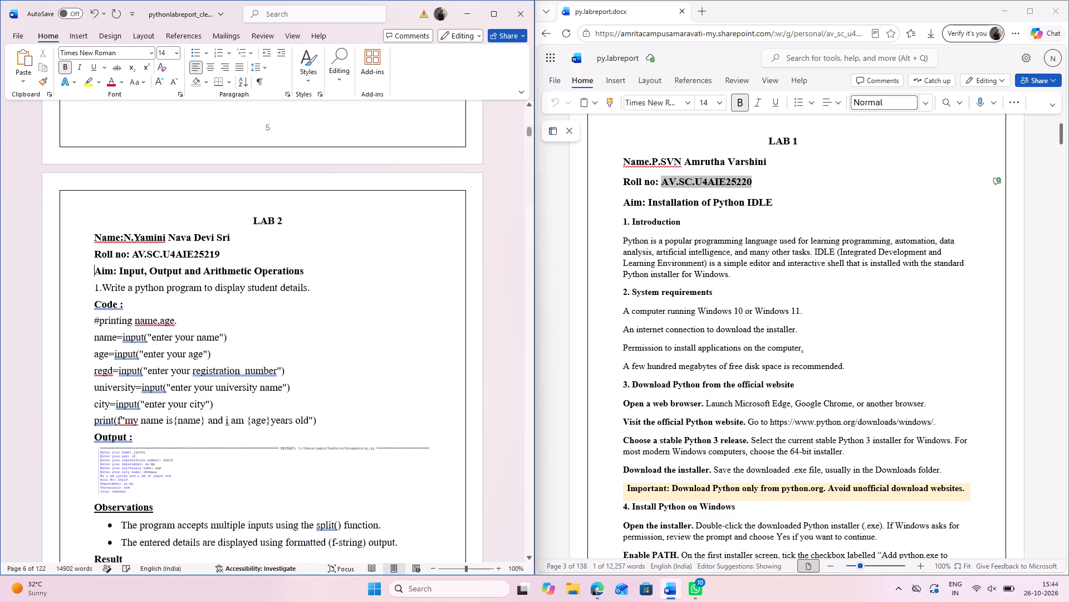
scroll(158, 268, "down", 7)
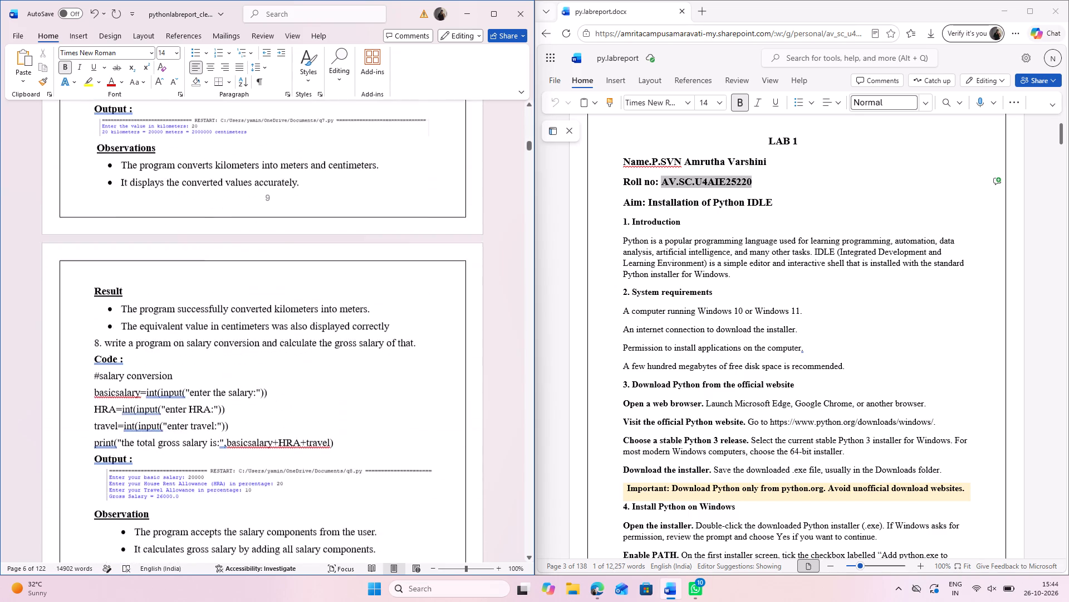
scroll(158, 268, "down", 6)
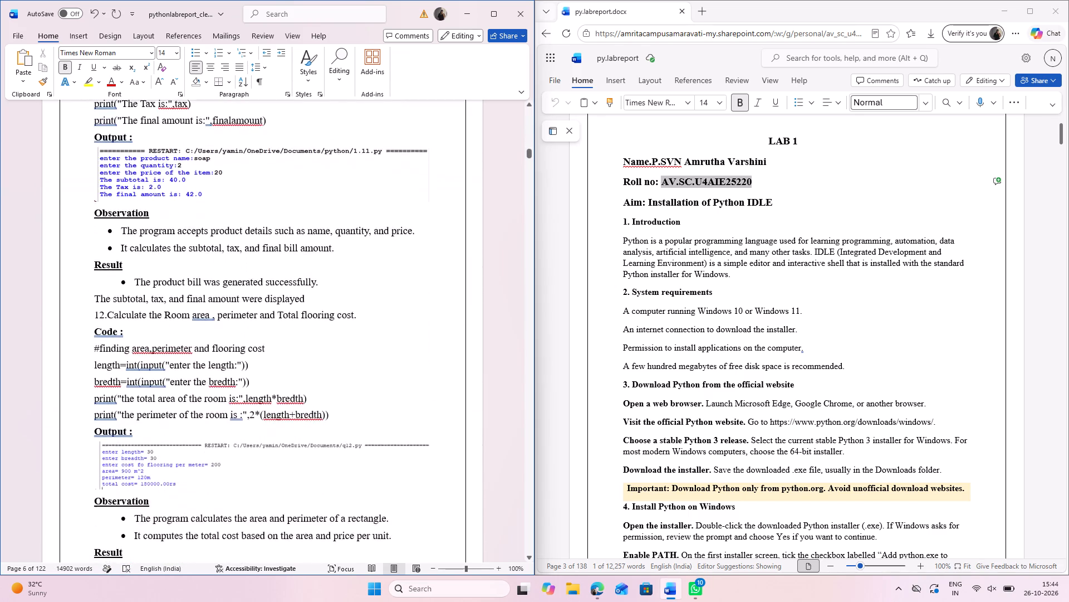
scroll(158, 268, "down", 6)
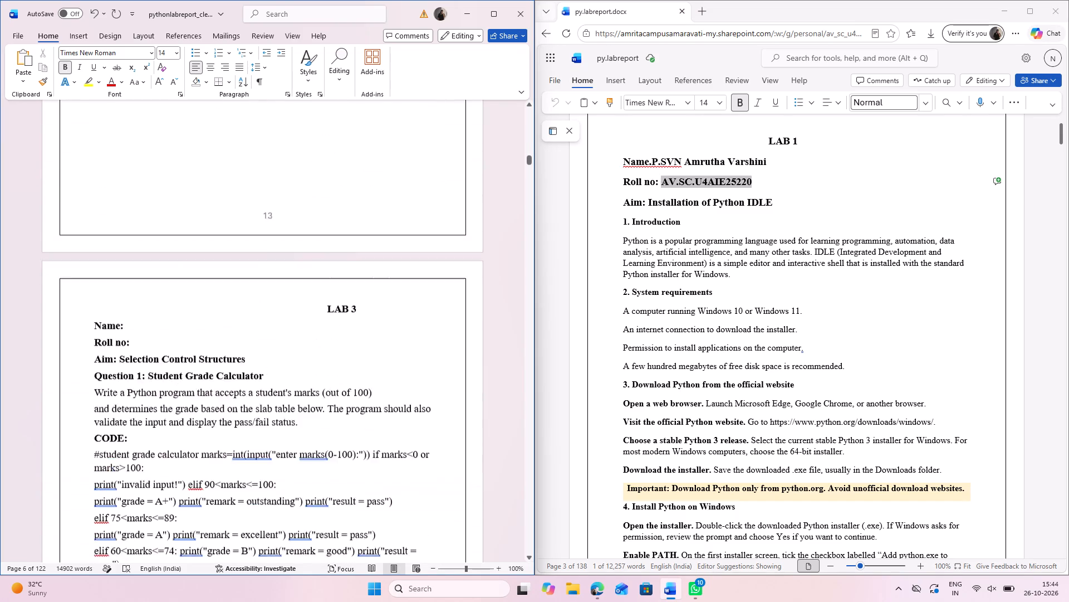
scroll(158, 268, "down", 2)
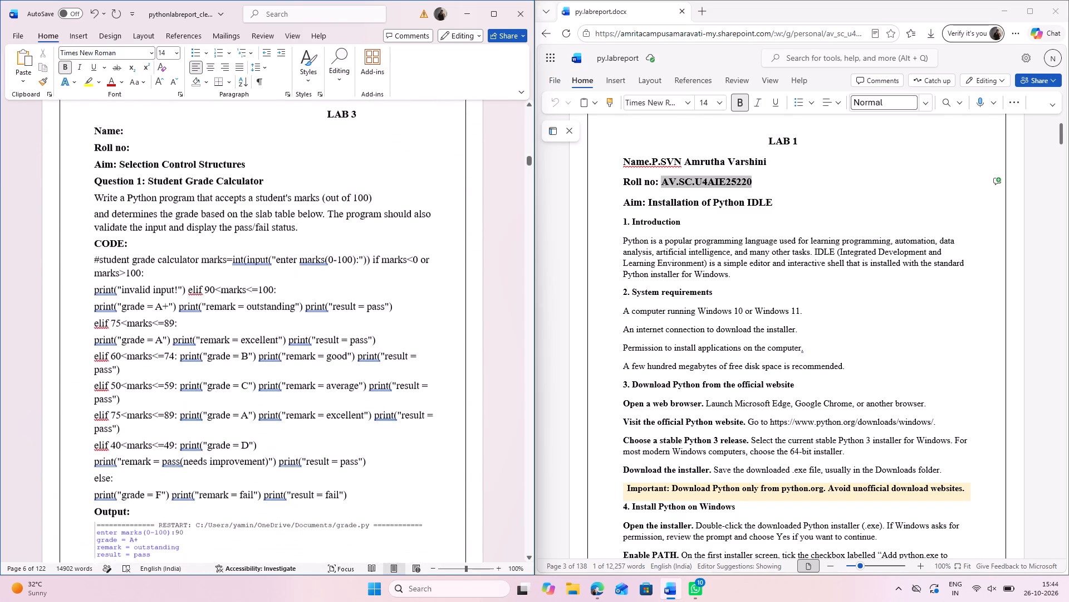
left_click(325, 114)
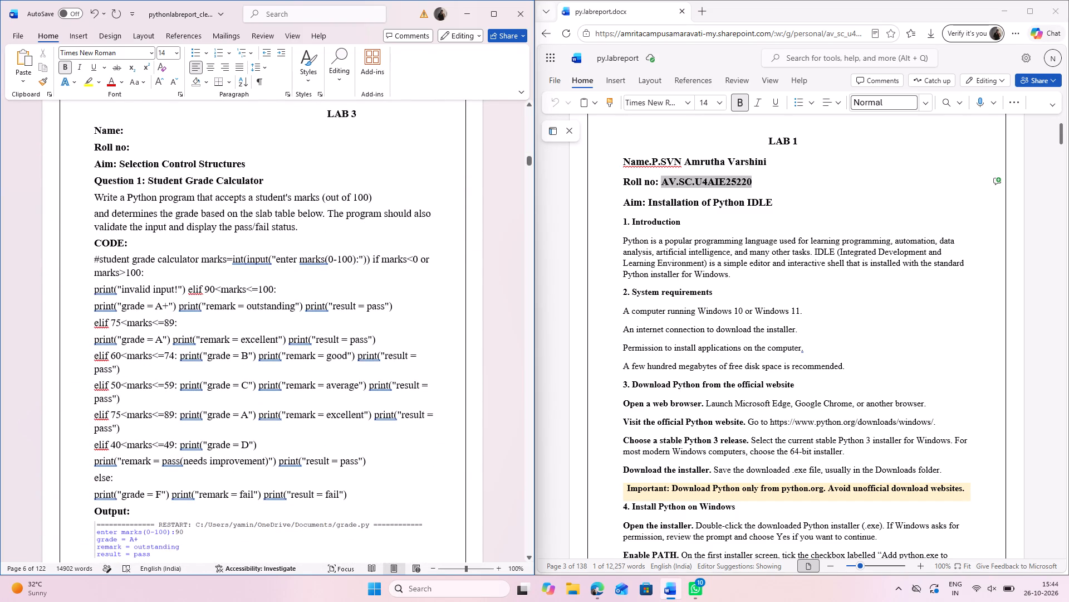
key("BackSpace")
key("BackSpace")
key("BackSpace")
key("BackSpace")
key("BackSpace")
key("BackSpace")
key("BackSpace")
key("BackSpace")
key("BackSpace")
key("BackSpace")
key("BackSpace")
key("BackSpace")
key("BackSpace")
key("BackSpace")
key("BackSpace")
key("BackSpace")
key("BackSpace")
key("BackSpace")
key("BackSpace")
key("BackSpace")
key("space")
key("space")
key("space")
key("space")
key("space")
key("space")
key("space")
key("space")
key("space")
key("space")
key("space")
key("space")
key("space")
key("space")
key("space")
key("space")
key("space")
key("space")
key("space")
key("space")
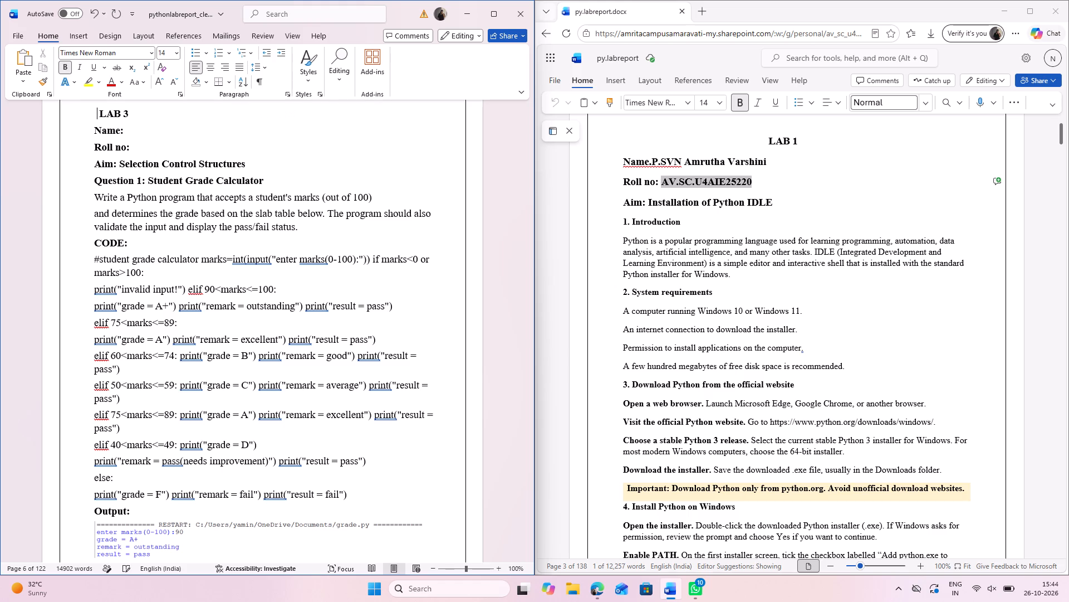
key("space")
key("space")
key("space")
key("space")
key("space")
key("space")
key("space")
key("space")
key("space")
key("space")
key("space")
key("space")
key("space")
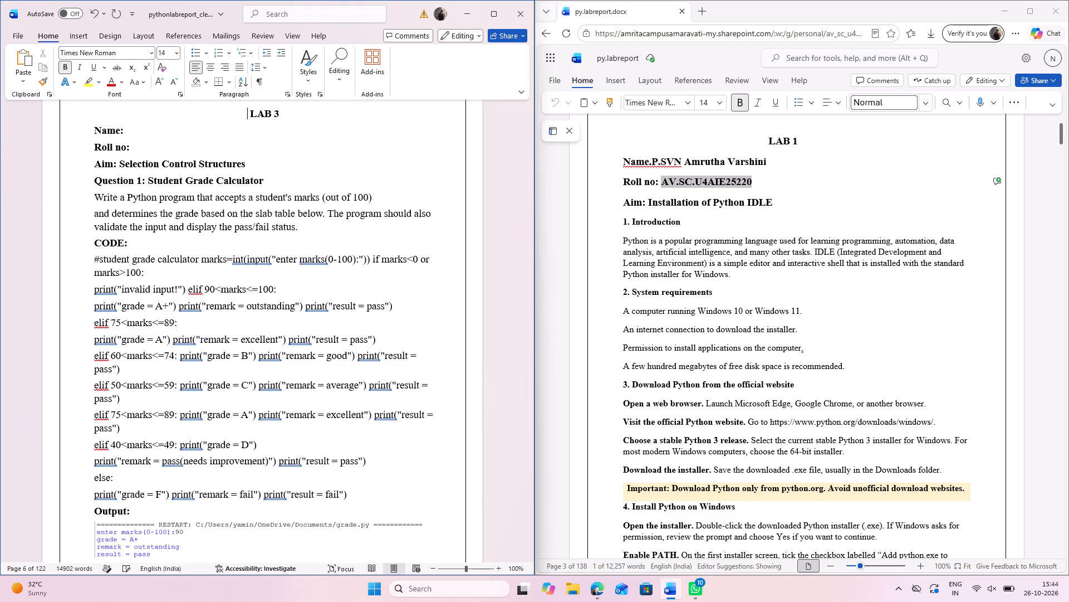
key("space")
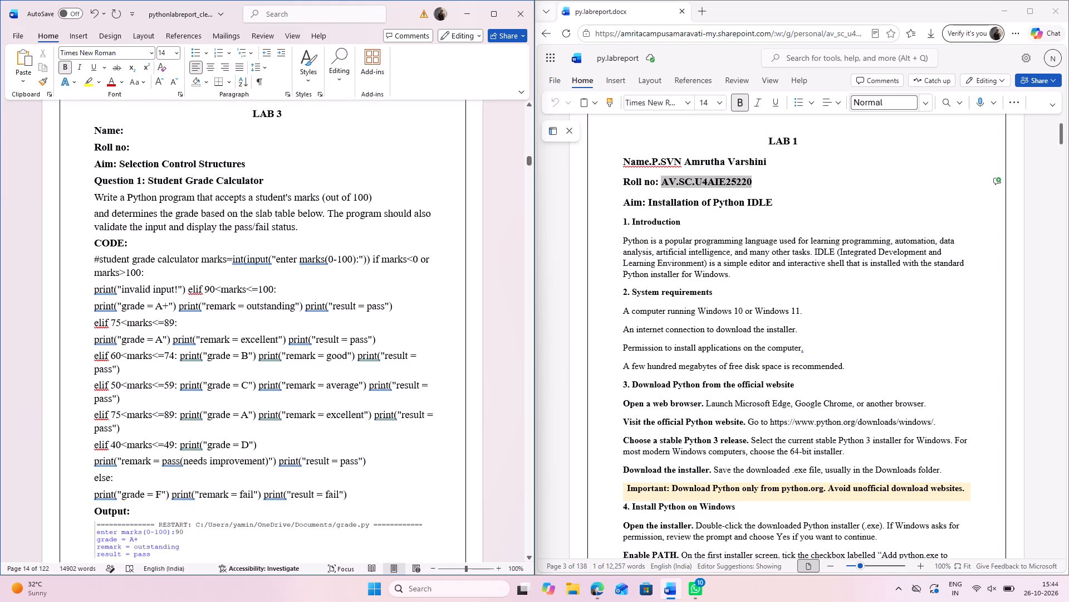
Replace the blank Name and Roll no lines under the LAB 3 heading with the copied student lines.
left_click_drag(91, 130, 134, 152)
key("BackSpace")
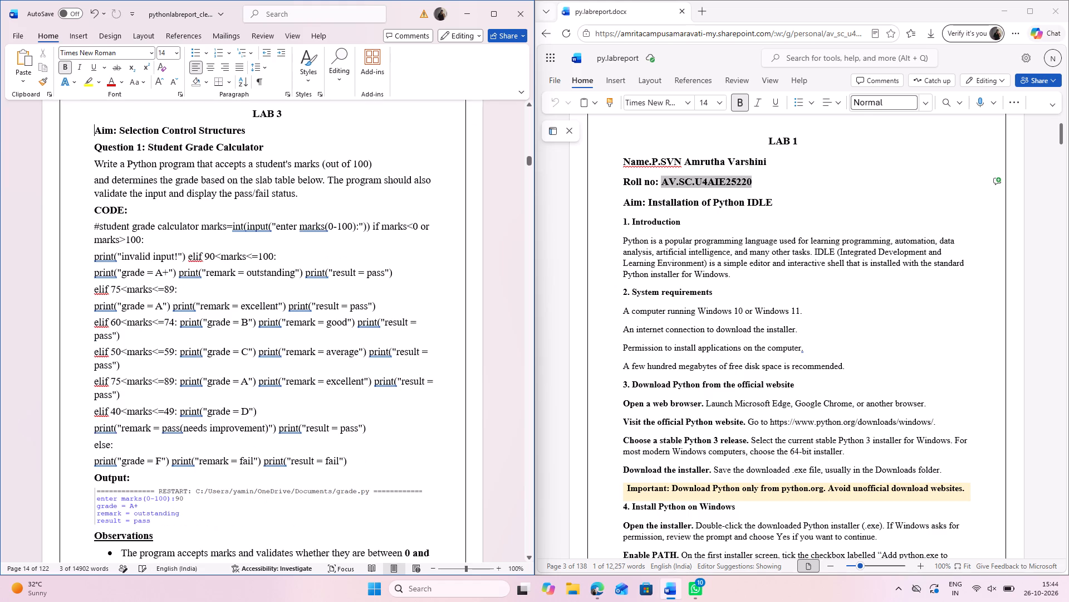
key("ctrl+v")
key("Return")
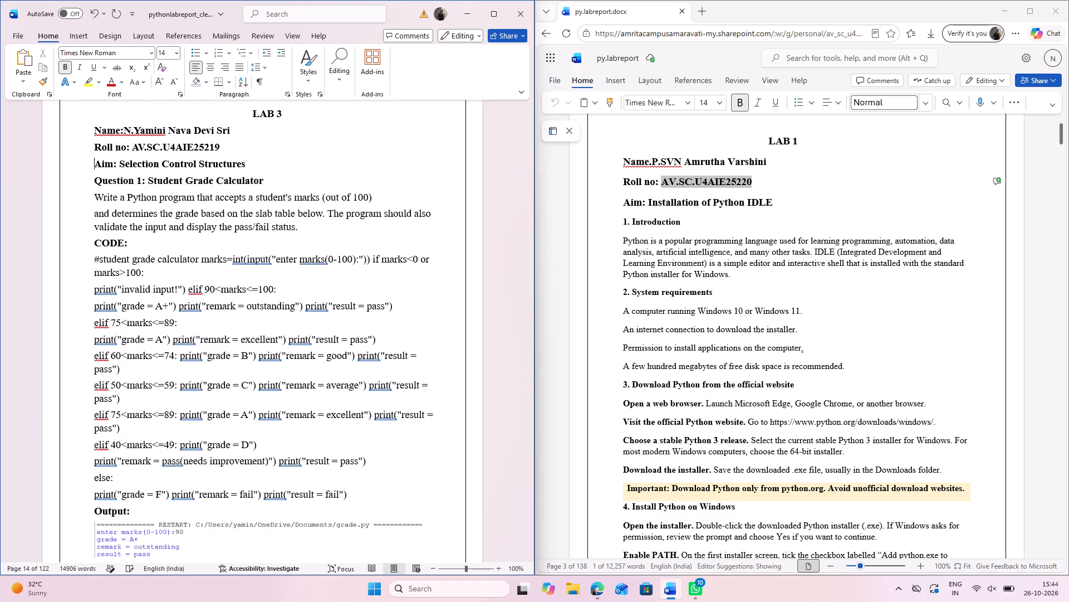
Replace the blank Name and Roll no lines under the LAB 4 heading with the copied student lines.
scroll(134, 152, "down", 5)
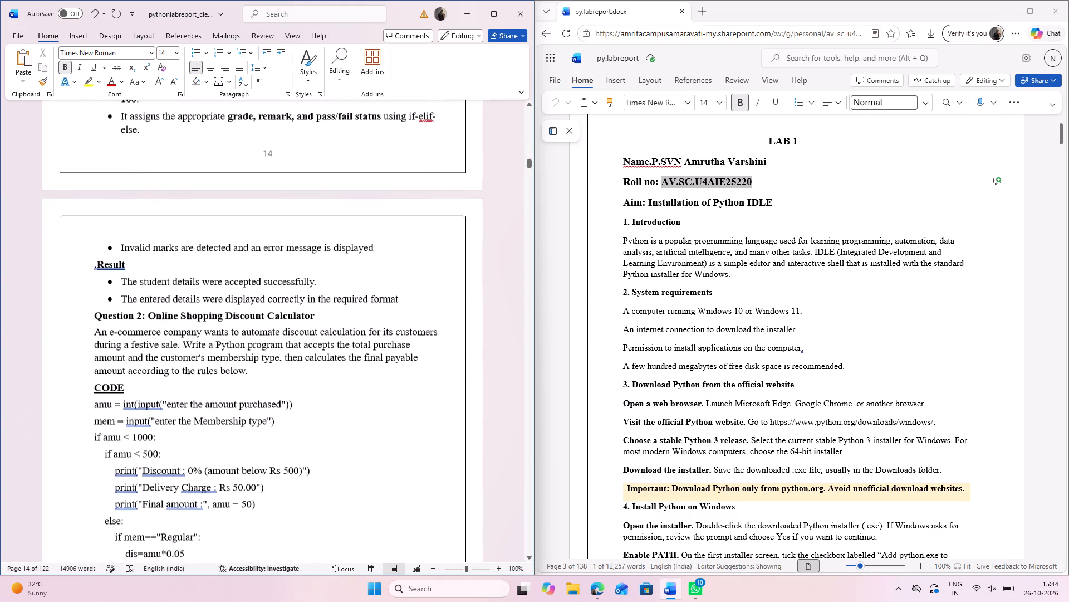
scroll(134, 152, "down", 6)
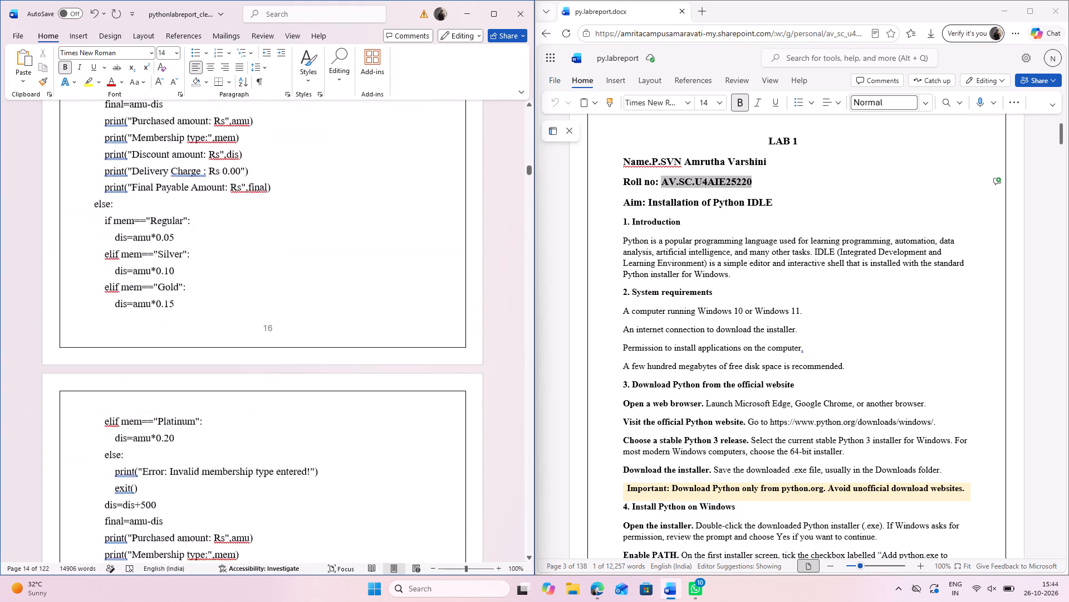
scroll(134, 152, "down", 5)
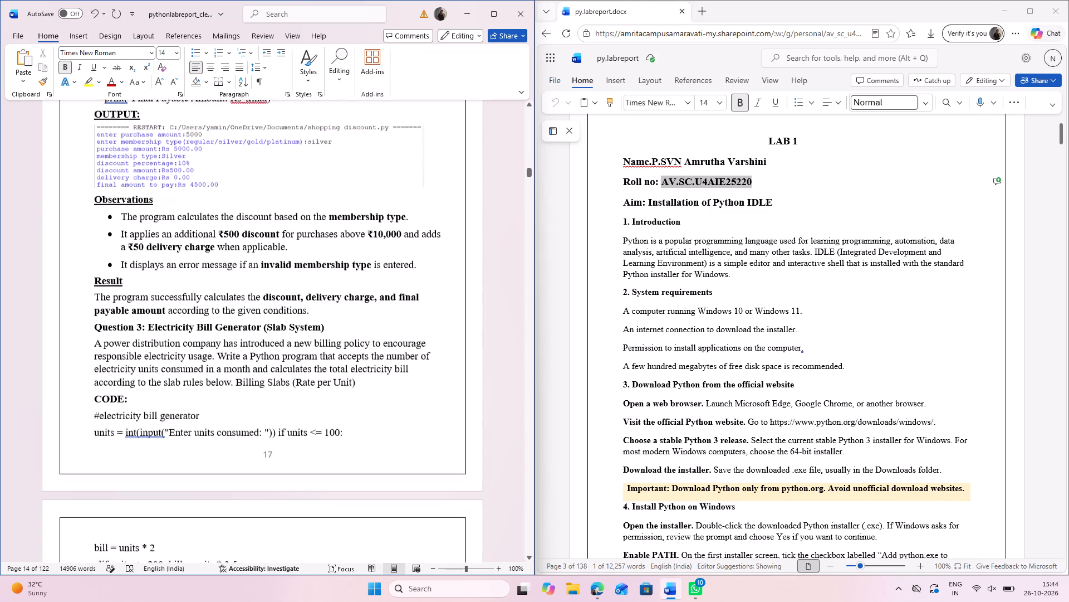
scroll(134, 152, "down", 5)
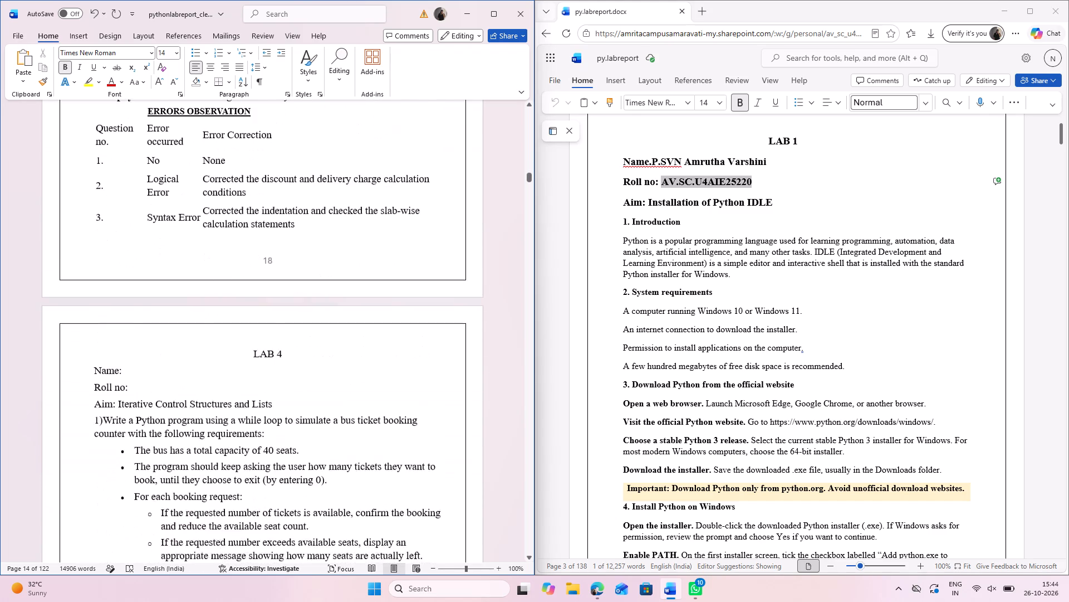
scroll(134, 152, "down", 2)
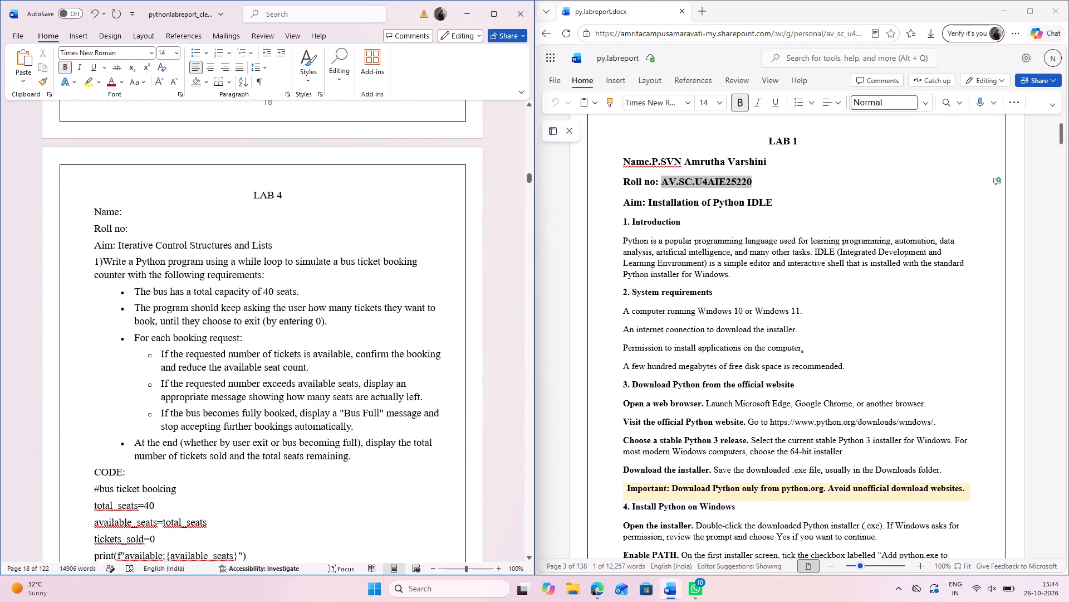
left_click_drag(93, 208, 141, 235)
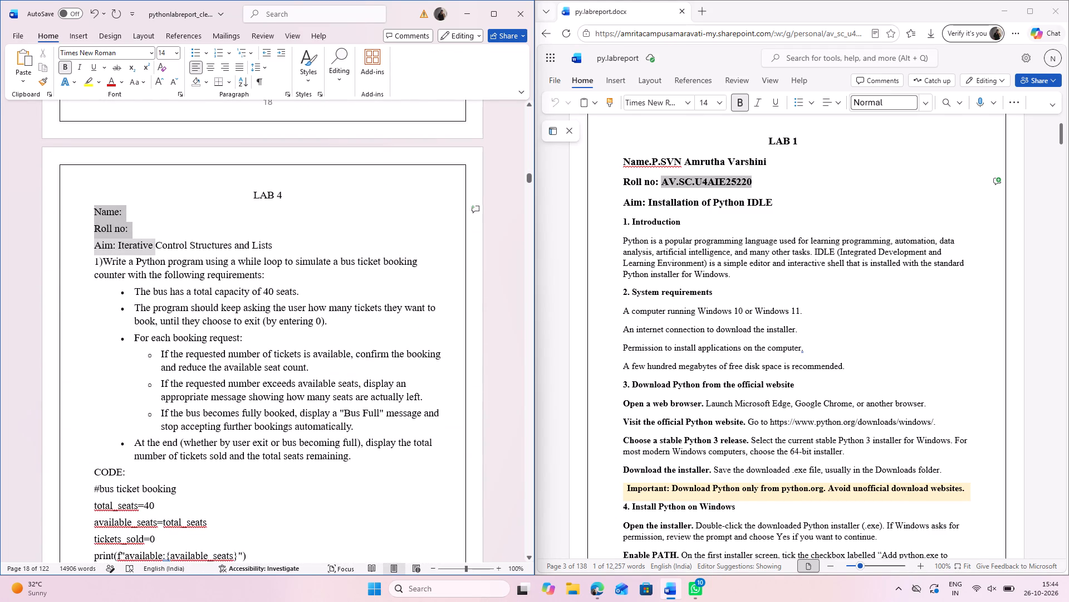
left_click_drag(141, 235, 137, 233)
key("BackSpace")
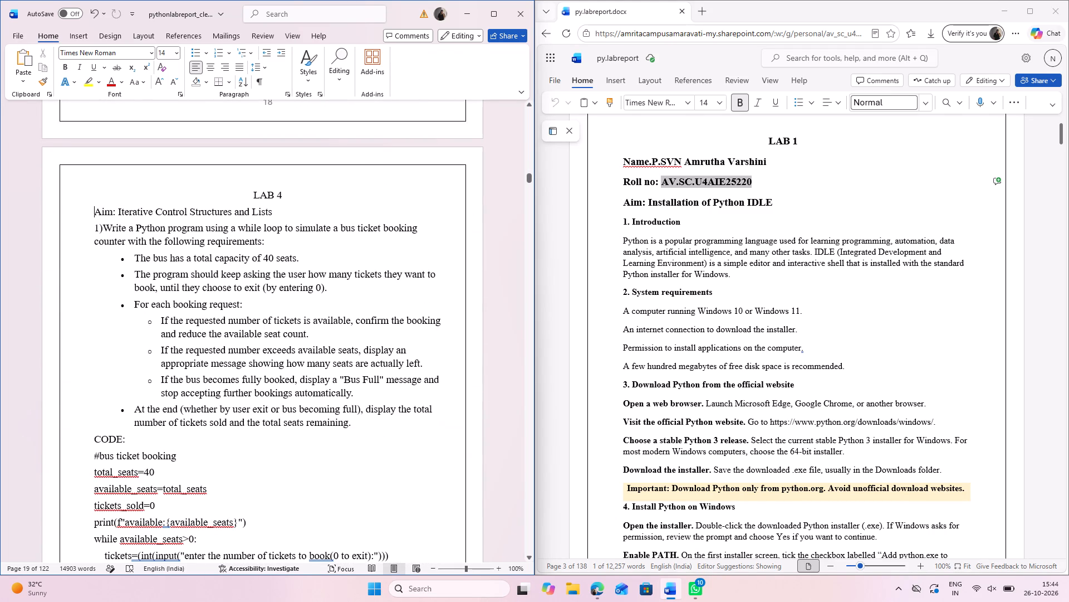
key("ctrl+v")
key("Return")
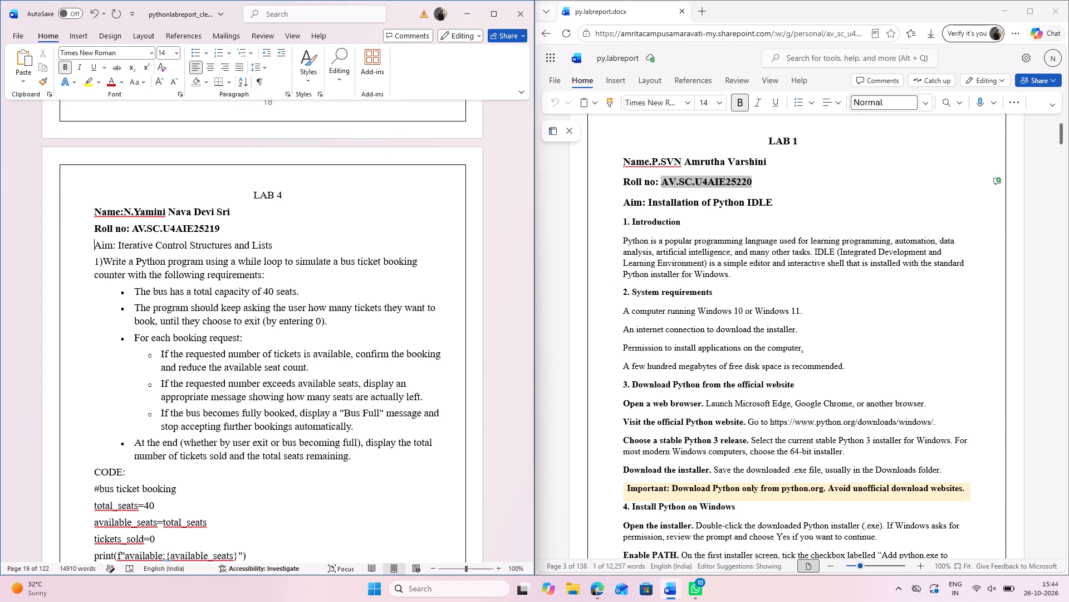
Replace the blank Name and Roll no lines under the LAB 5 heading with the copied student lines.
scroll(190, 295, "down", 1)
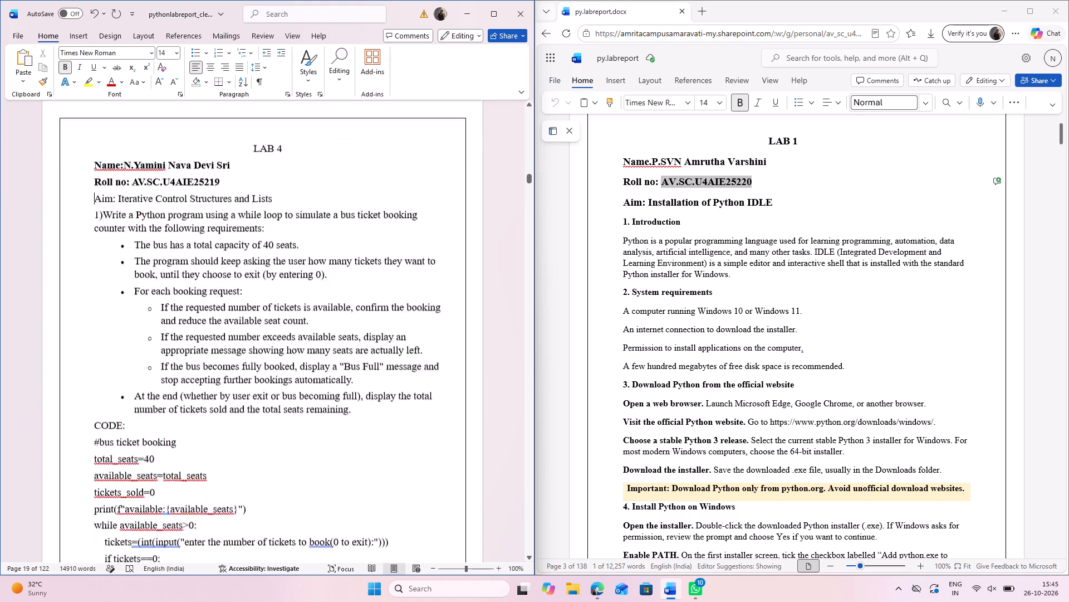
scroll(190, 295, "down", 8)
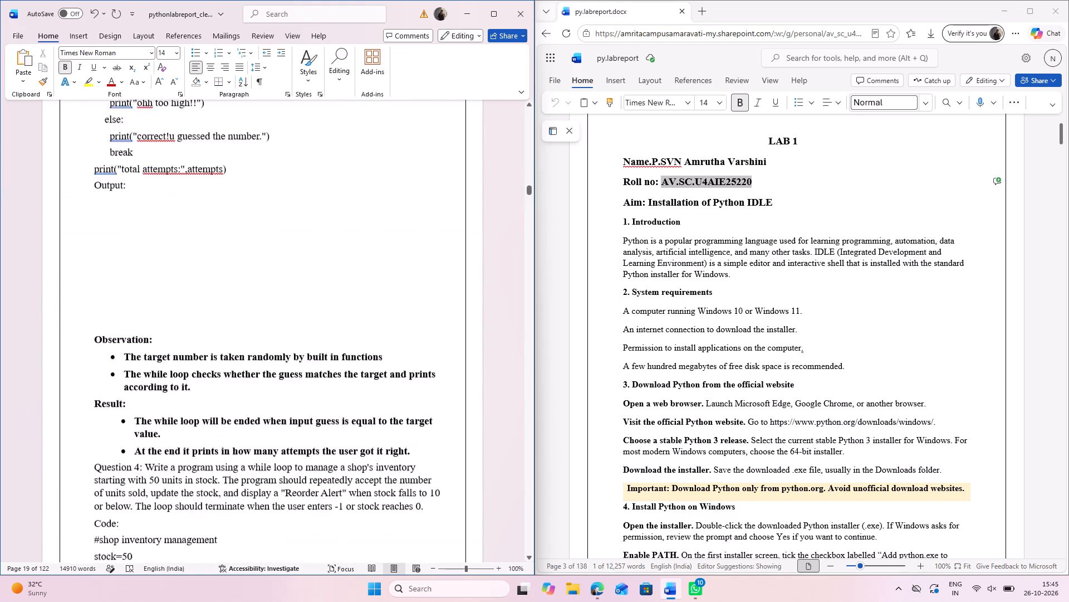
scroll(190, 295, "down", 5)
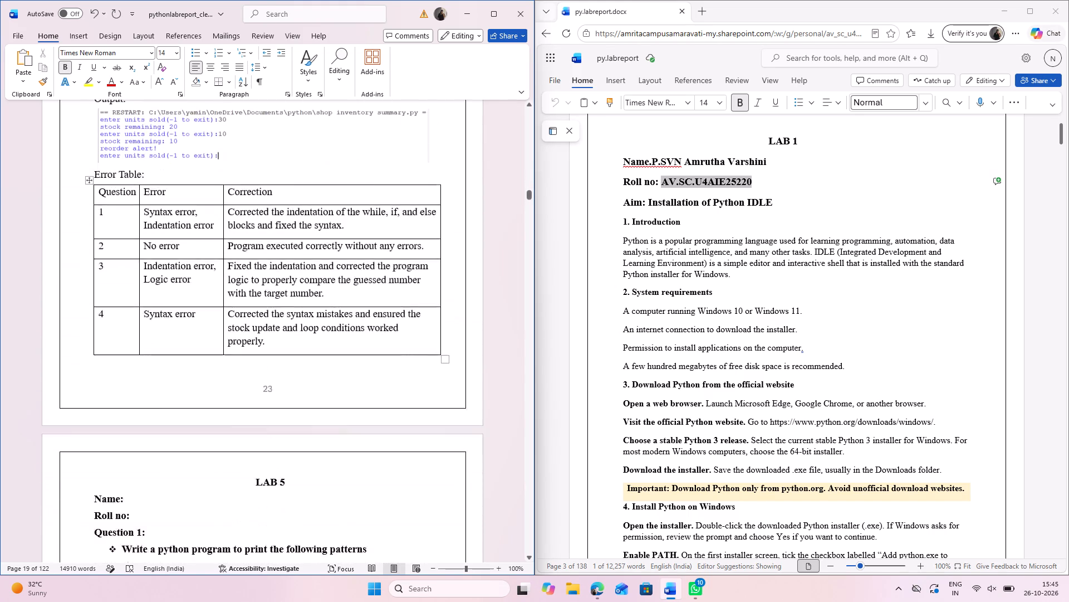
scroll(190, 295, "down", 3)
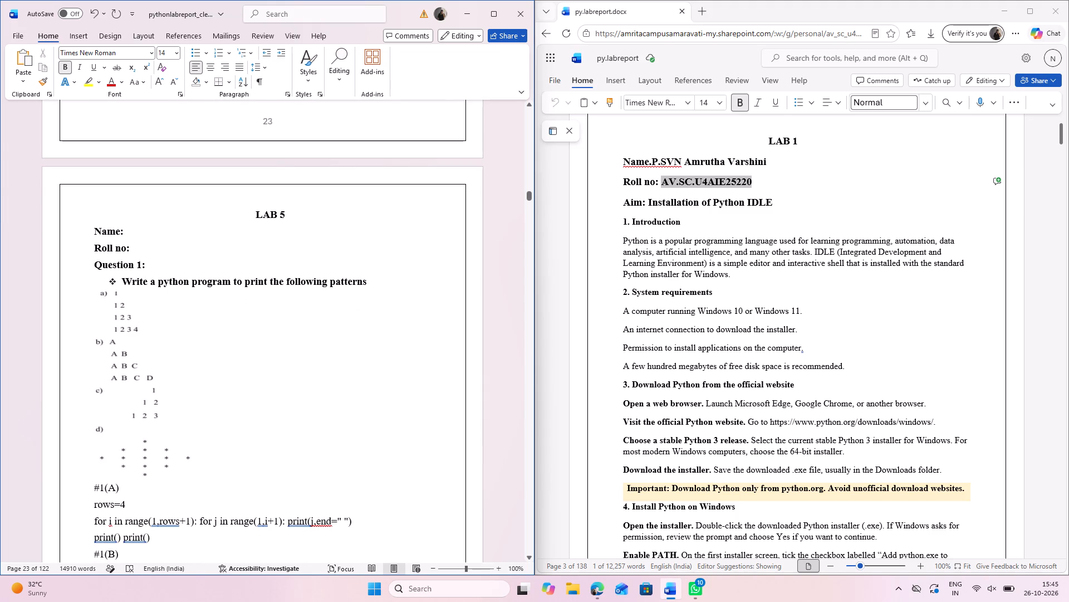
left_click_drag(93, 228, 130, 248)
key("BackSpace")
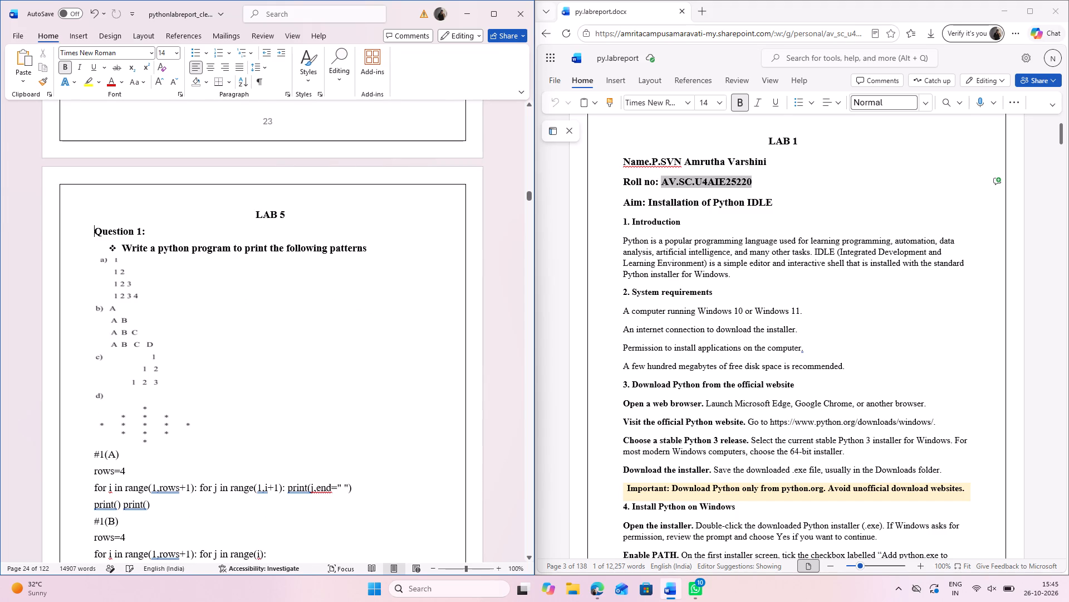
key("ctrl+v")
key("Return")
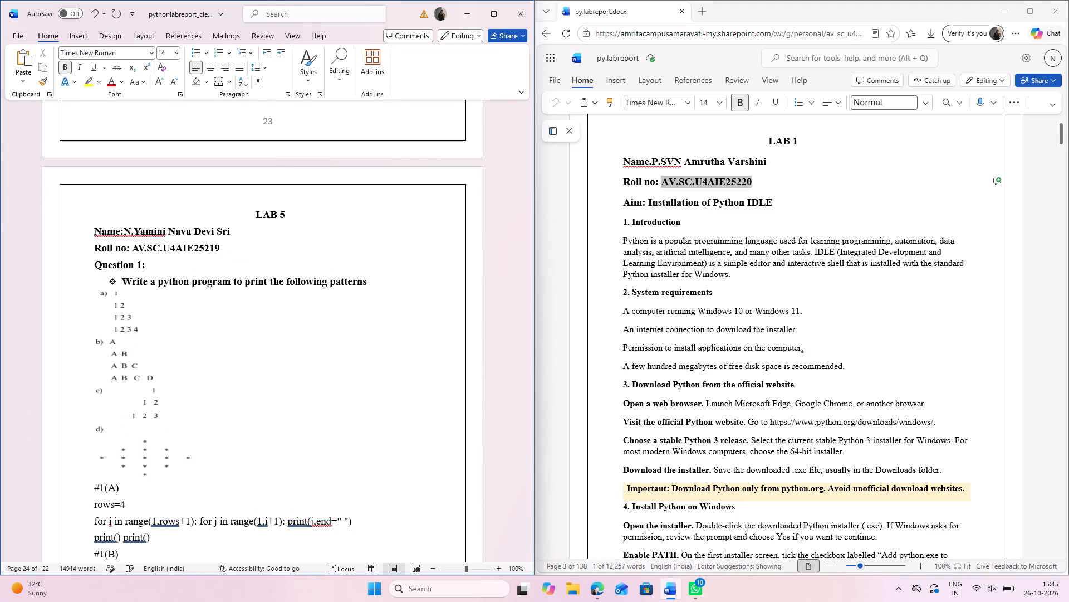
Replace the blank Name and Roll no lines under the LAB 6 heading with the copied student lines.
scroll(130, 248, "down", 8)
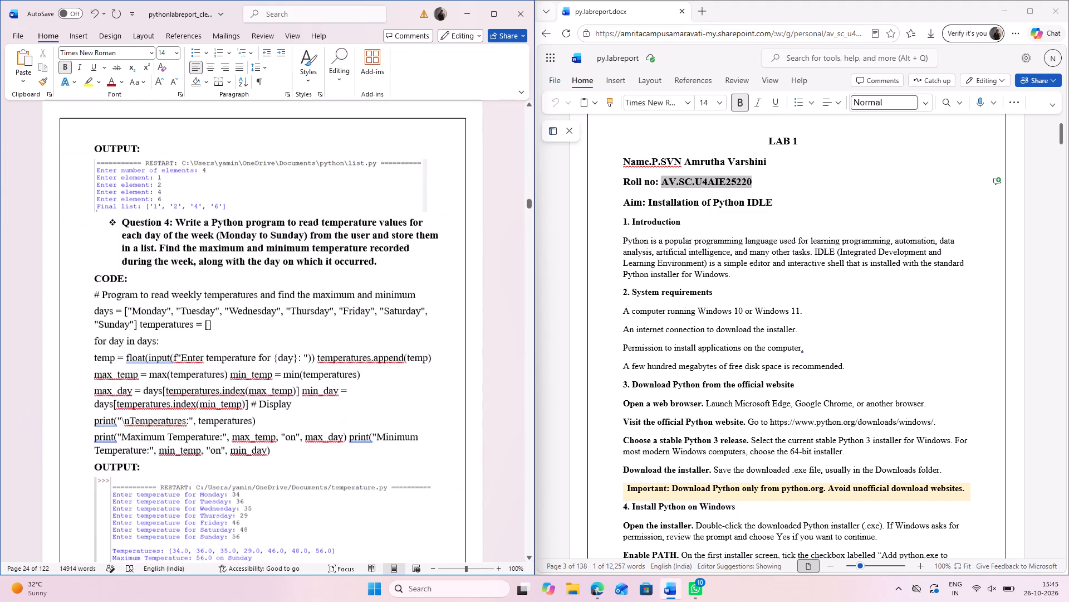
scroll(130, 248, "down", 9)
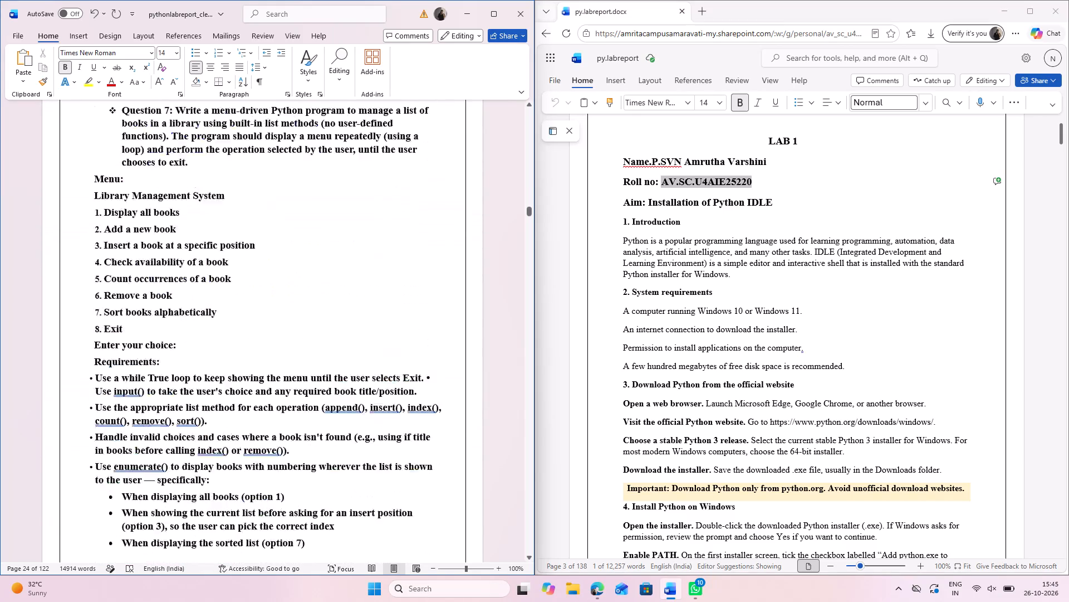
scroll(130, 248, "down", 9)
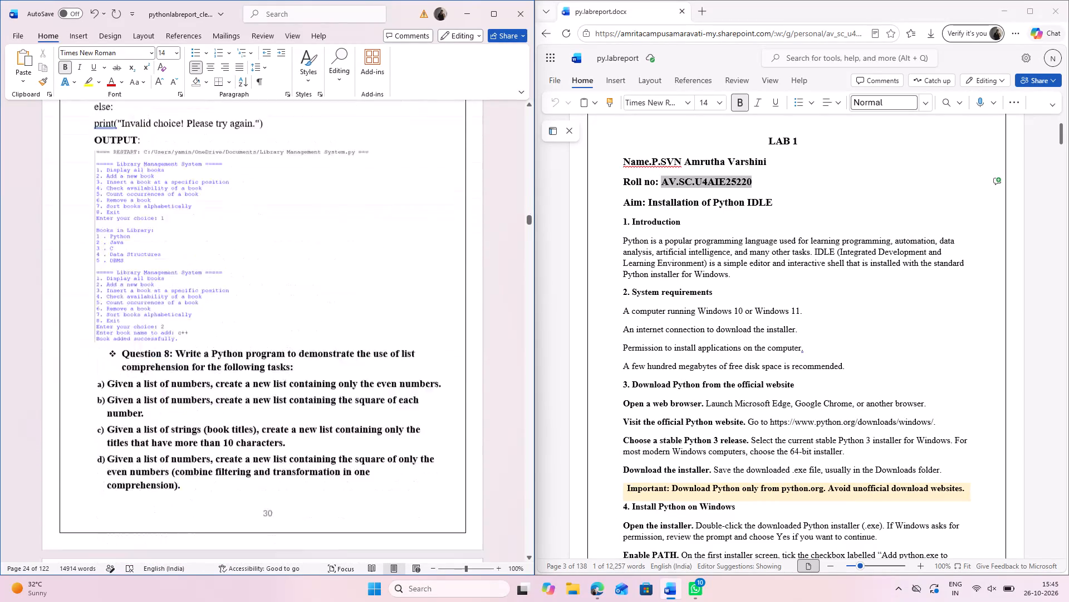
scroll(130, 248, "down", 8)
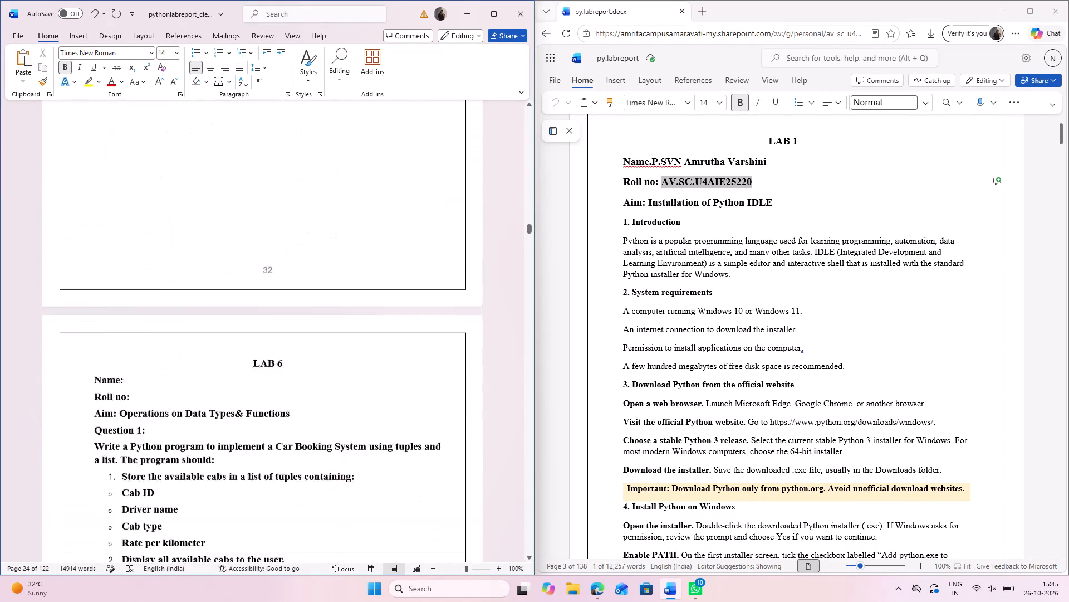
scroll(130, 248, "down", 1)
scroll(130, 248, "up", 1)
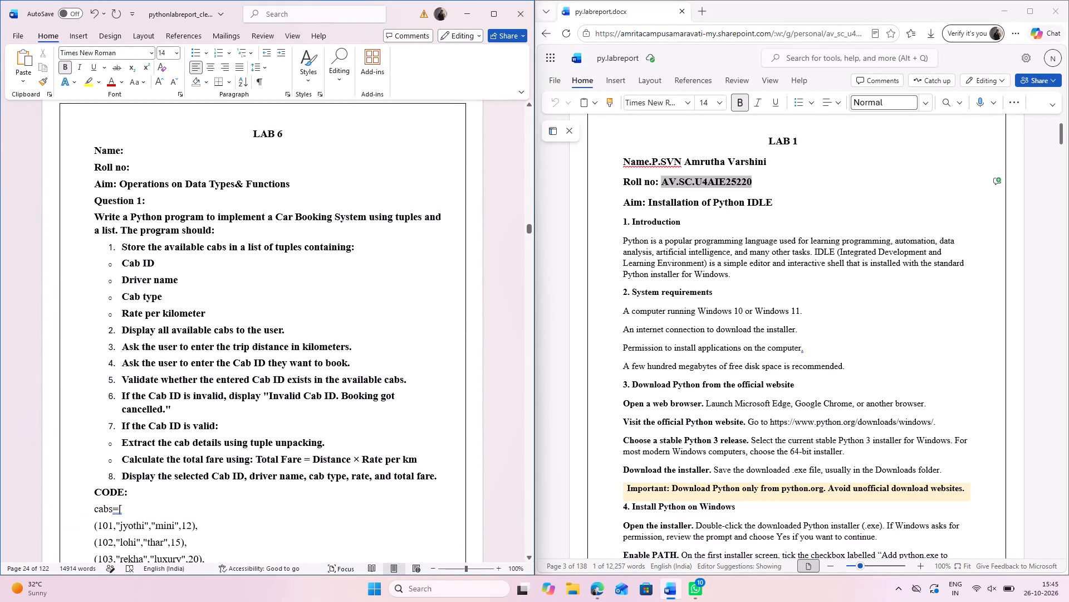
left_click_drag(87, 145, 131, 164)
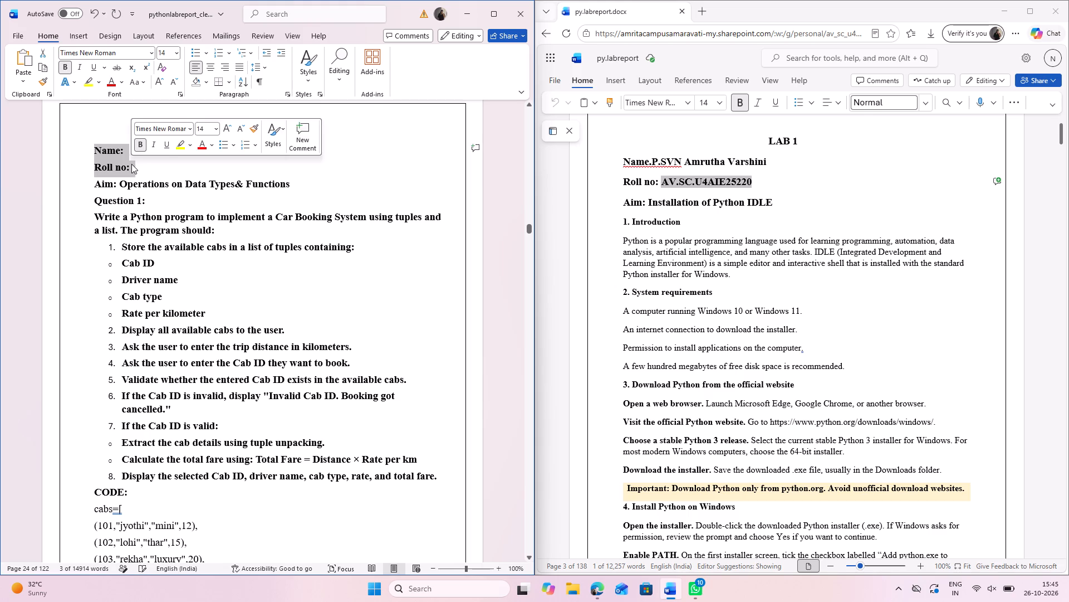
key("BackSpace")
key("ctrl+v")
key("Return")
Replace the blank Name and Roll no lines under the LAB 7 heading with the copied student lines.
scroll(131, 164, "down", 5)
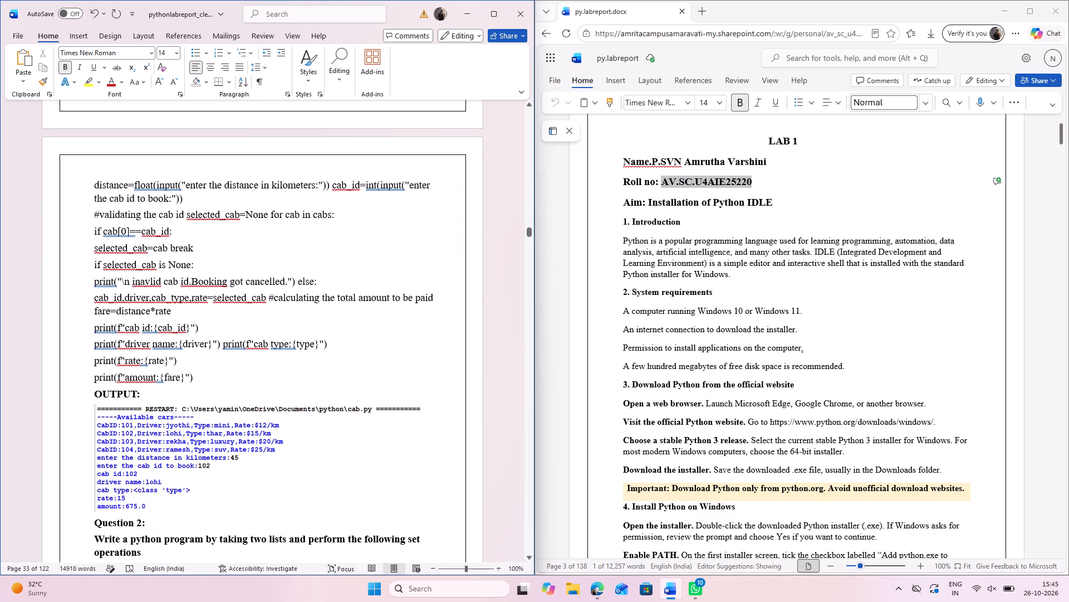
scroll(174, 198, "up", 4)
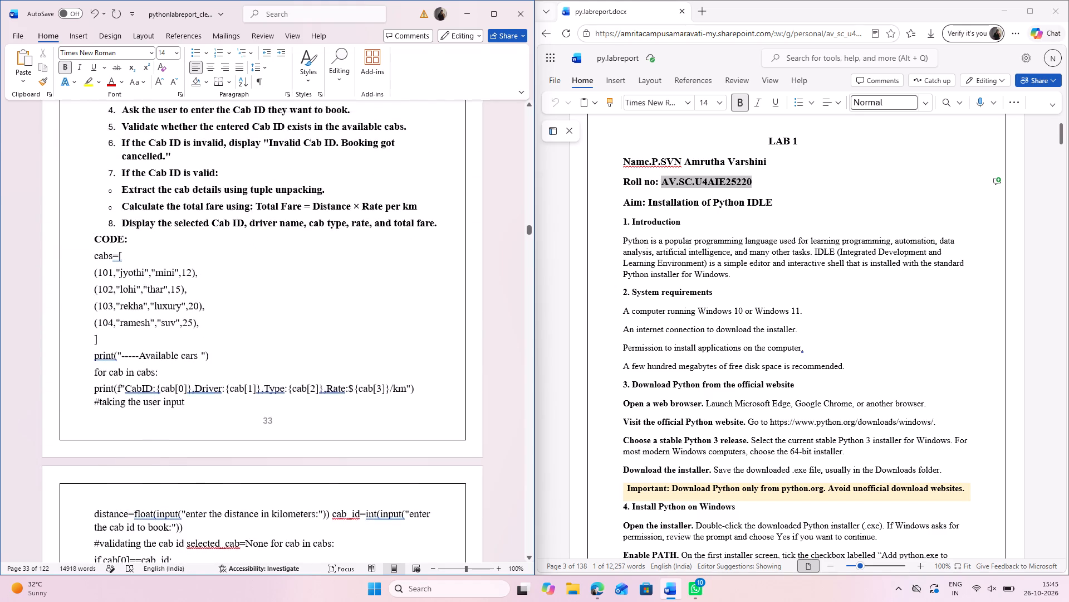
scroll(174, 198, "up", 3)
scroll(174, 198, "down", 2)
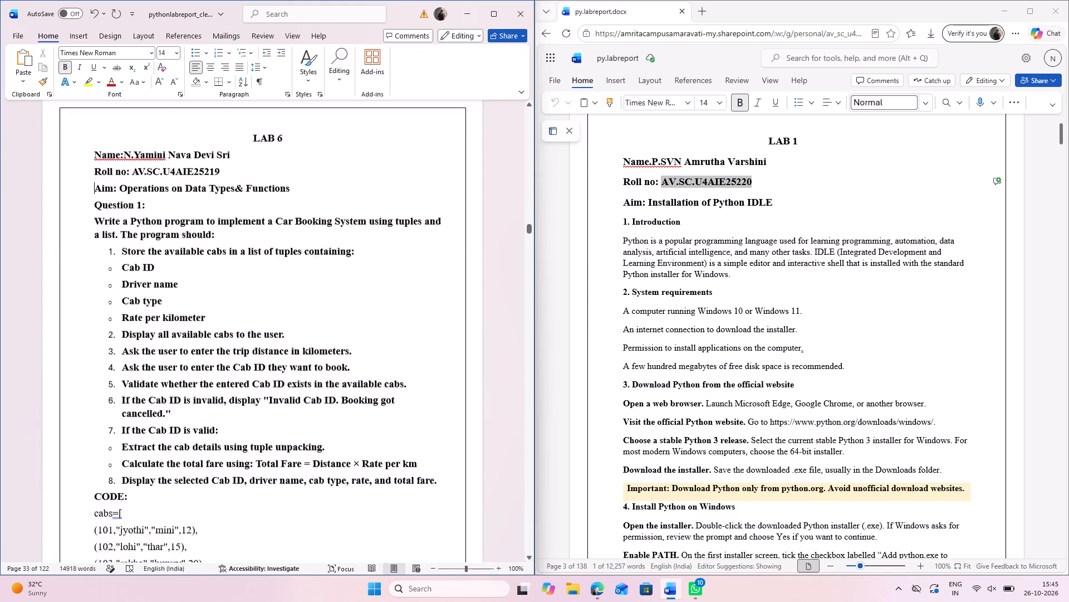
scroll(174, 198, "down", 7)
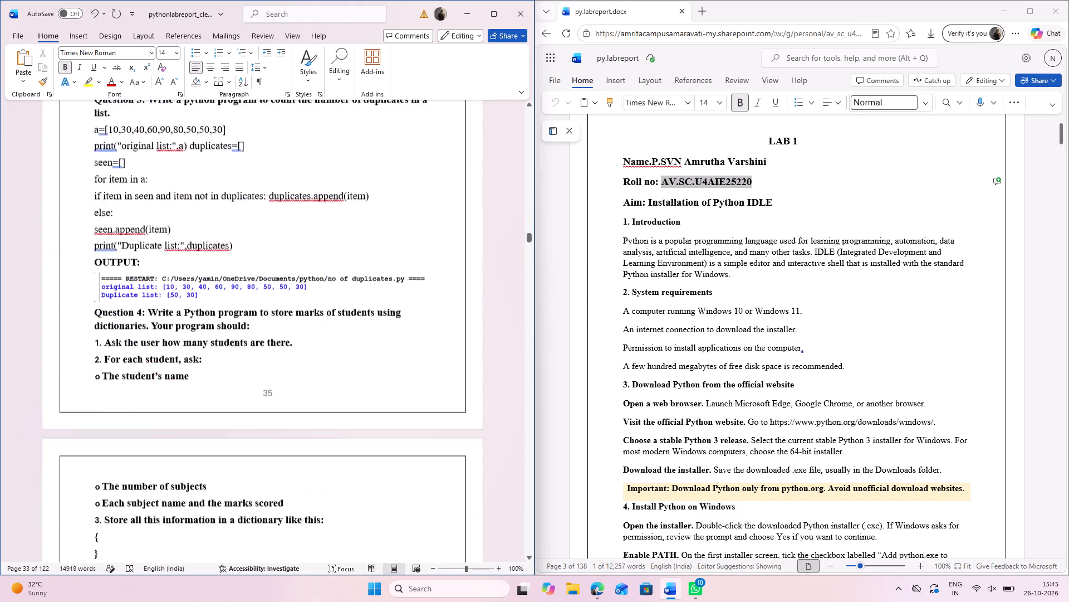
scroll(174, 198, "down", 7)
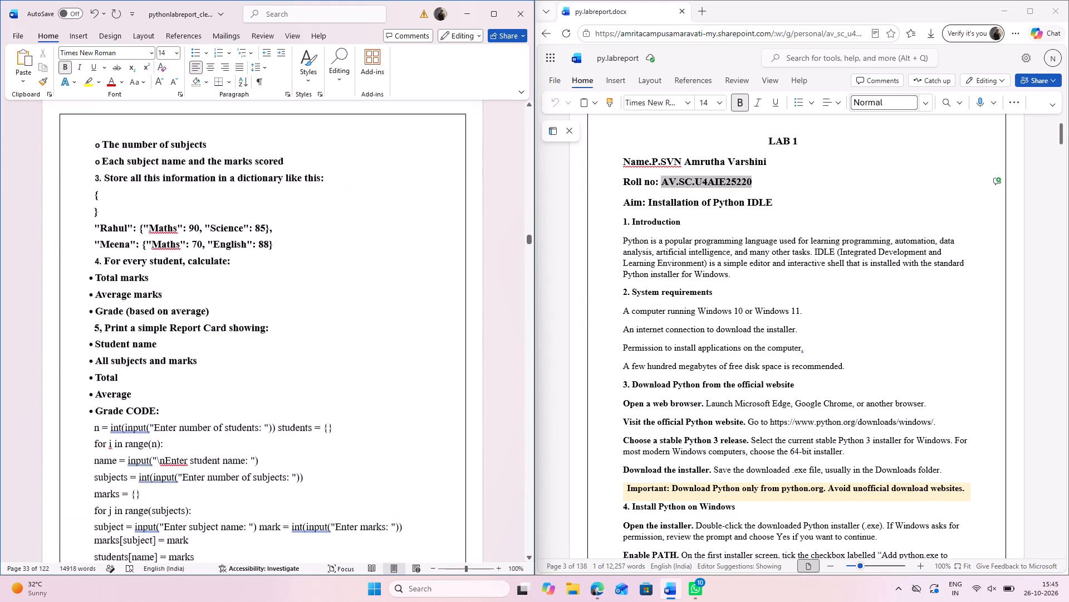
scroll(174, 198, "down", 3)
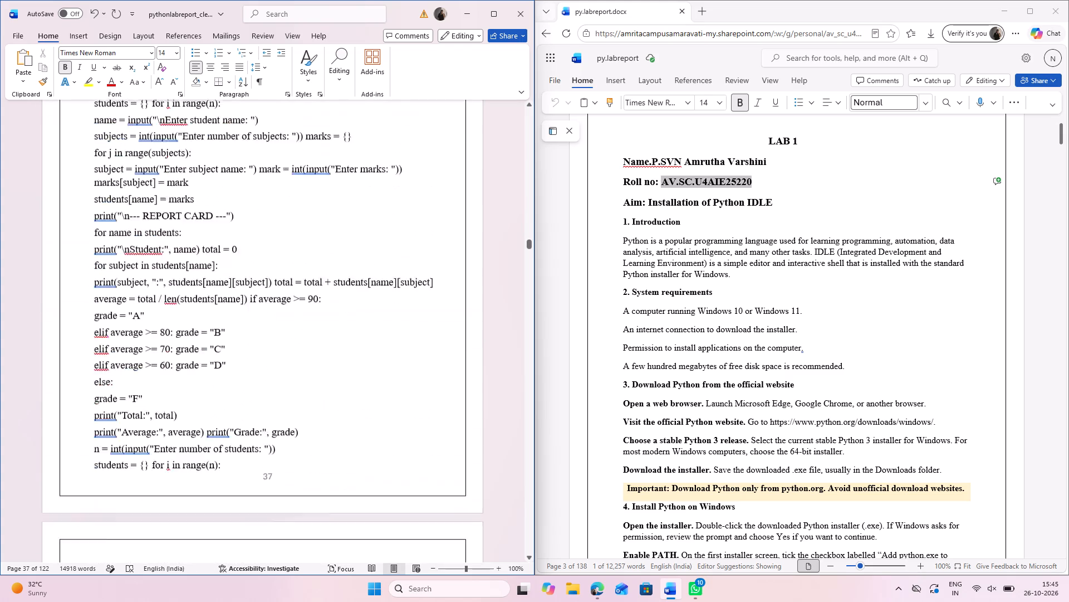
scroll(174, 198, "down", 6)
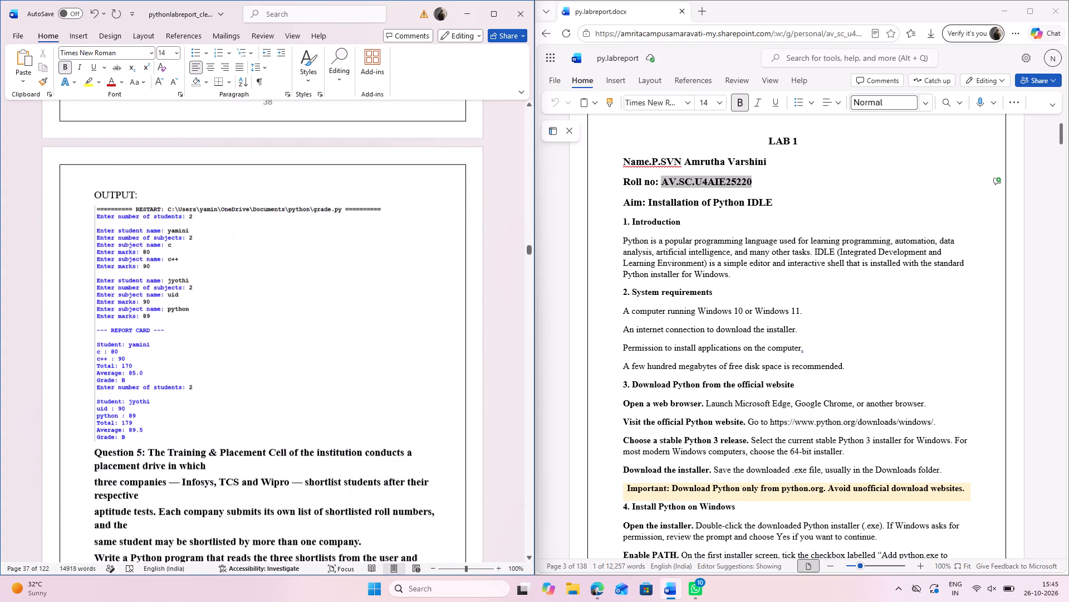
scroll(174, 198, "down", 7)
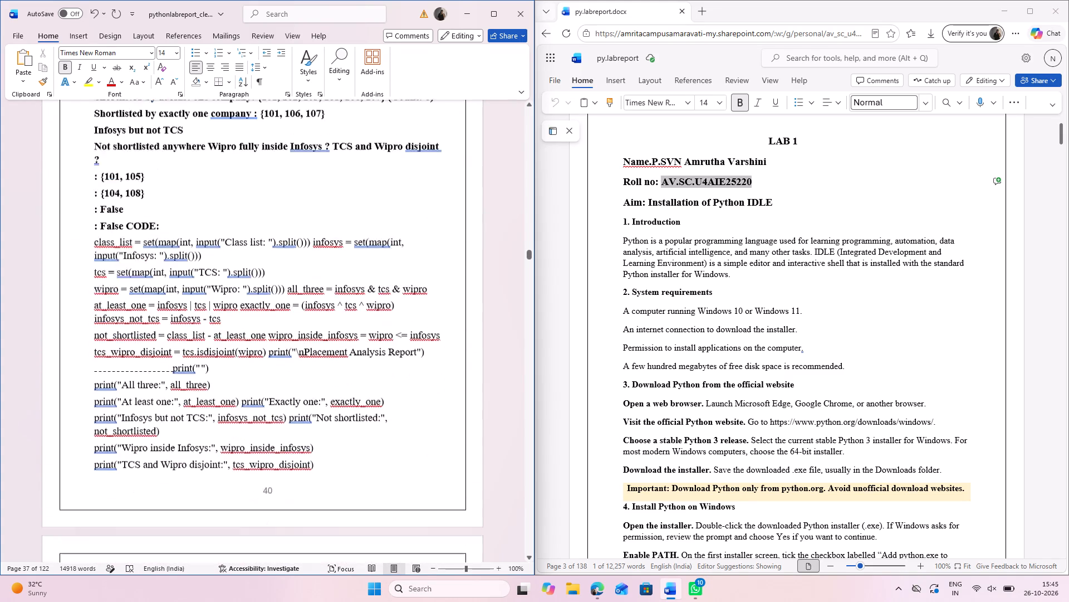
scroll(174, 198, "down", 6)
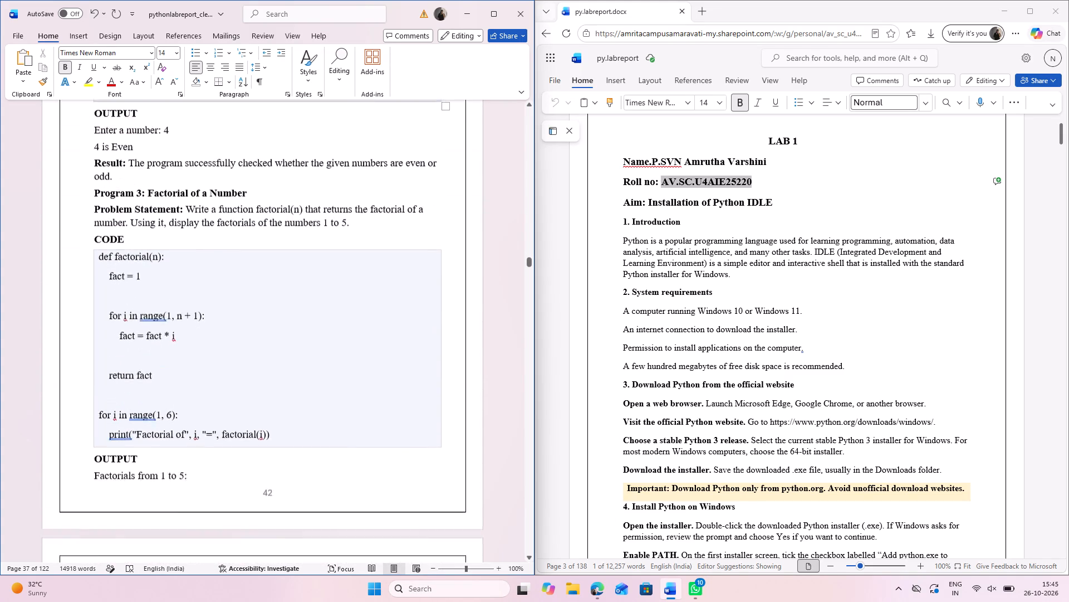
scroll(174, 198, "down", 6)
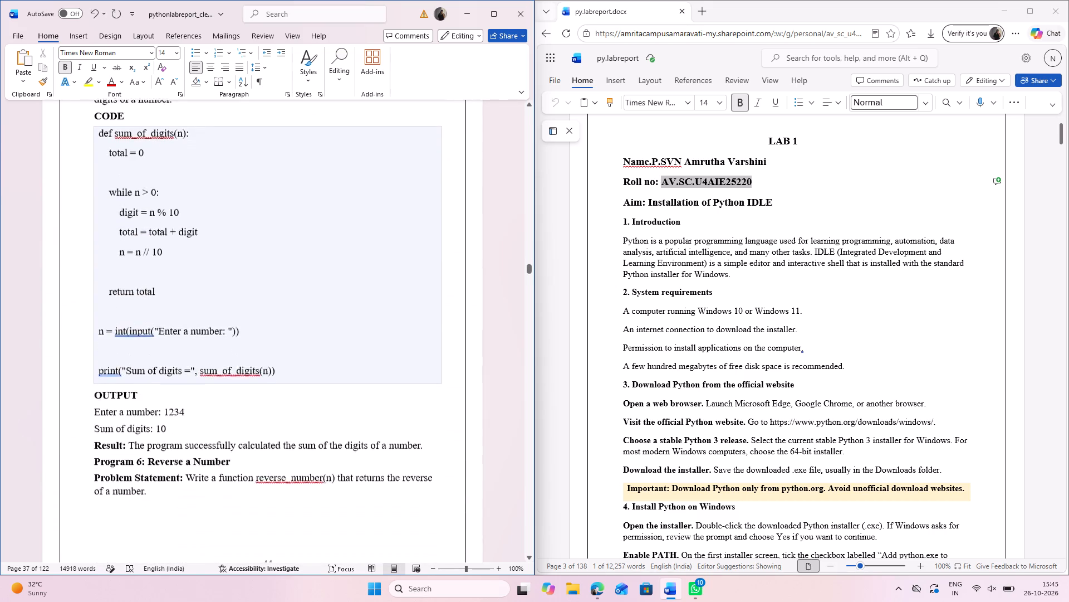
scroll(174, 198, "down", 6)
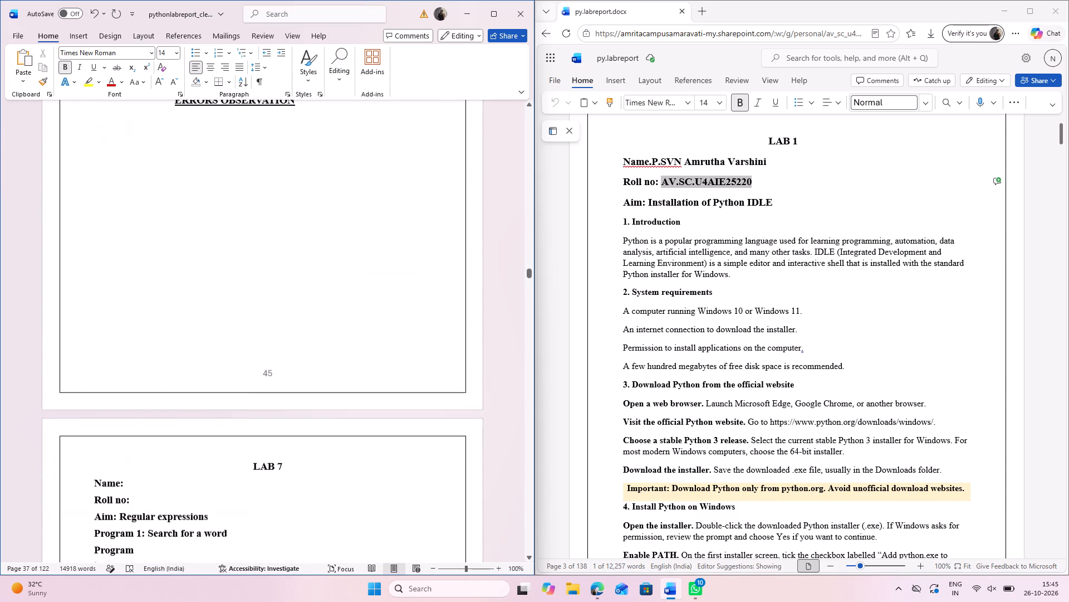
scroll(174, 198, "down", 2)
scroll(174, 198, "up", 3)
scroll(174, 198, "down", 1)
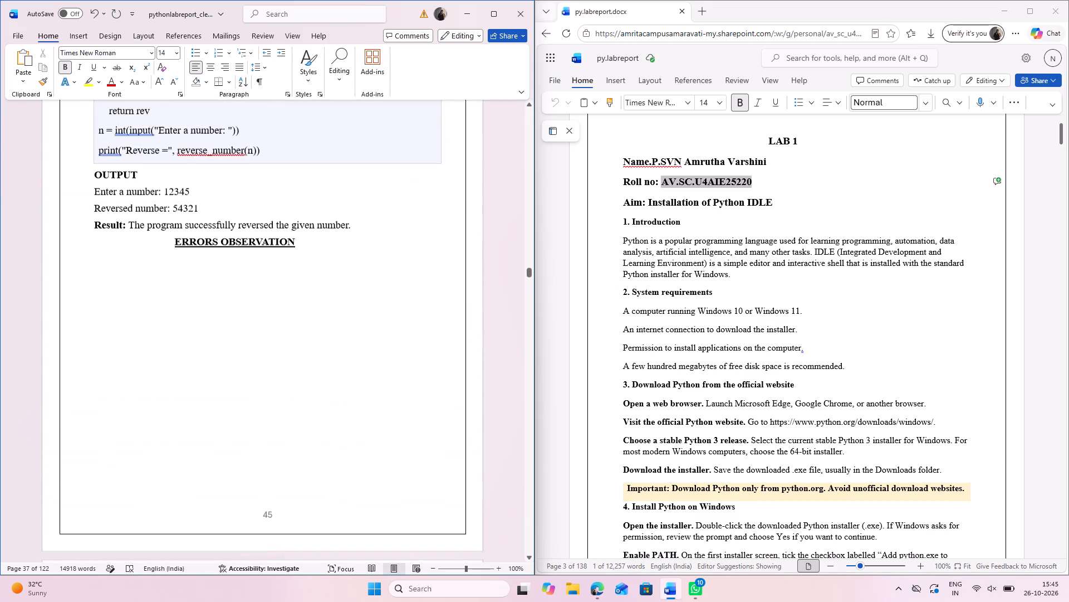
scroll(174, 198, "down", 2)
left_click_drag(91, 159, 135, 177)
key("BackSpace")
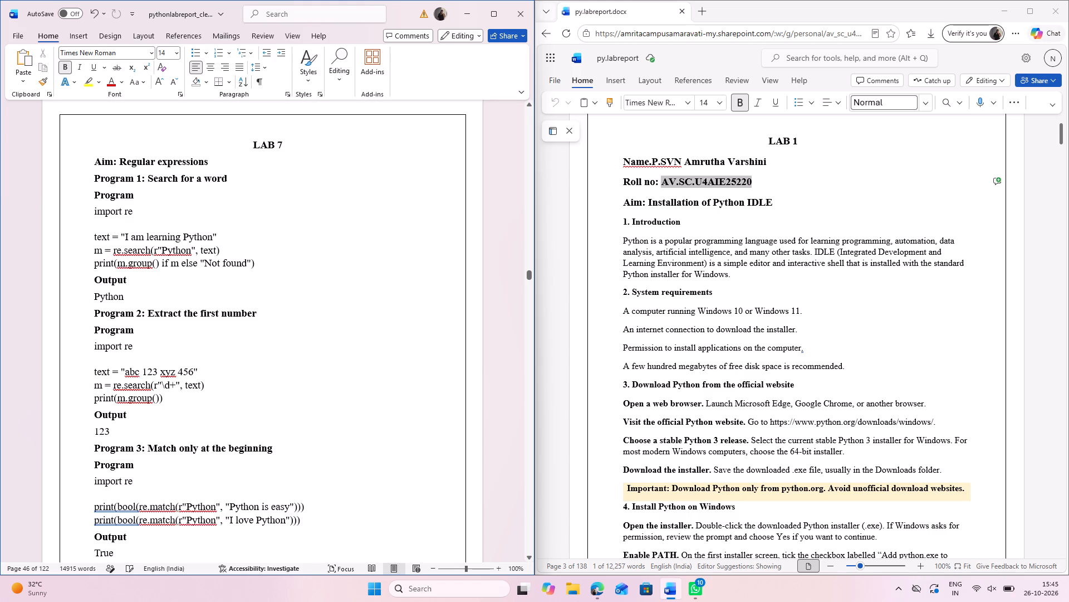
key("ctrl+v")
key("Return")
Copy the LAB 6 content from the Aim line through the Result line of the Reverse a Number program, leaving out ERRORS OBSERVATION.
scroll(135, 177, "up", 1)
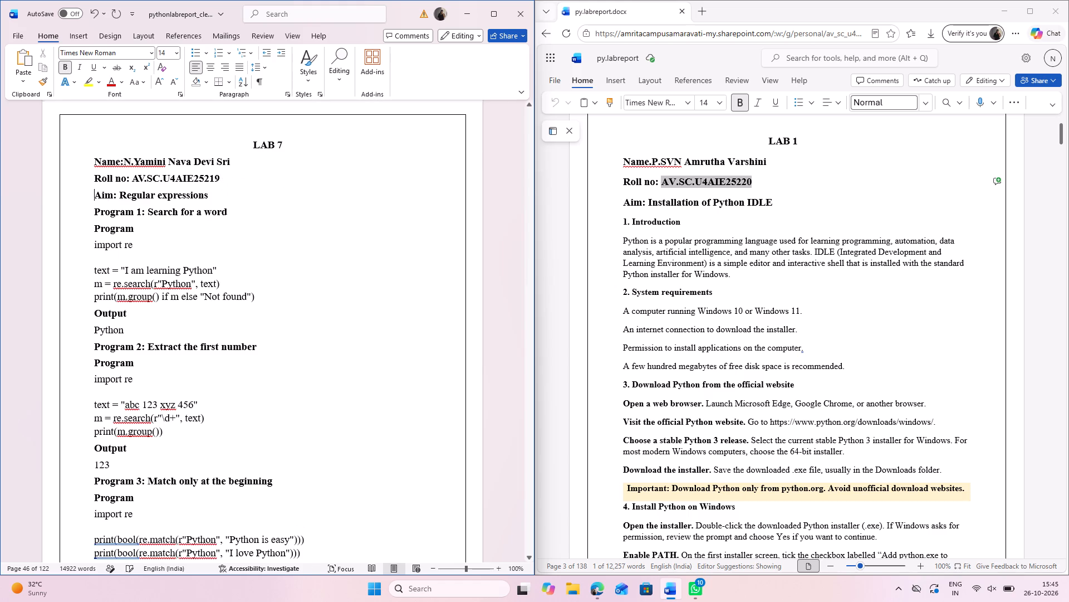
scroll(135, 177, "up", 3)
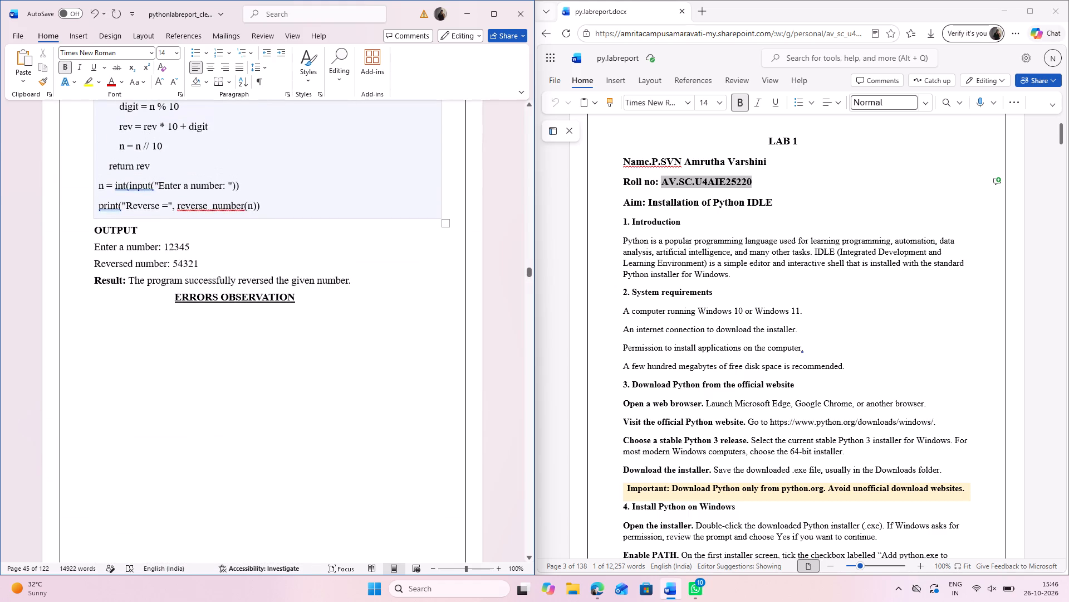
scroll(158, 278, "up", 8)
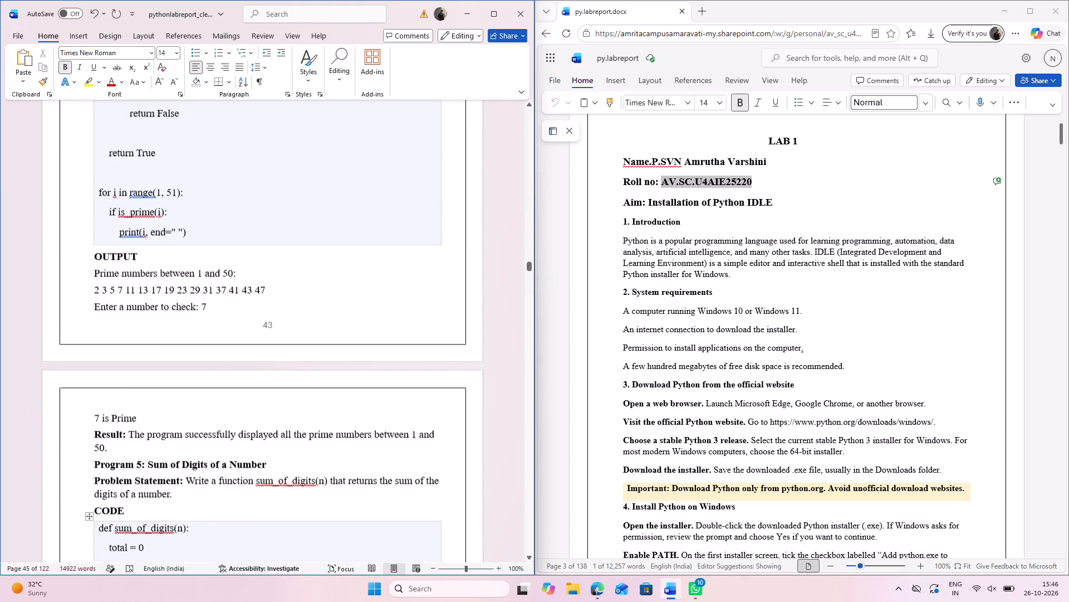
scroll(158, 278, "up", 3)
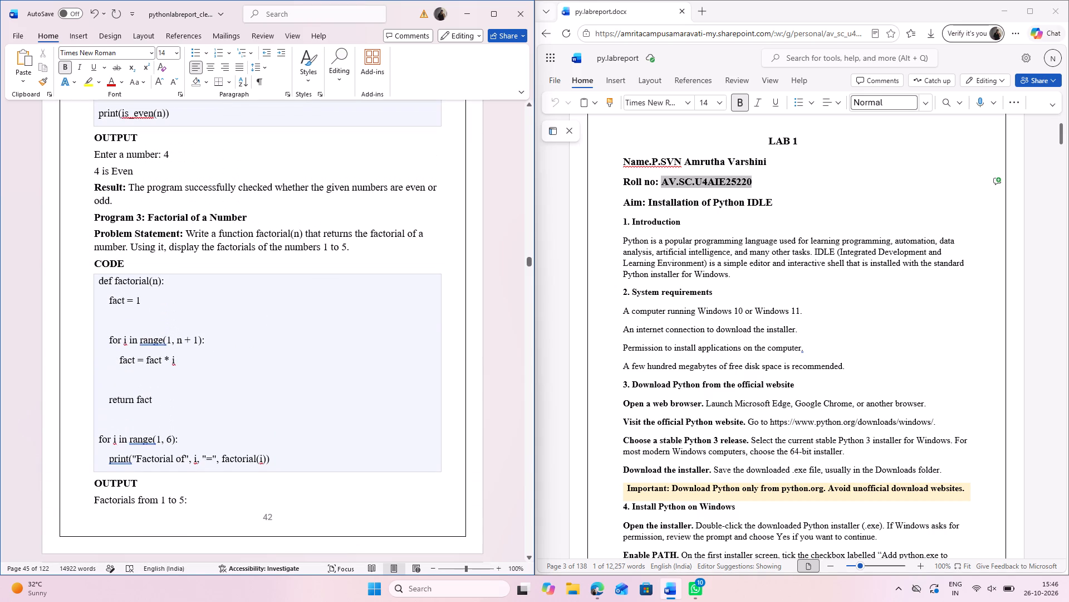
scroll(158, 278, "up", 3)
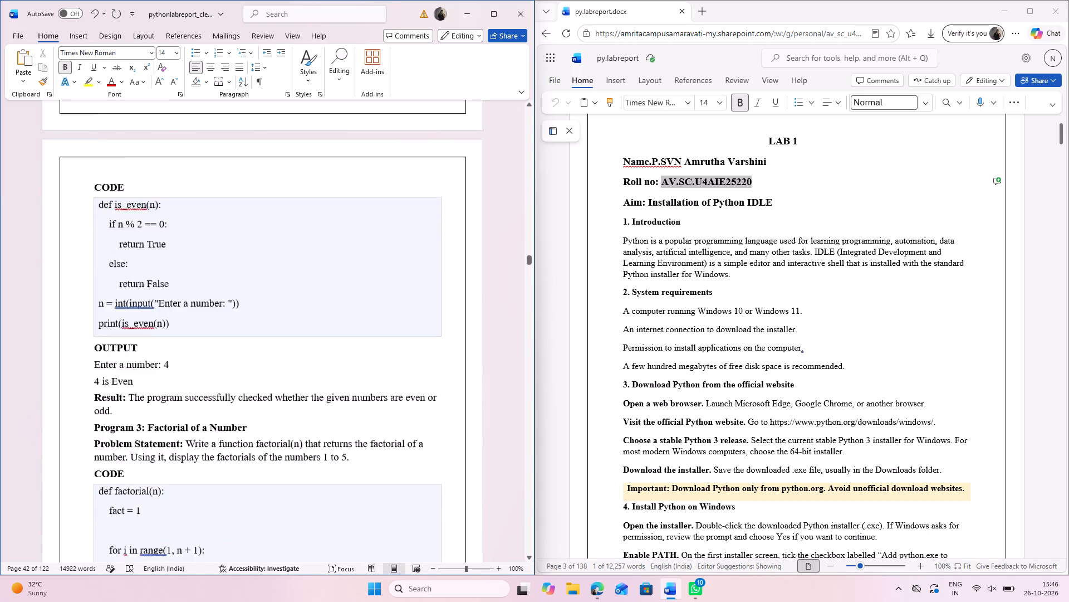
scroll(158, 278, "up", 6)
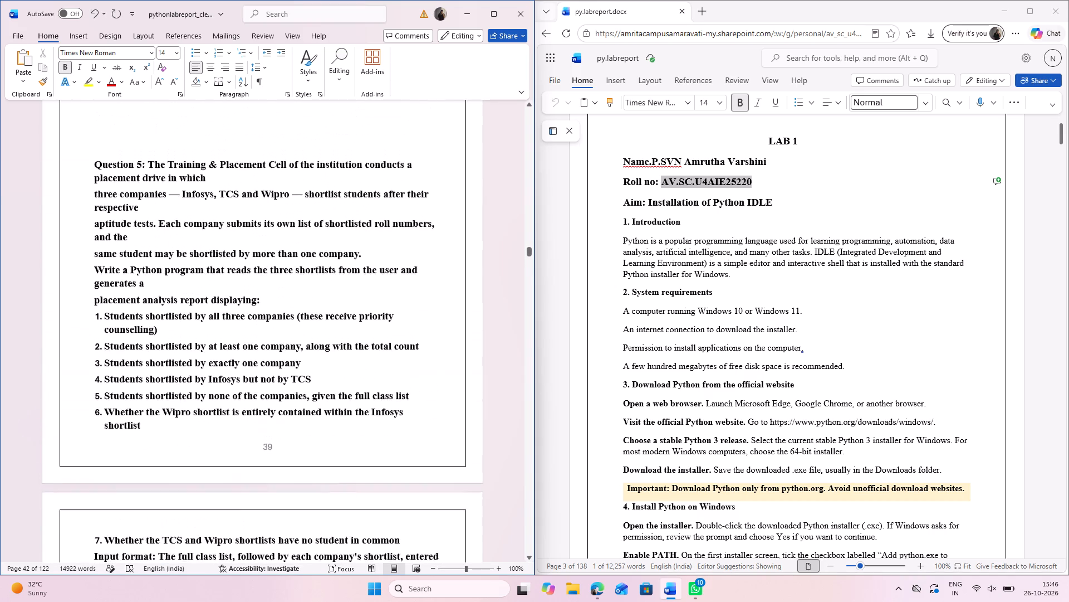
scroll(158, 278, "up", 6)
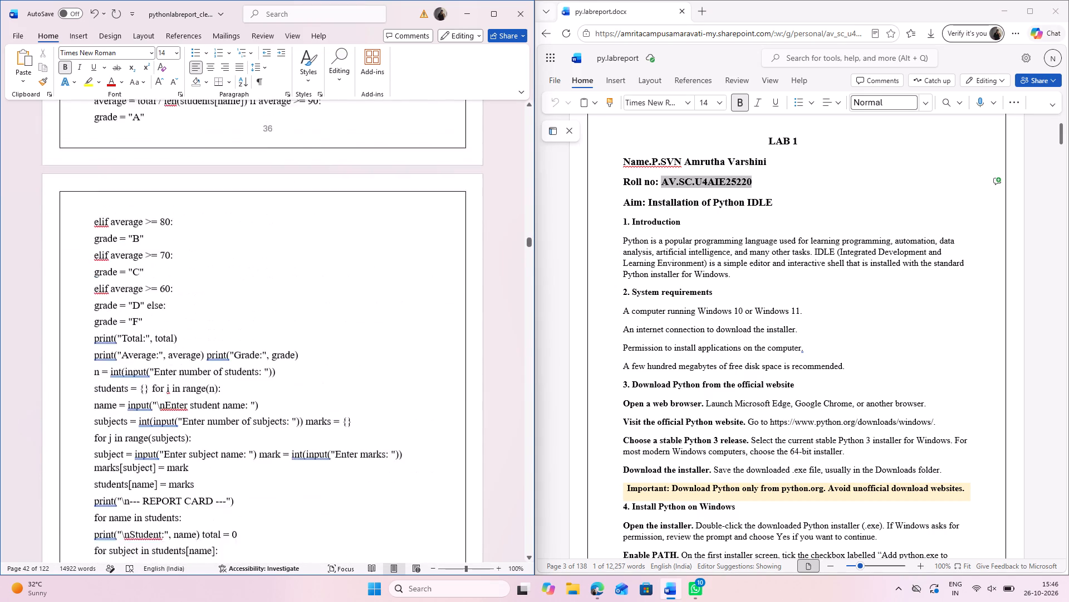
scroll(158, 278, "up", 5)
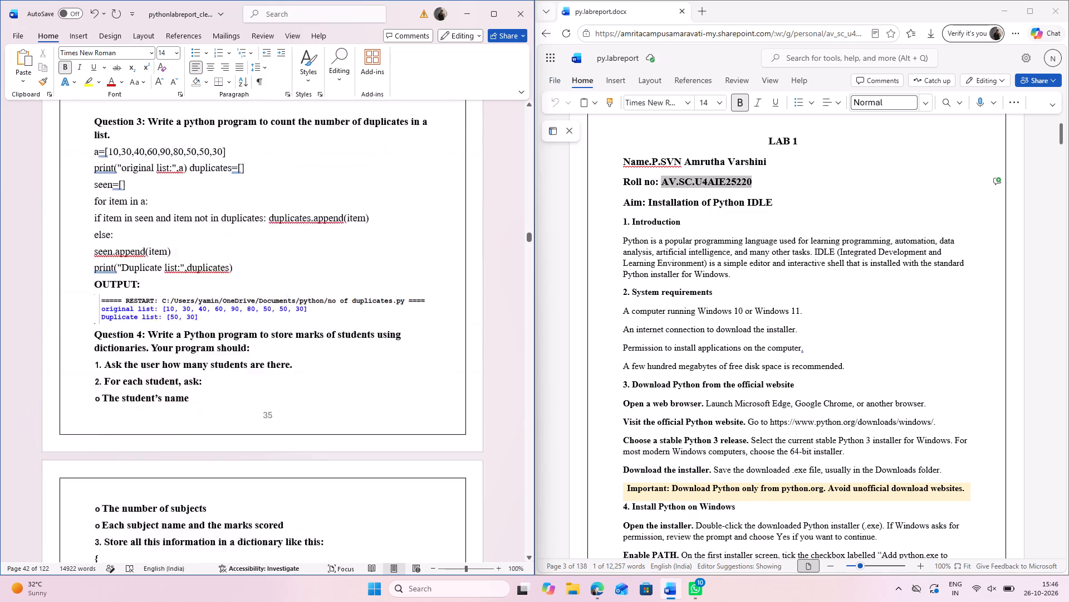
scroll(158, 278, "up", 5)
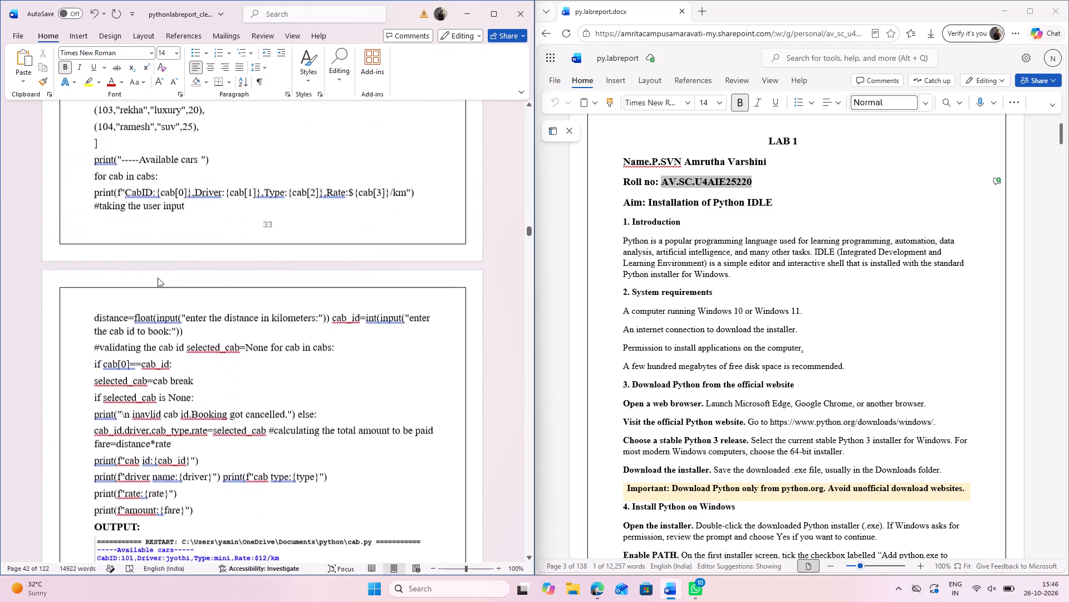
scroll(158, 278, "up", 4)
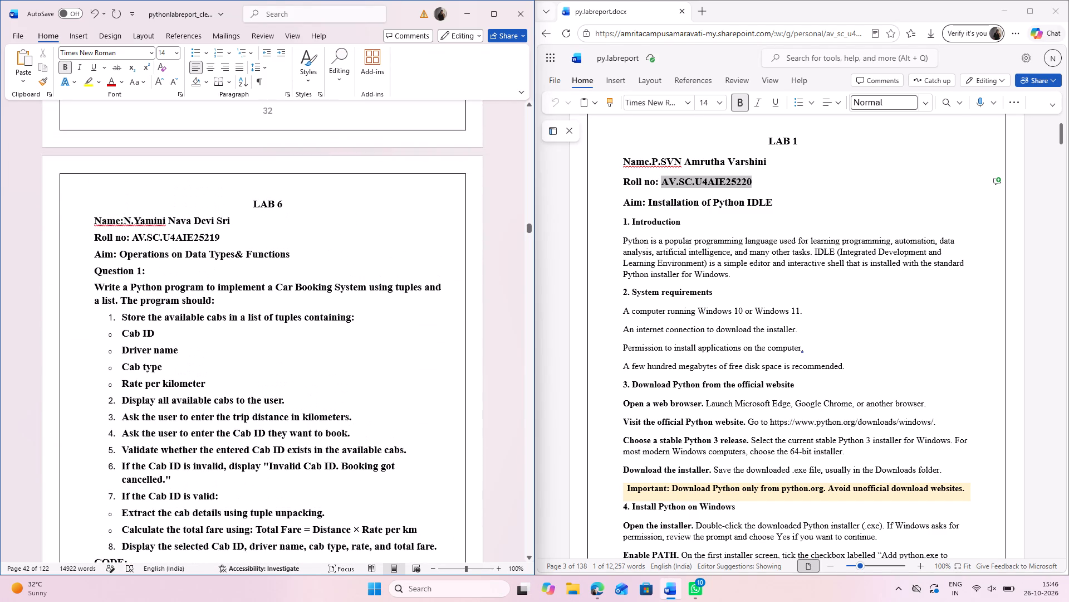
left_click_drag(97, 254, 357, 541)
scroll(277, 468, "right", 1)
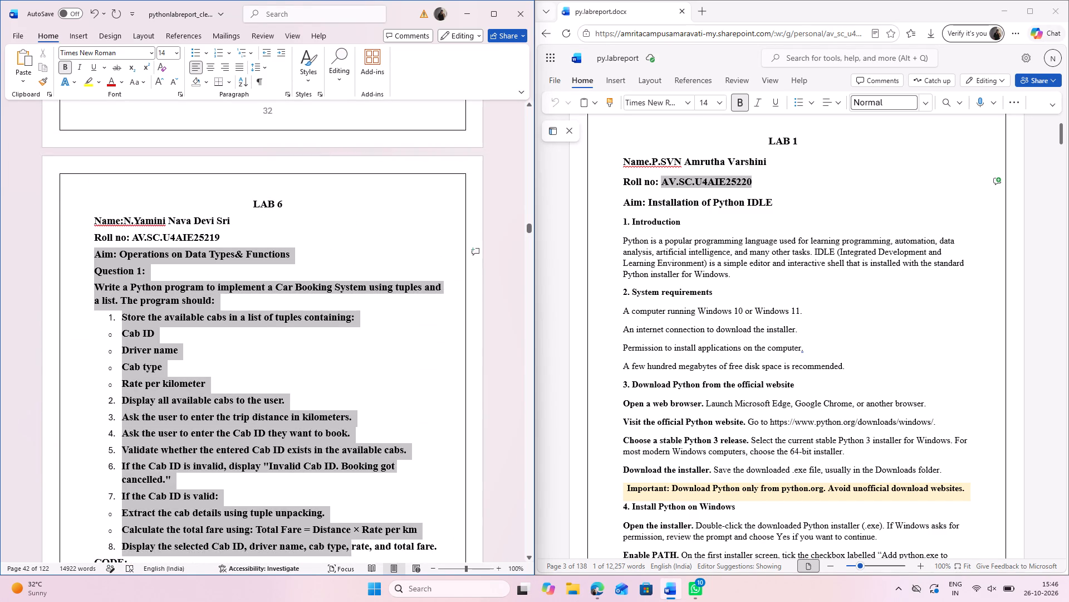
scroll(357, 541, "right", 1)
left_click_drag(357, 541, 802, 601)
scroll(612, 589, "up", 1)
scroll(704, 601, "up", 1)
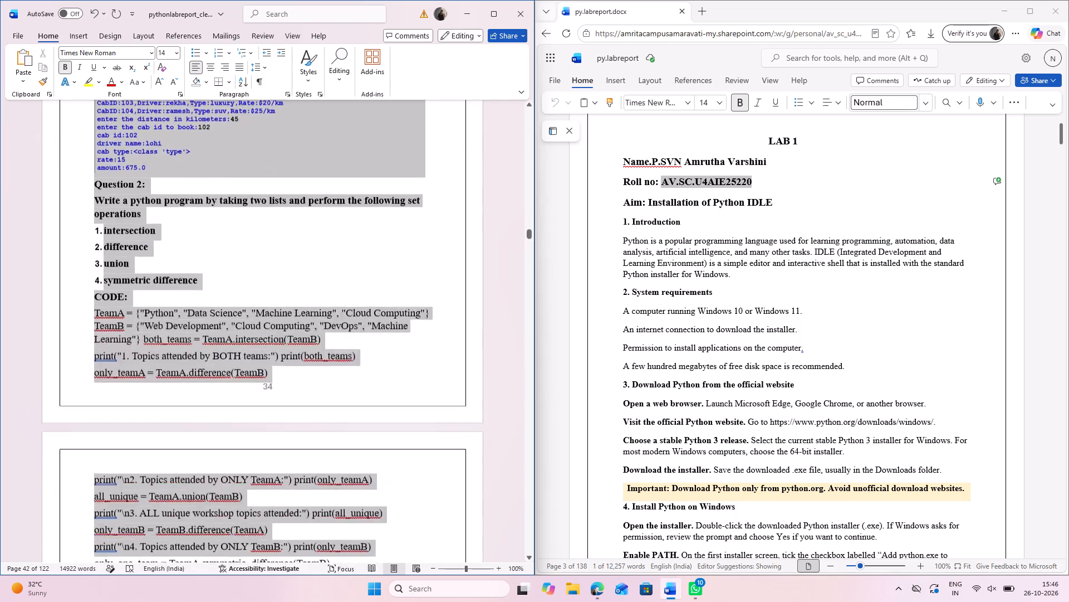
left_click_drag(802, 601, 1068, 601)
scroll(909, 601, "up", 1)
scroll(1068, 601, "up", 3)
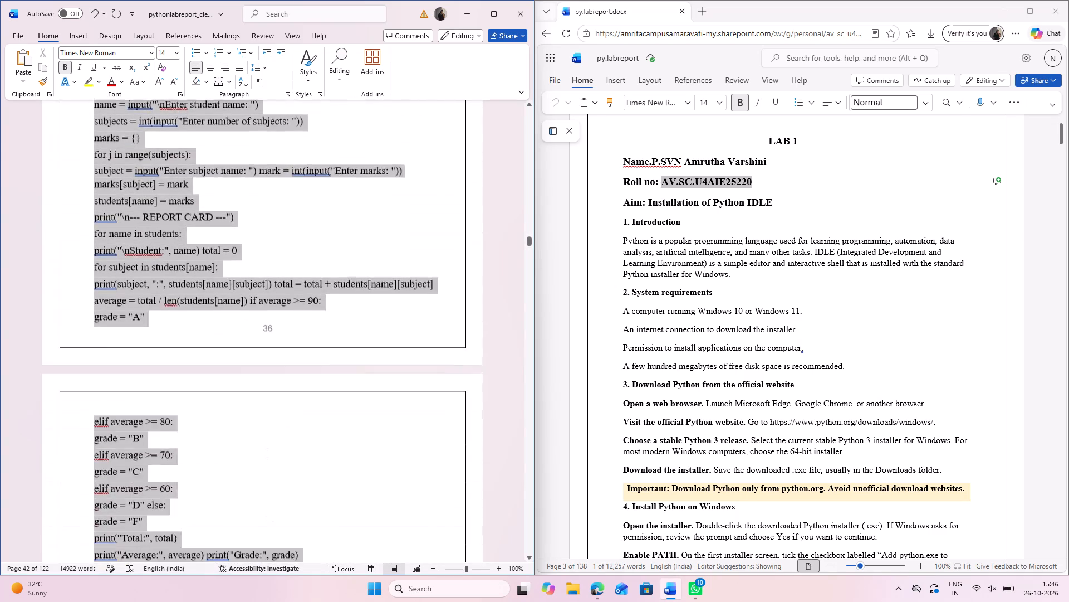
left_click_drag(1068, 601, 1068, 601)
scroll(1068, 601, "up", 5)
scroll(1068, 601, "right", 3)
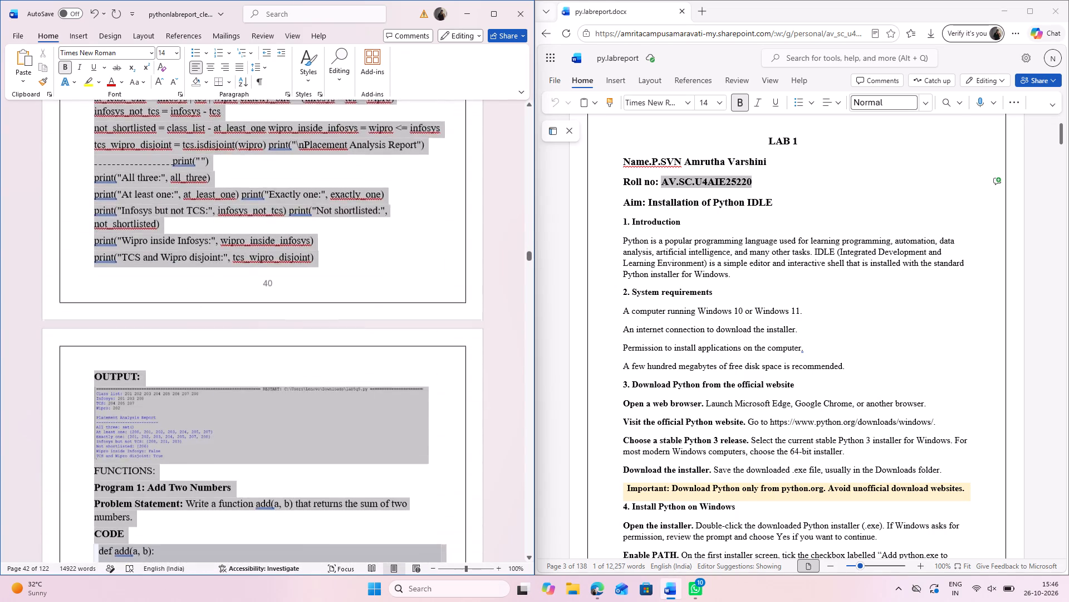
left_click_drag(1068, 601, 1068, 598)
scroll(1068, 598, "up", 4)
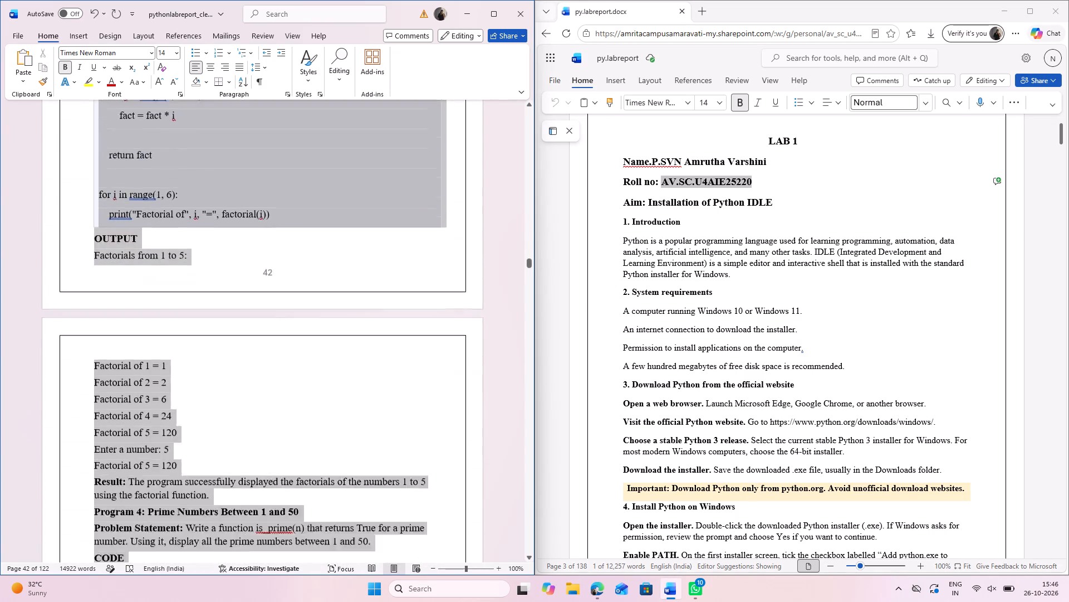
left_click_drag(1068, 598, 1068, 601)
scroll(1068, 599, "up", 2)
scroll(1068, 601, "right", 1)
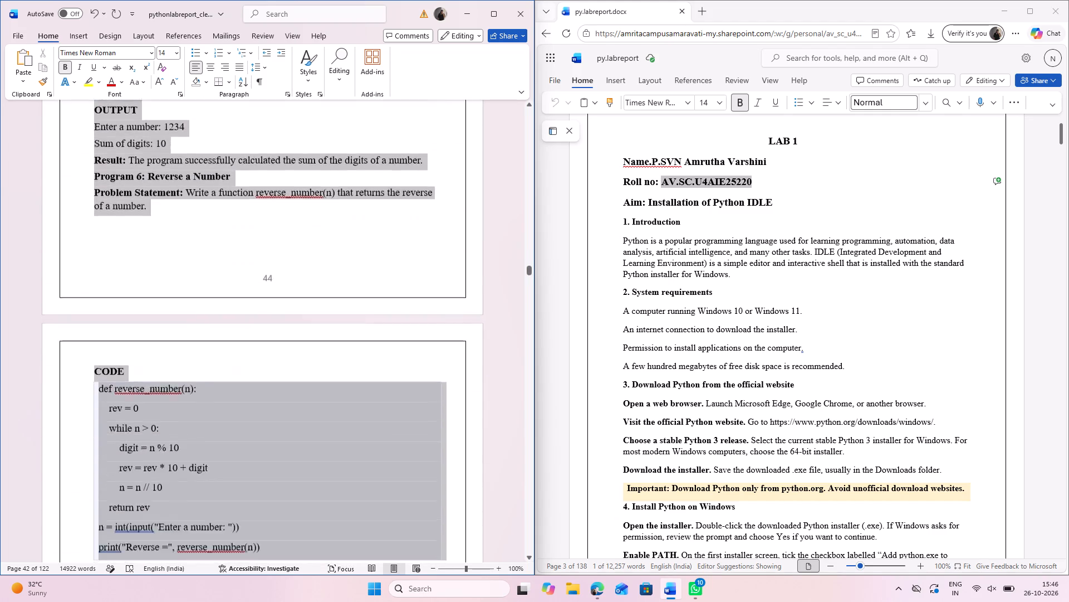
left_click_drag(1068, 601, 982, 223)
scroll(1055, 594, "down", 1)
scroll(967, 307, "down", 1)
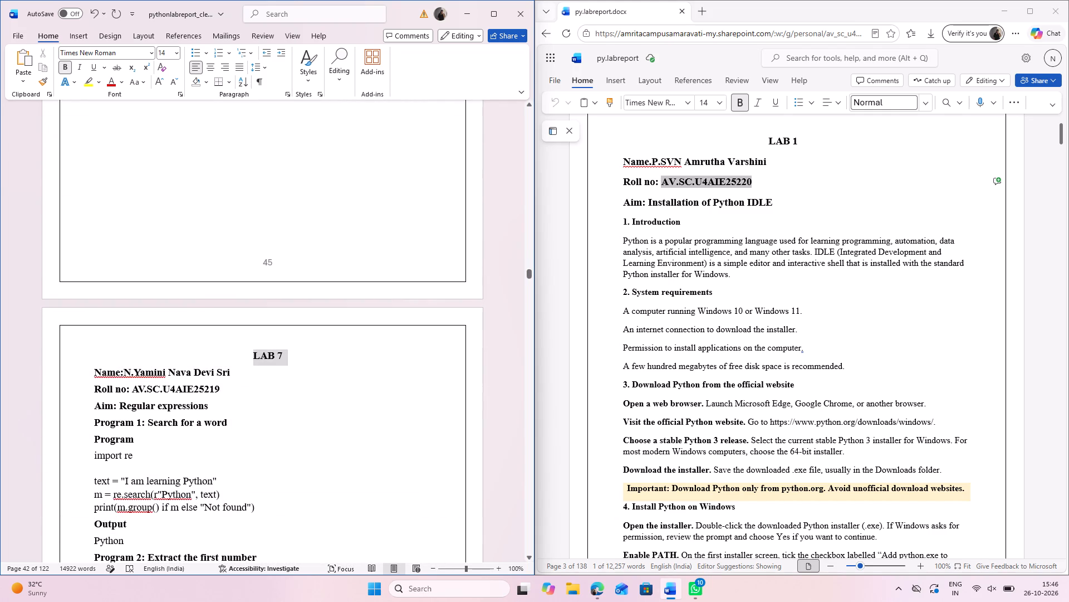
scroll(982, 223, "down", 1)
left_click_drag(982, 223, 908, 441)
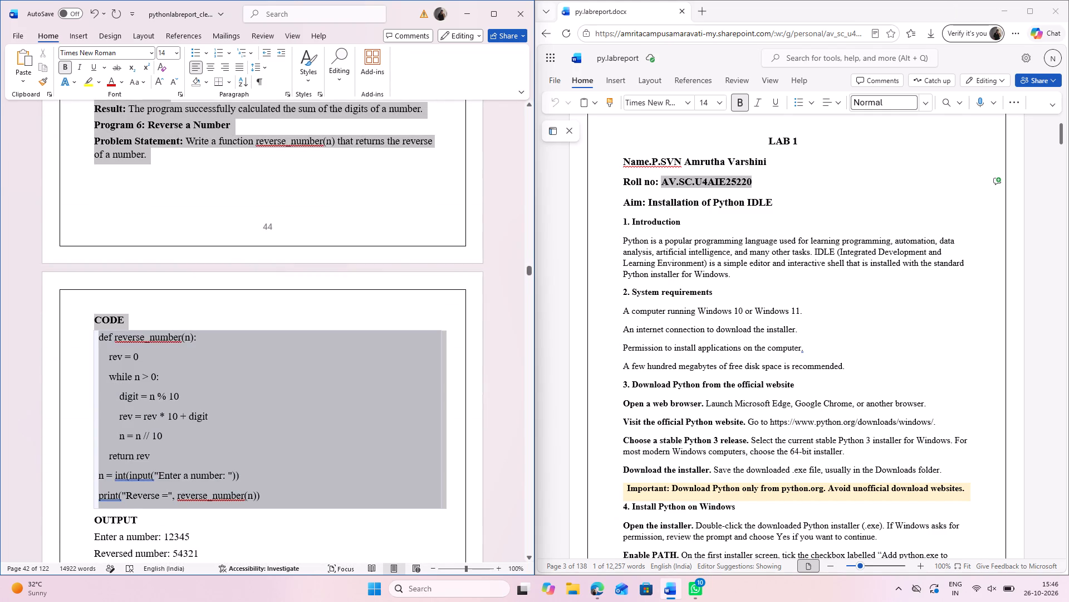
left_click_drag(908, 441, 1002, 278)
scroll(909, 453, "up", 1)
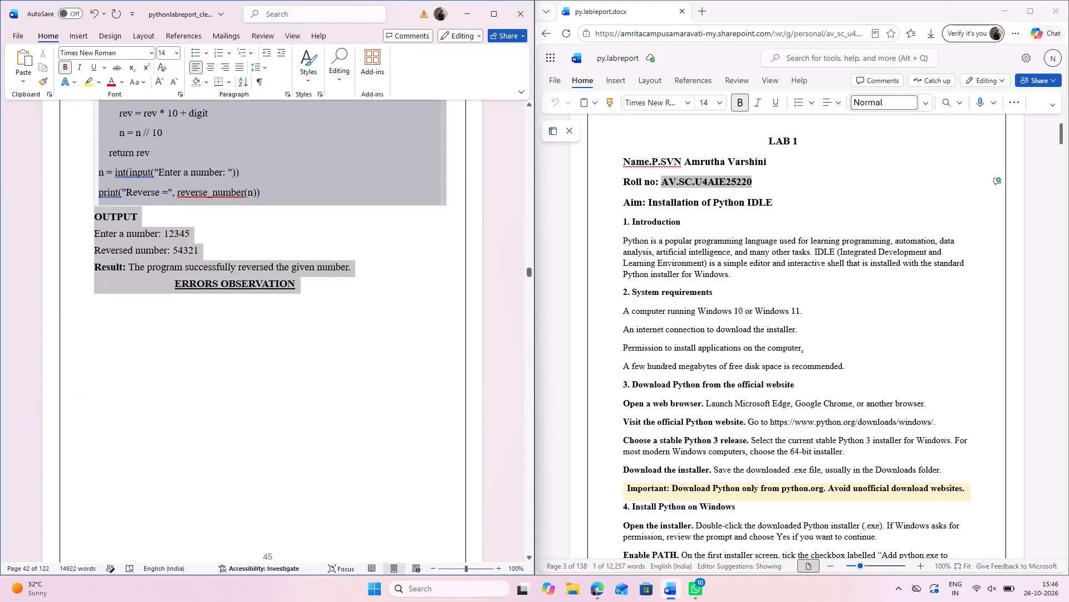
left_click_drag(1002, 278, 1007, 274)
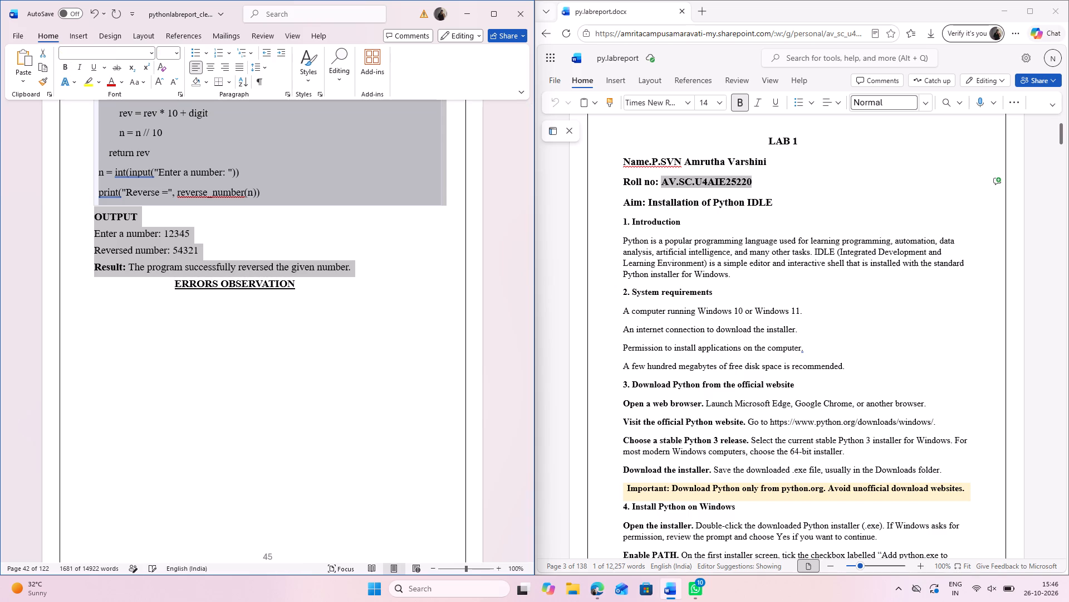
key("ctrl+c")
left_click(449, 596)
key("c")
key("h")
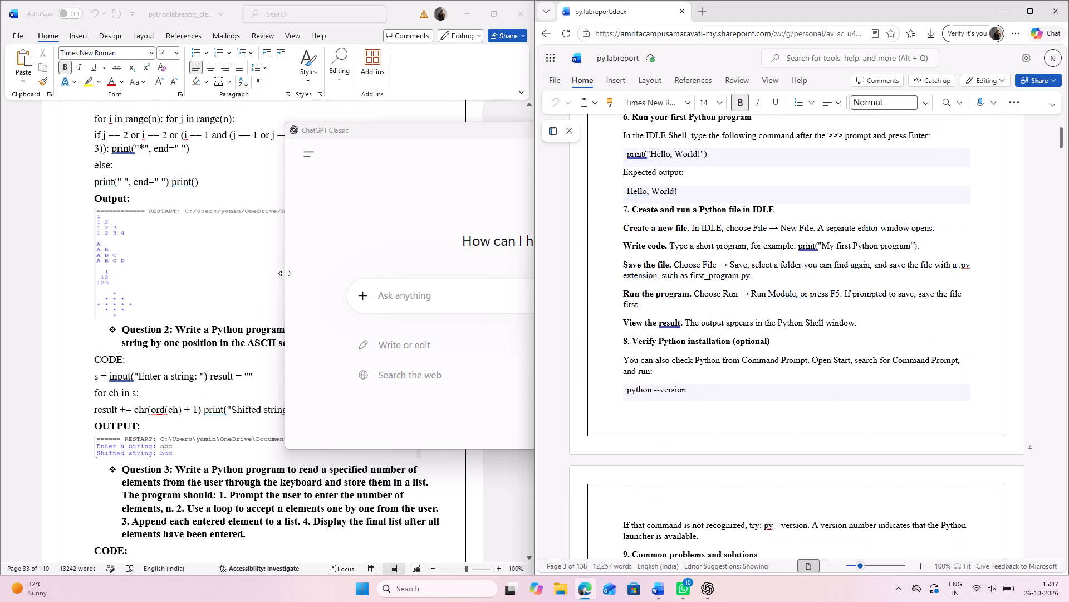
left_click(231, 277)
scroll(231, 277, "down", 4)
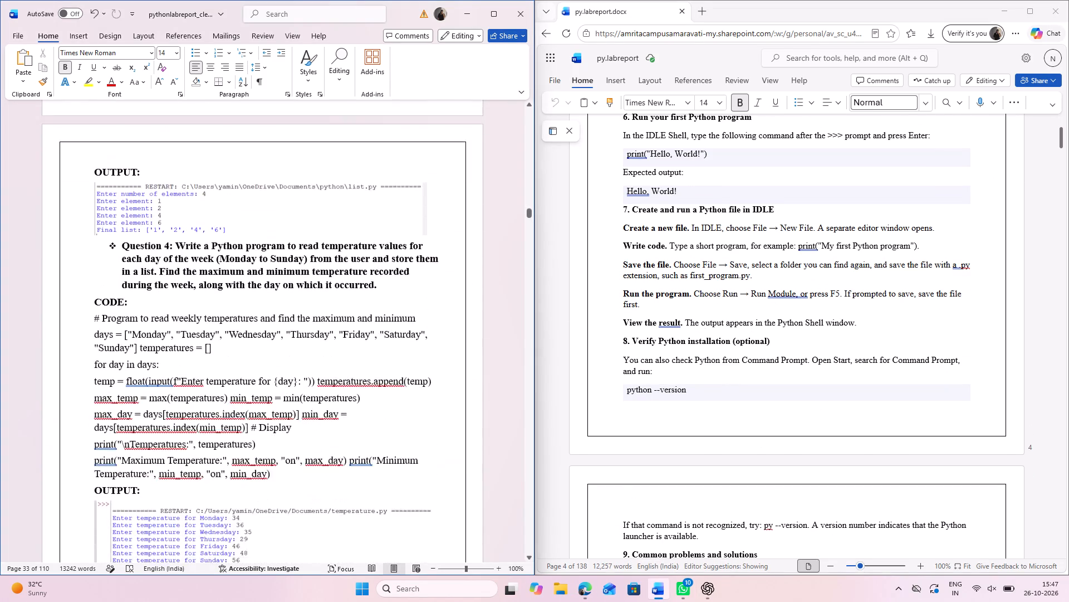
scroll(231, 277, "down", 2)
scroll(650, 303, "down", 11)
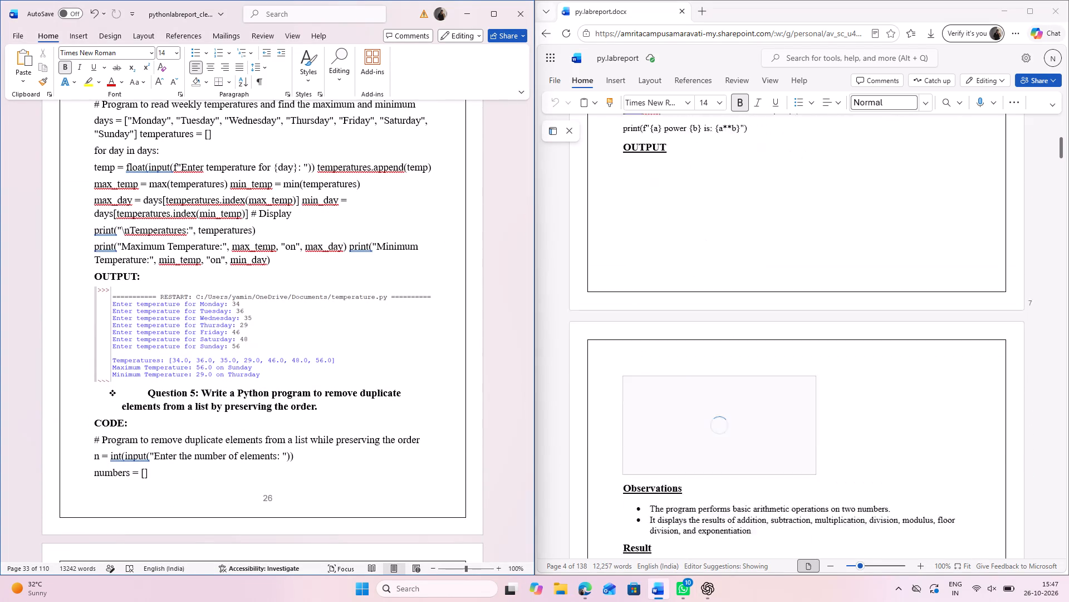
scroll(650, 303, "down", 11)
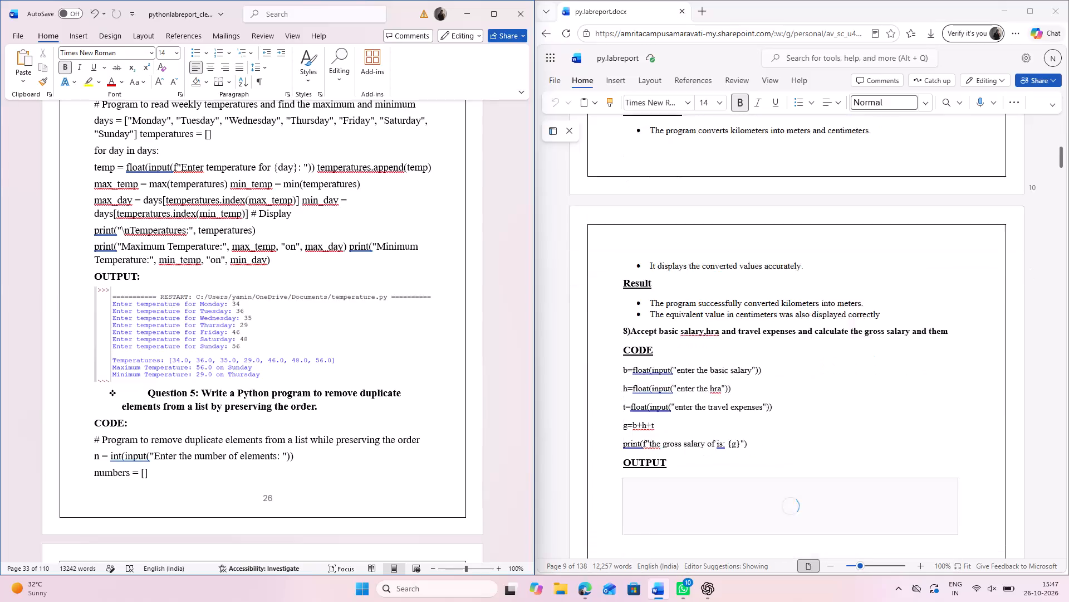
scroll(650, 303, "down", 9)
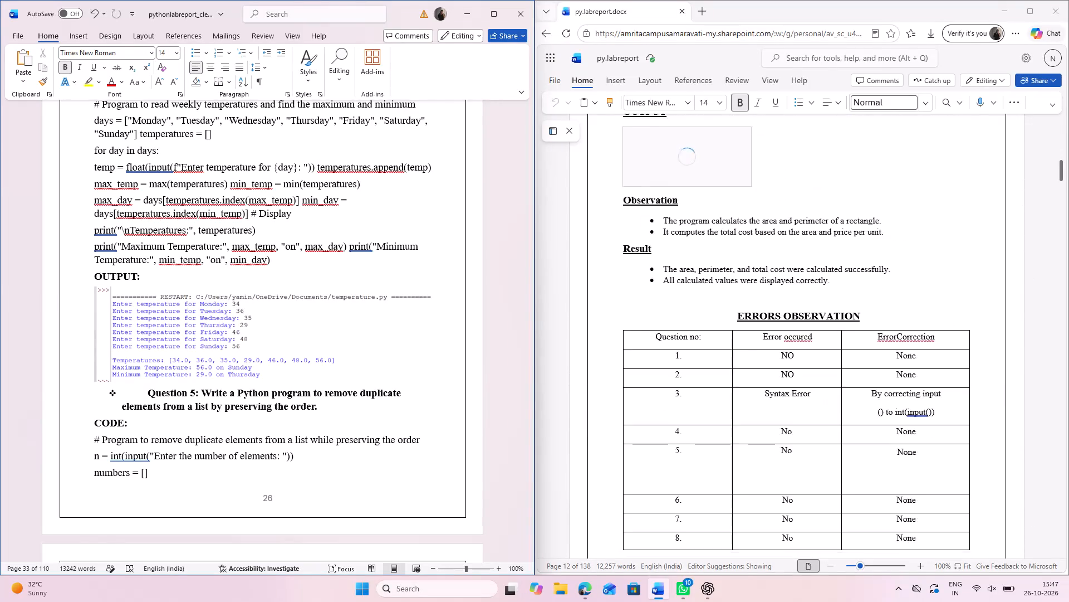
scroll(650, 303, "down", 8)
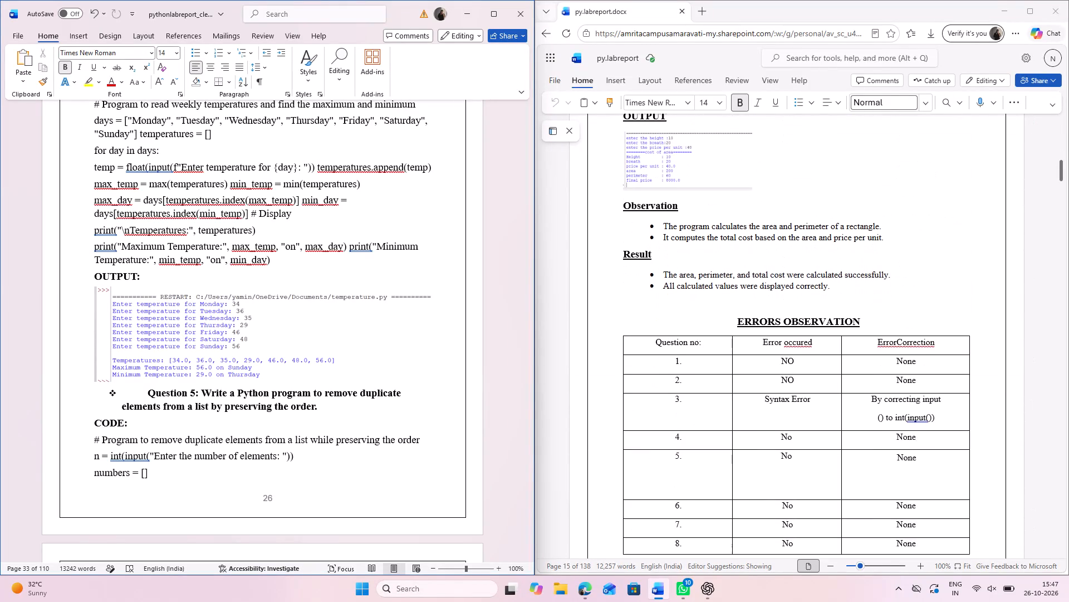
scroll(650, 303, "down", 6)
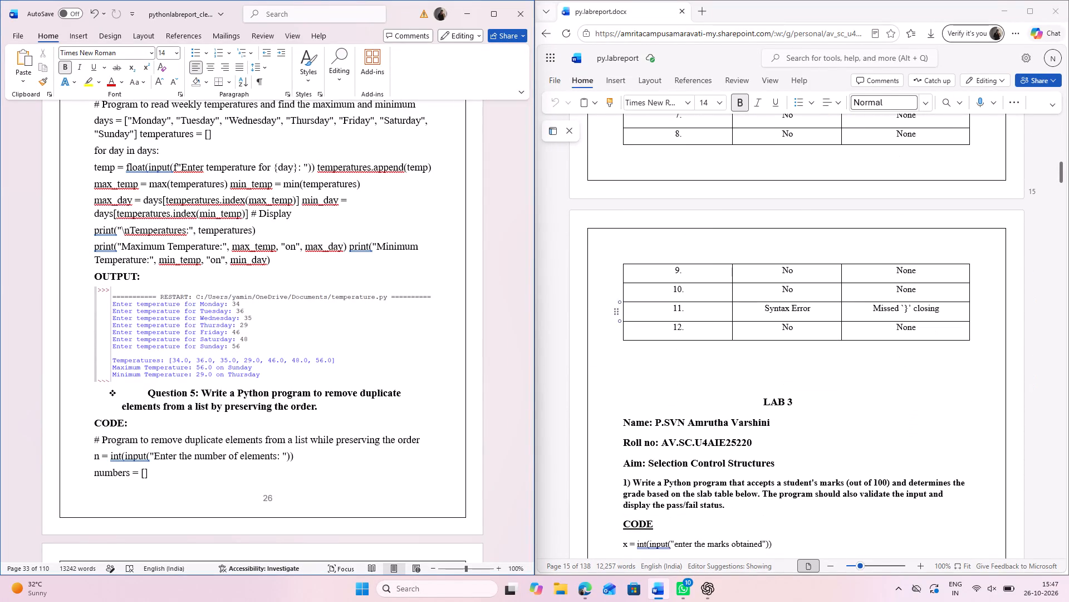
scroll(713, 339, "down", 20)
scroll(713, 339, "down", 2)
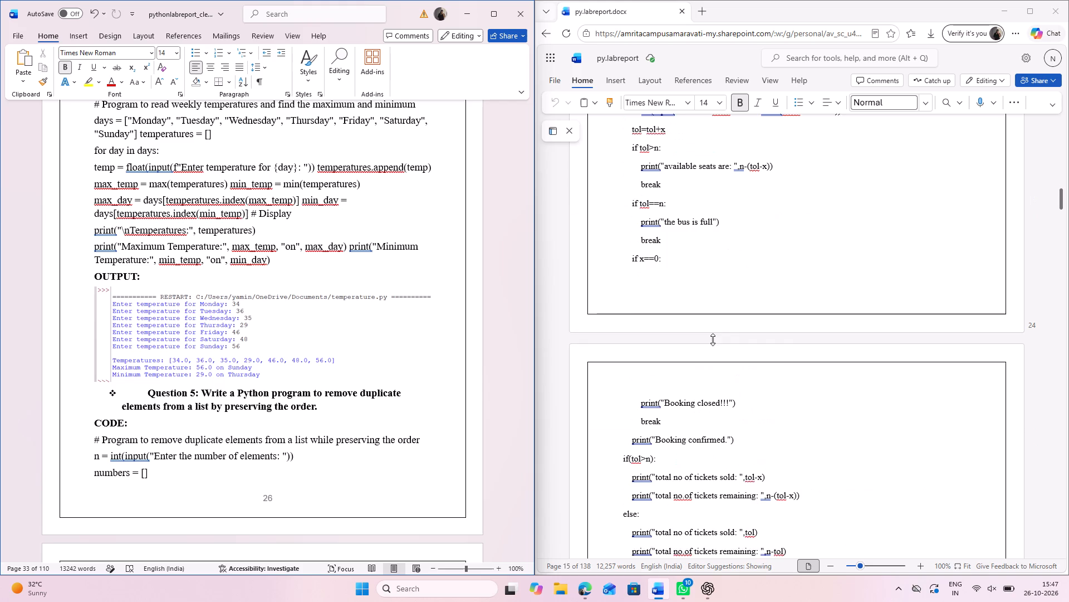
Look through the questions, outputs and error tables of the labs preceding LAB 6 in pythonlabreport_cleaned.
scroll(264, 412, "down", 3)
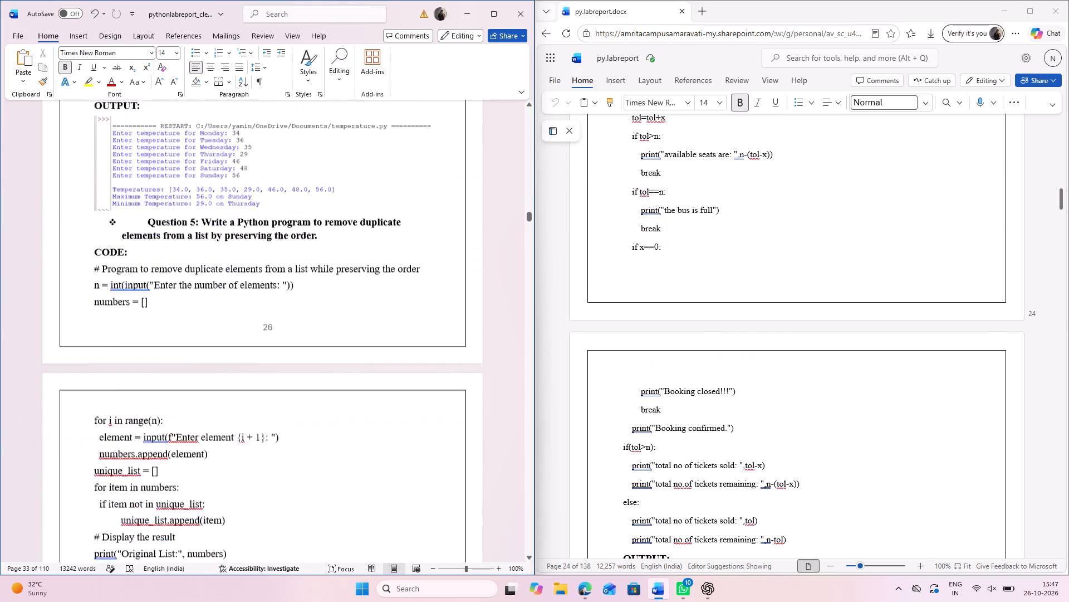
scroll(264, 412, "down", 8)
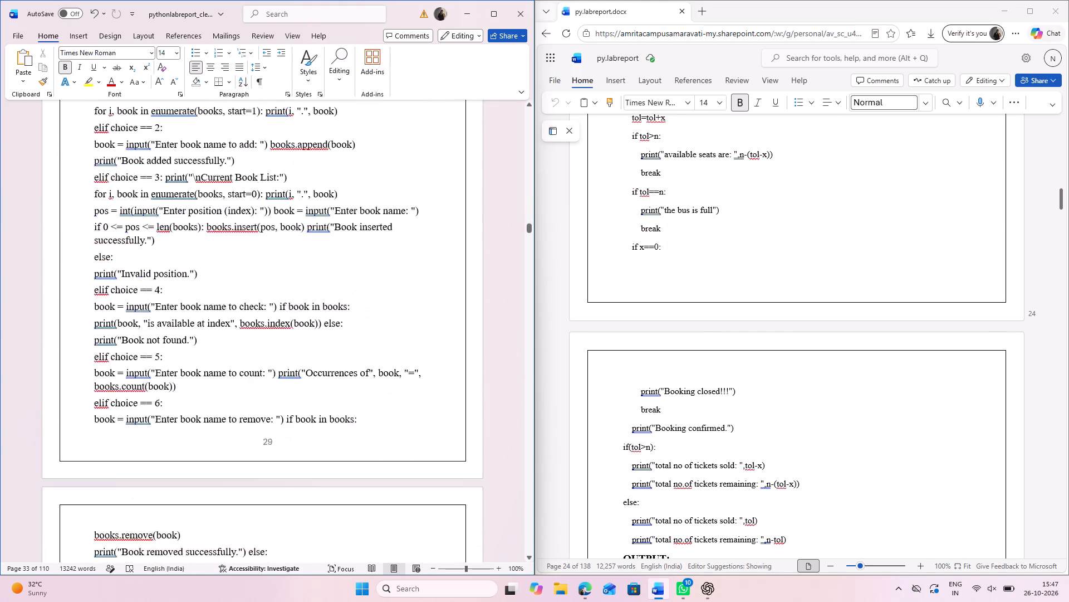
scroll(264, 412, "down", 7)
scroll(264, 412, "up", 1)
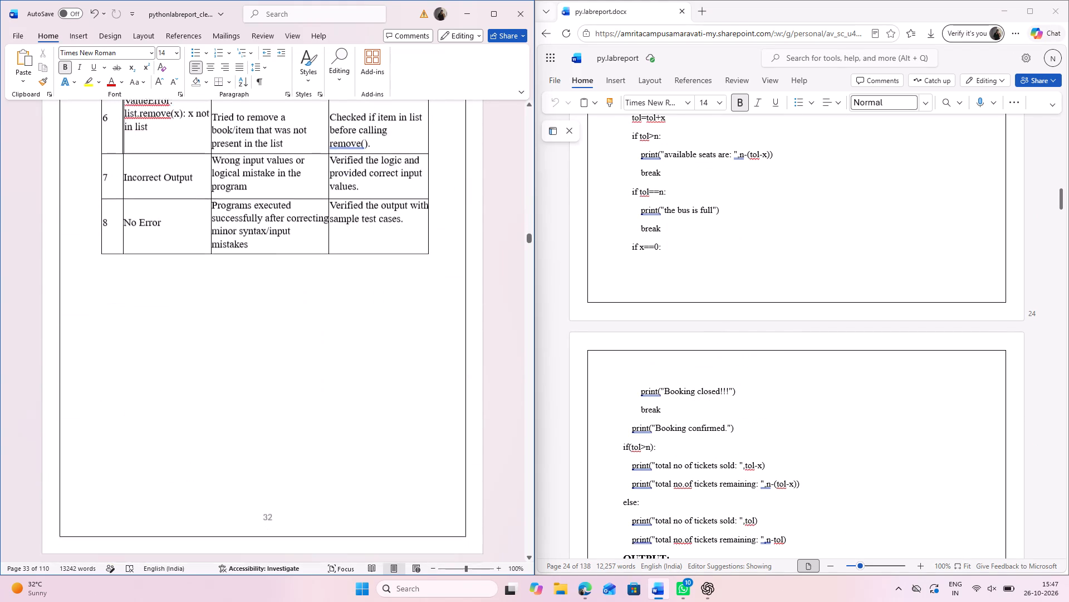
scroll(264, 412, "up", 4)
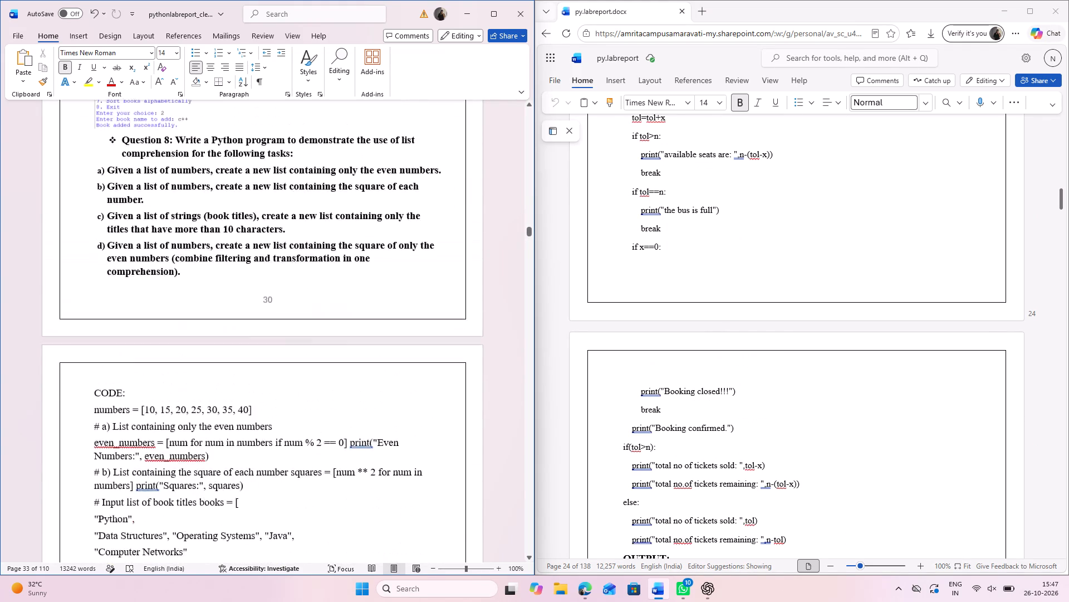
scroll(264, 412, "up", 8)
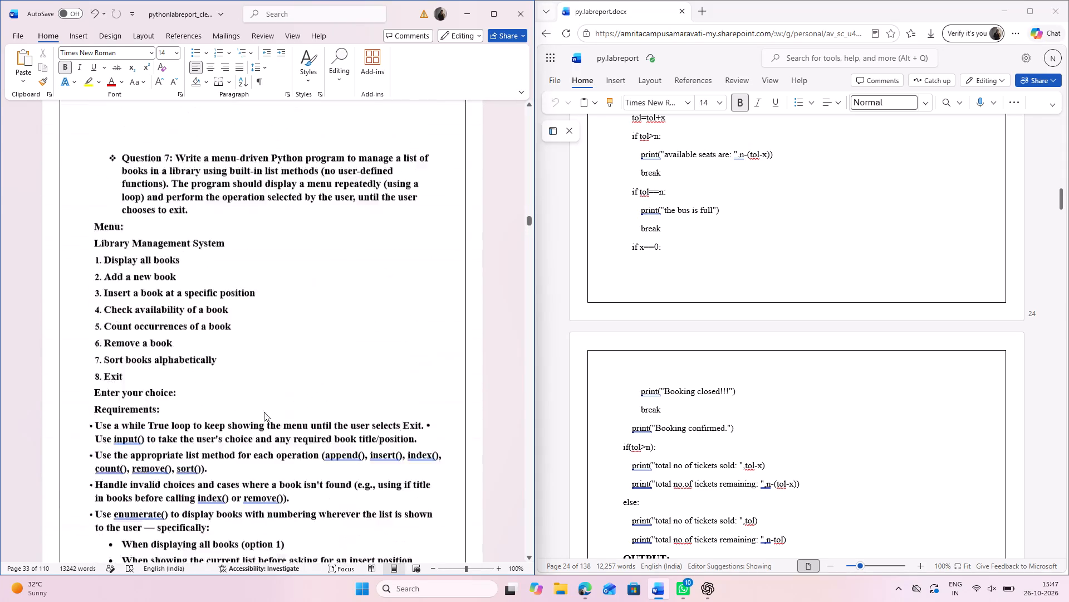
scroll(264, 412, "up", 8)
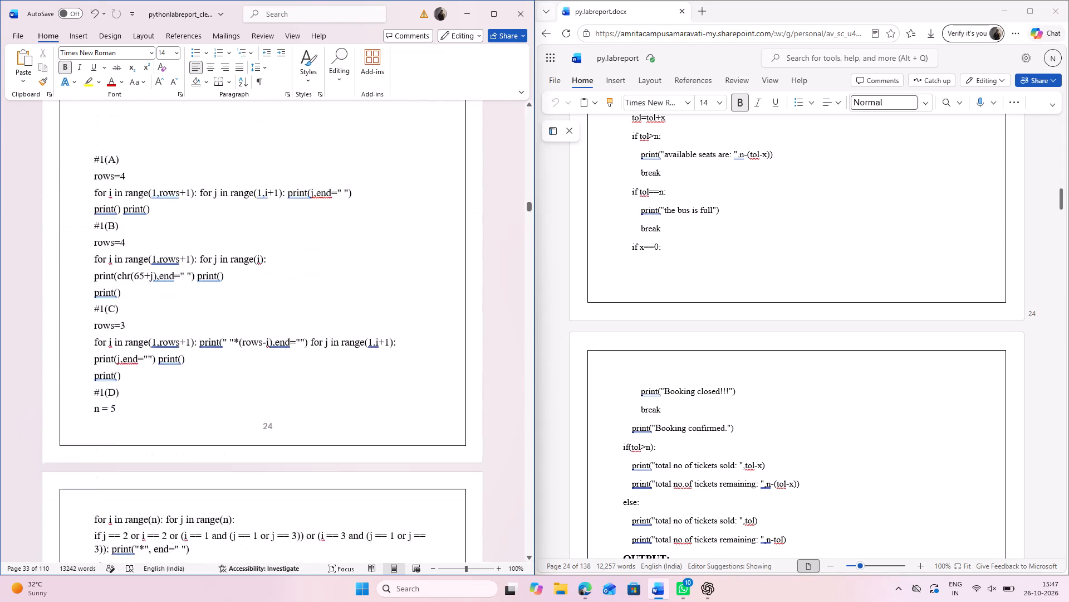
scroll(264, 412, "up", 5)
scroll(264, 412, "down", 1)
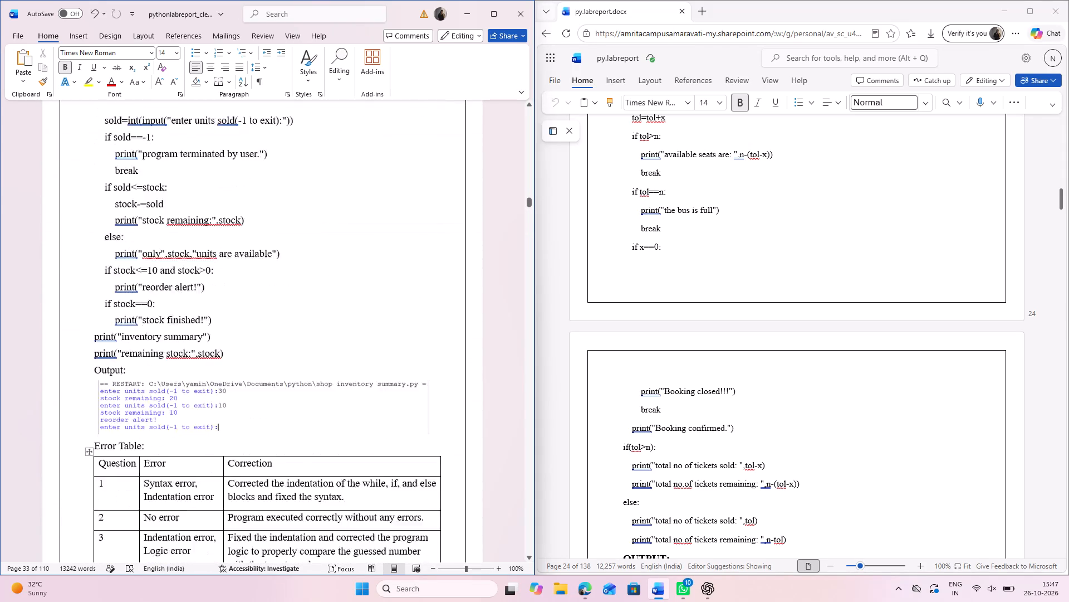
scroll(264, 412, "down", 1)
scroll(264, 412, "up", 3)
scroll(264, 412, "down", 2)
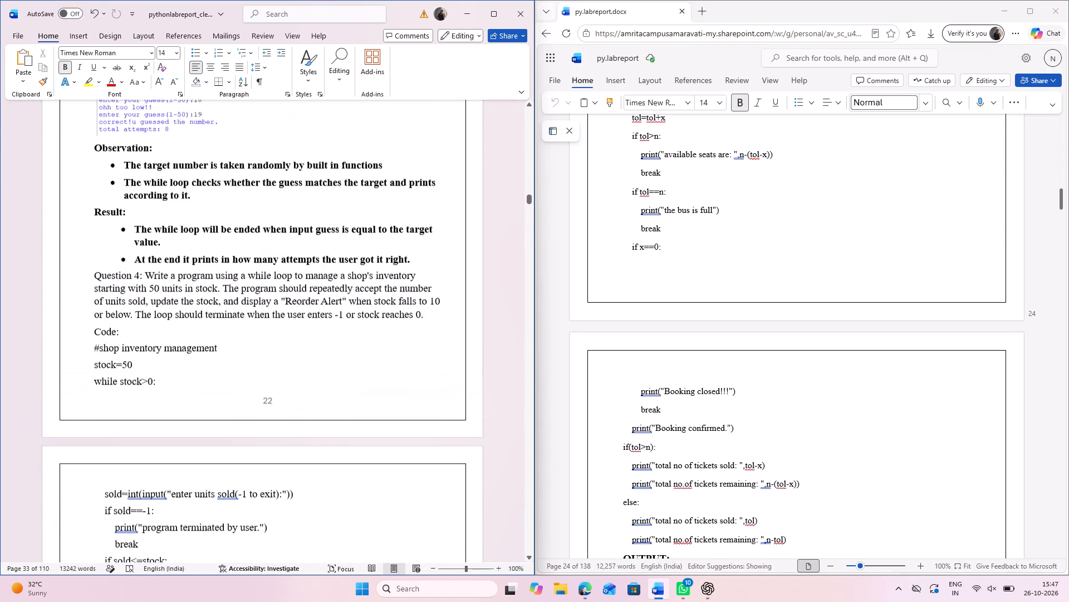
scroll(264, 412, "down", 7)
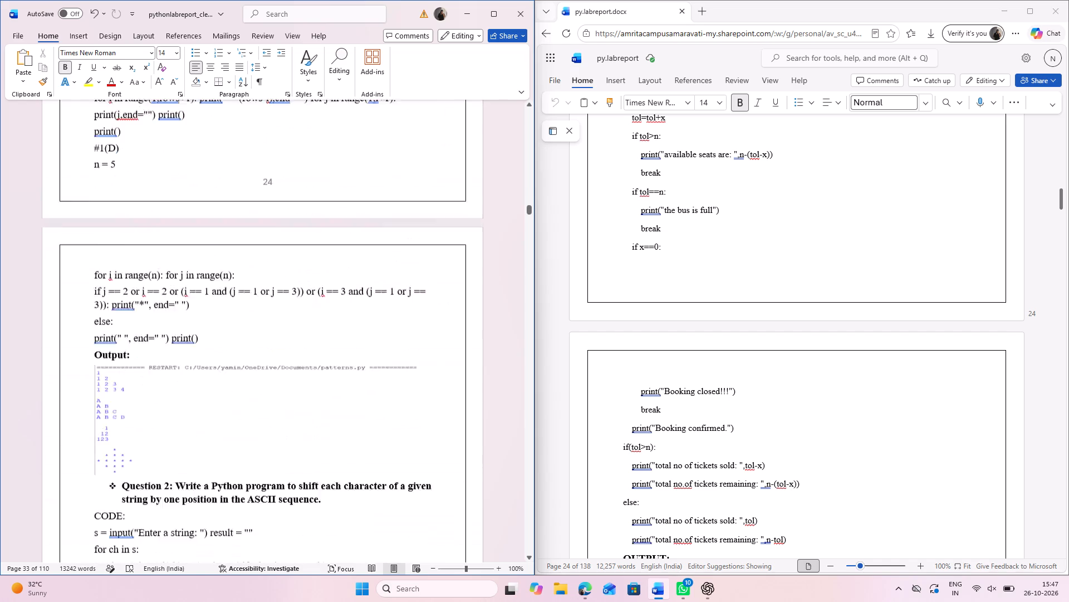
scroll(264, 412, "down", 6)
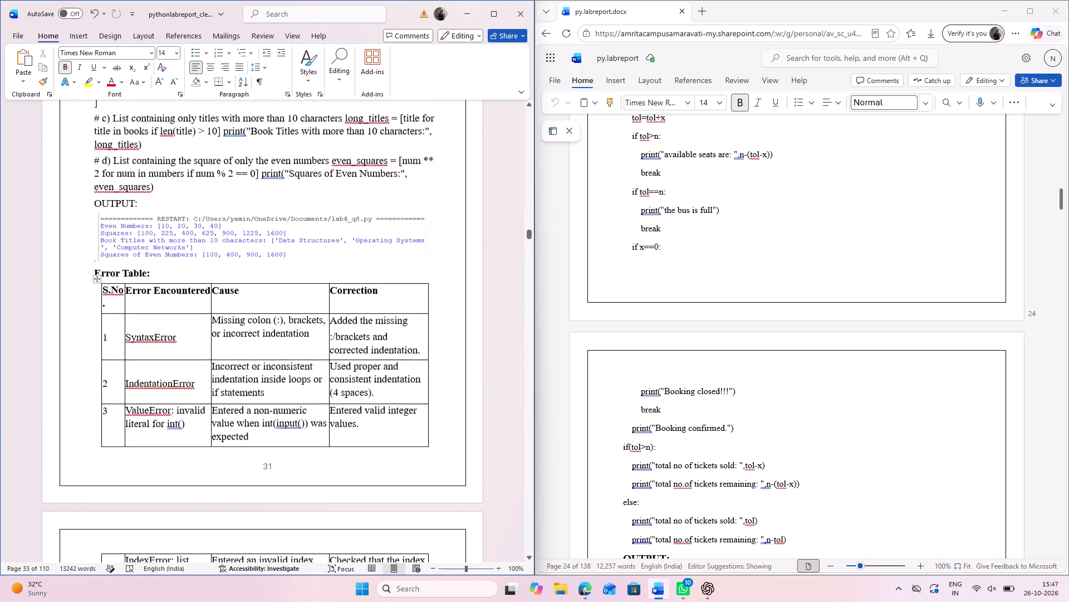
scroll(264, 412, "up", 3)
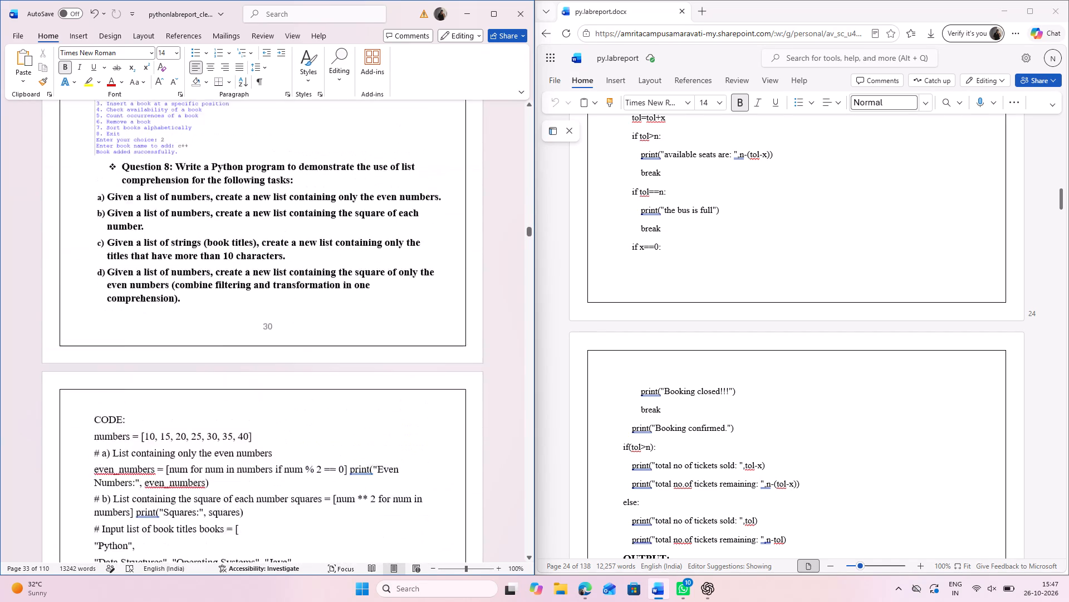
scroll(264, 412, "up", 6)
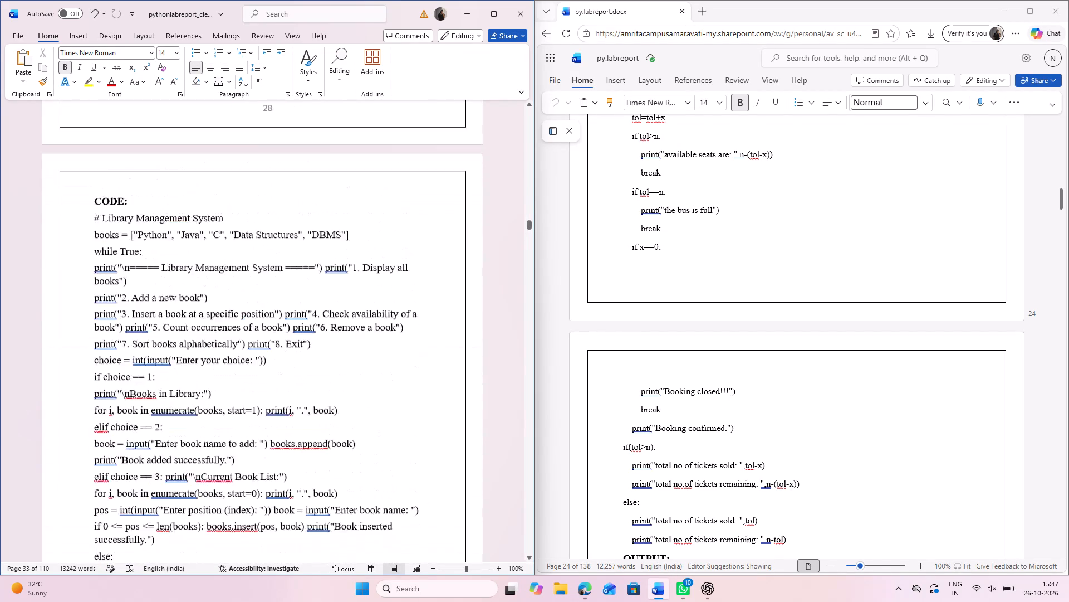
scroll(264, 412, "up", 5)
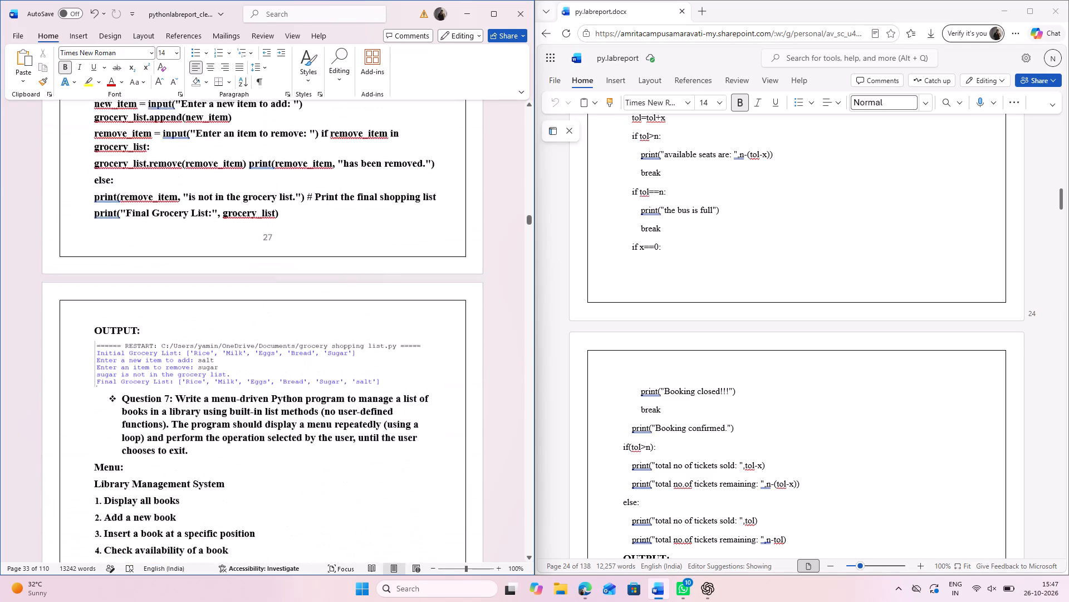
scroll(264, 412, "up", 5)
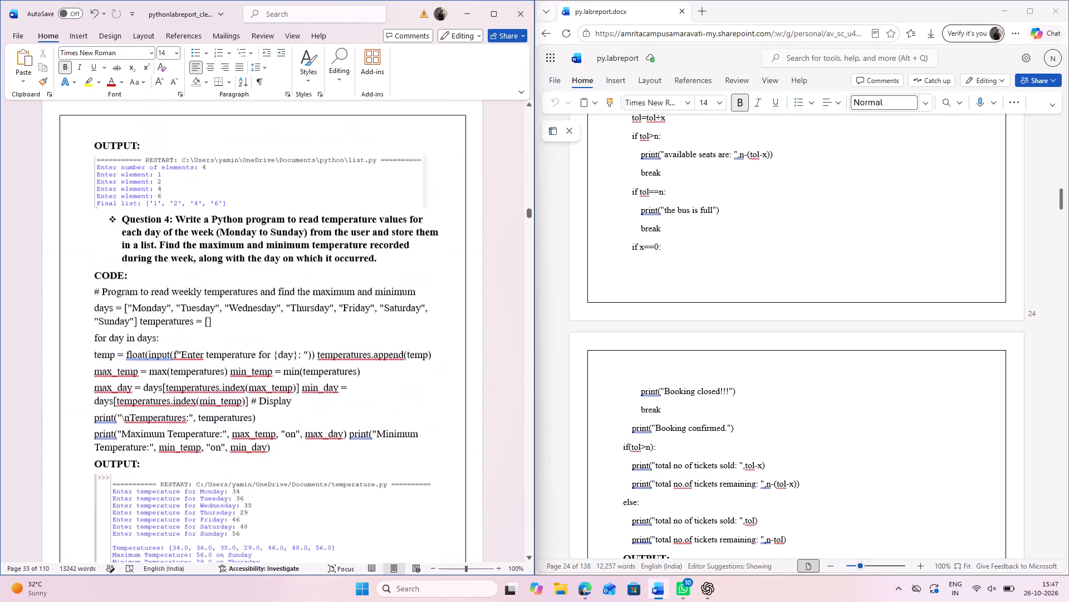
scroll(264, 412, "up", 6)
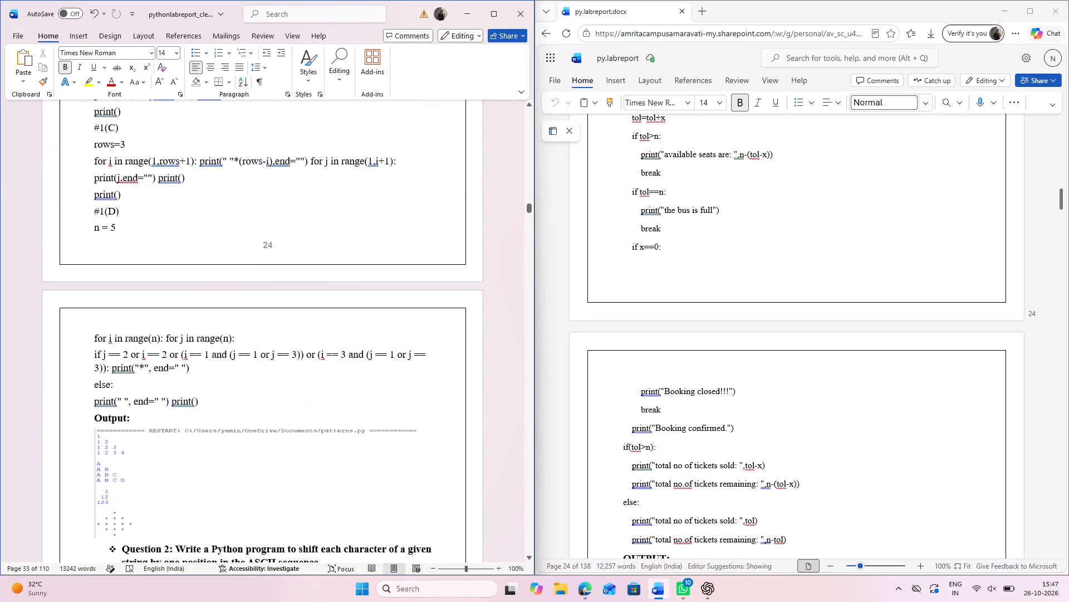
scroll(264, 412, "up", 2)
scroll(264, 412, "down", 7)
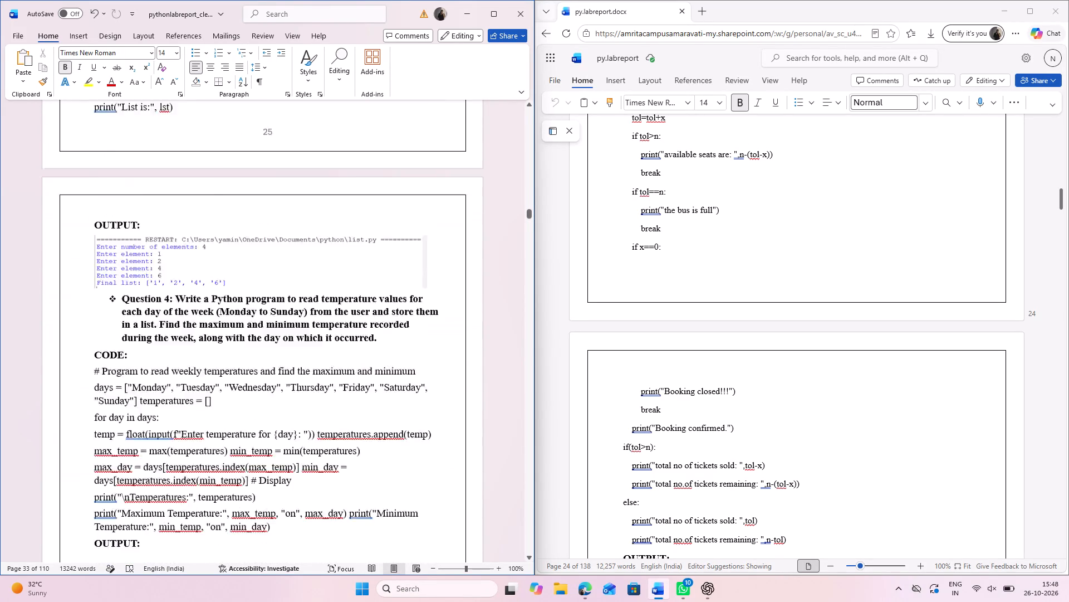
scroll(264, 412, "down", 10)
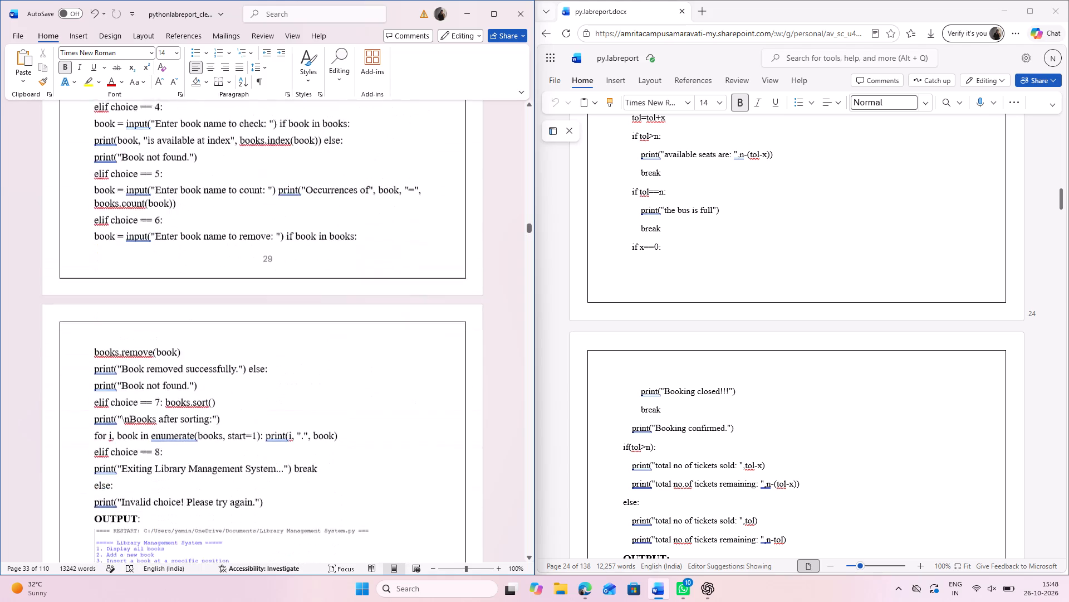
scroll(264, 412, "down", 9)
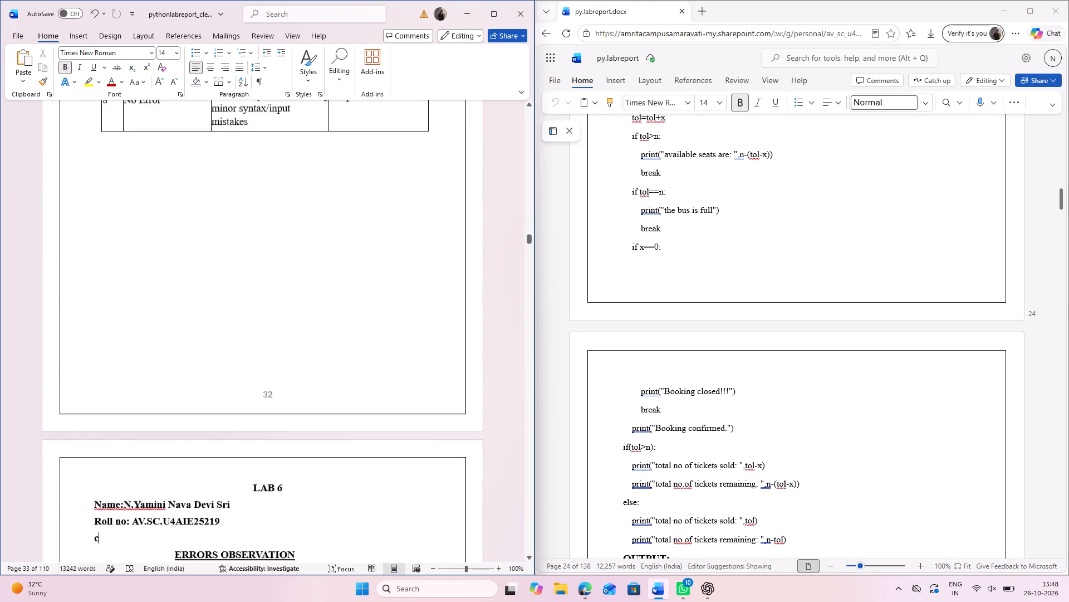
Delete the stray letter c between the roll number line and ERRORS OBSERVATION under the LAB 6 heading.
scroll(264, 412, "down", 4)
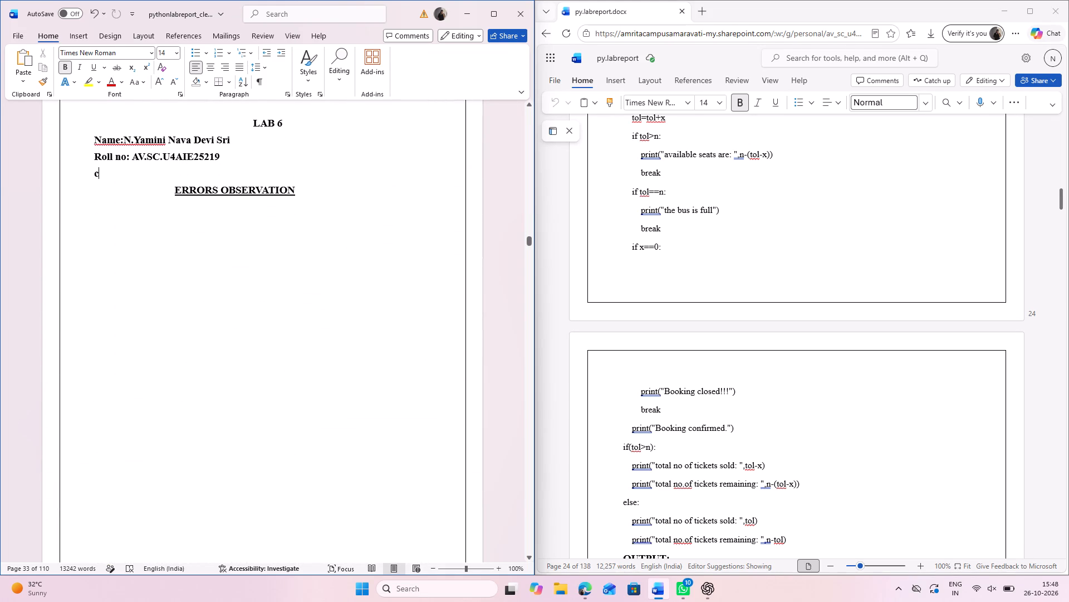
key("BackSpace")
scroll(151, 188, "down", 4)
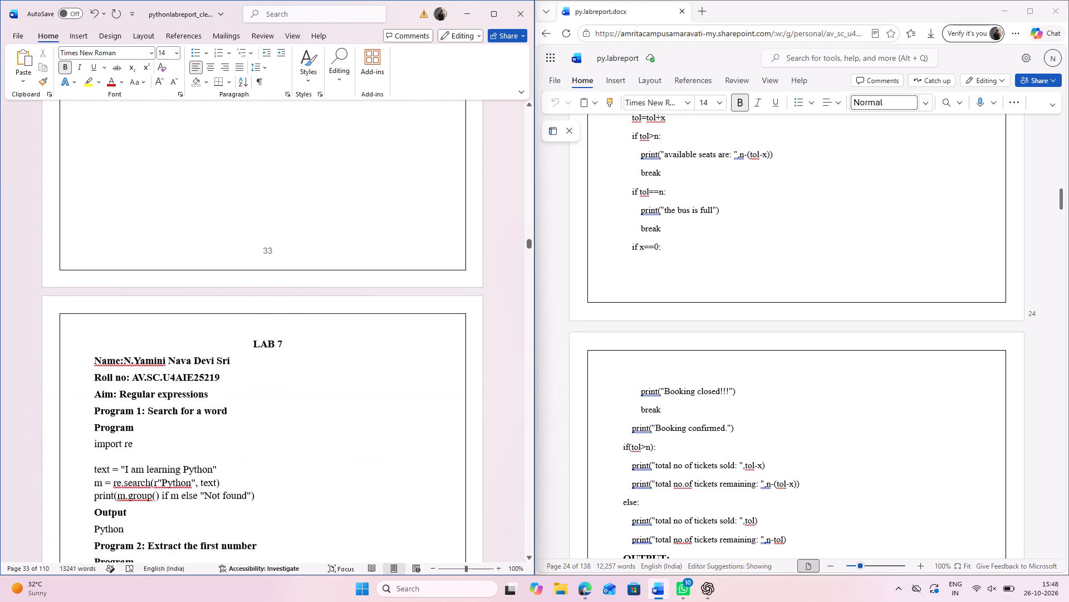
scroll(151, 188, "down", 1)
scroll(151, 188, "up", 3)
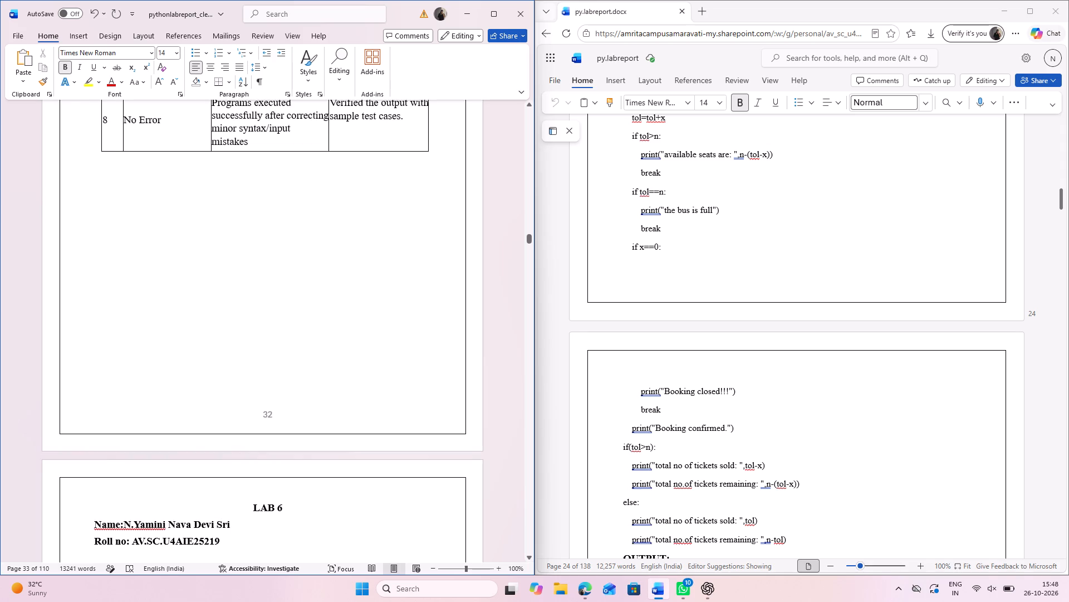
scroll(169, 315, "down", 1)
Undo the stray letter's deletion and the accidental replacement of the LAB 6 content, bringing back the text from the Aim line onward.
left_click(180, 421)
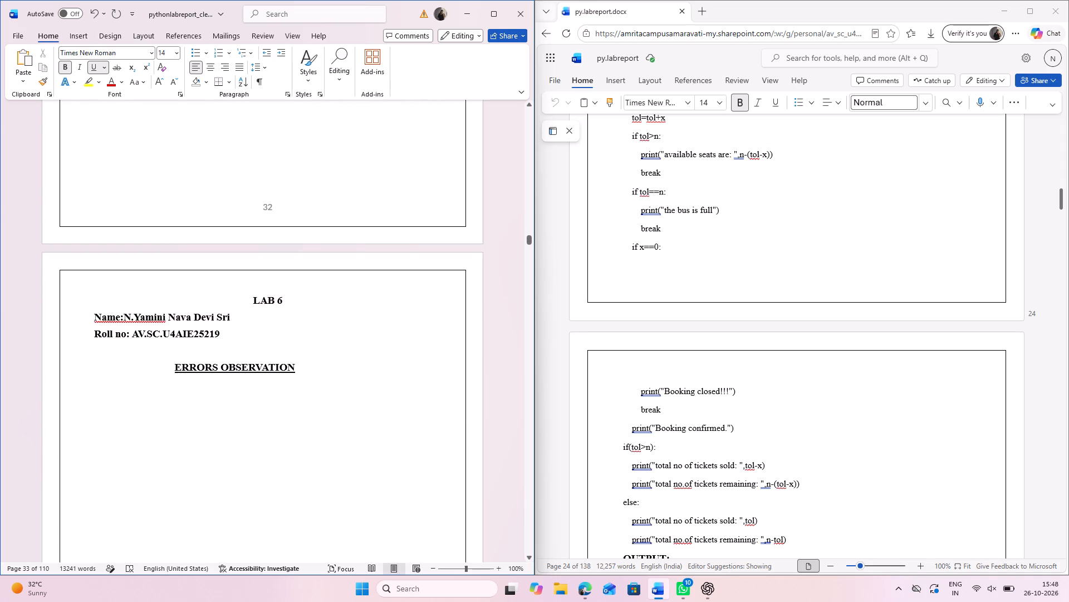
key("ctrl+z")
key("ctrl+z")
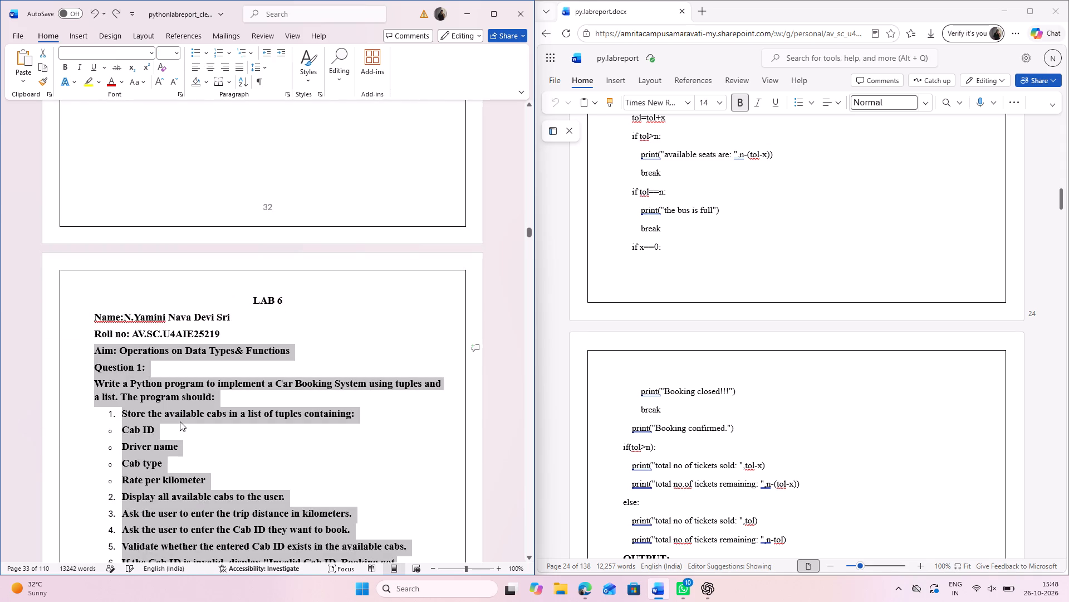
left_click(229, 411)
scroll(229, 411, "down", 4)
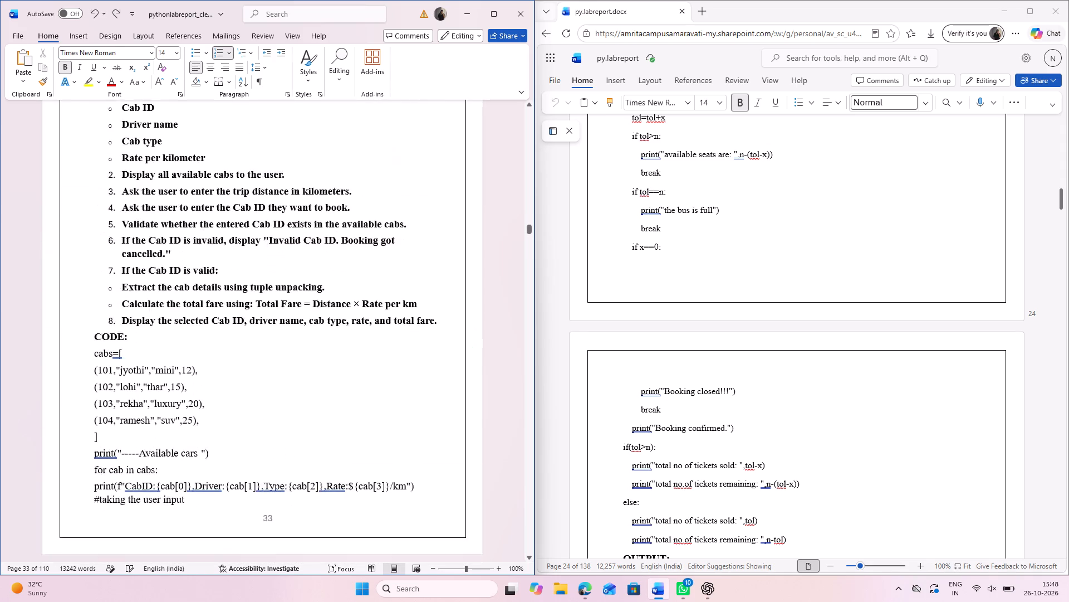
Undo the last two edits under the LAB 7 heading in pythonlabreport_cleaned, taking out the inserted name and roll number lines.
scroll(229, 411, "down", 10)
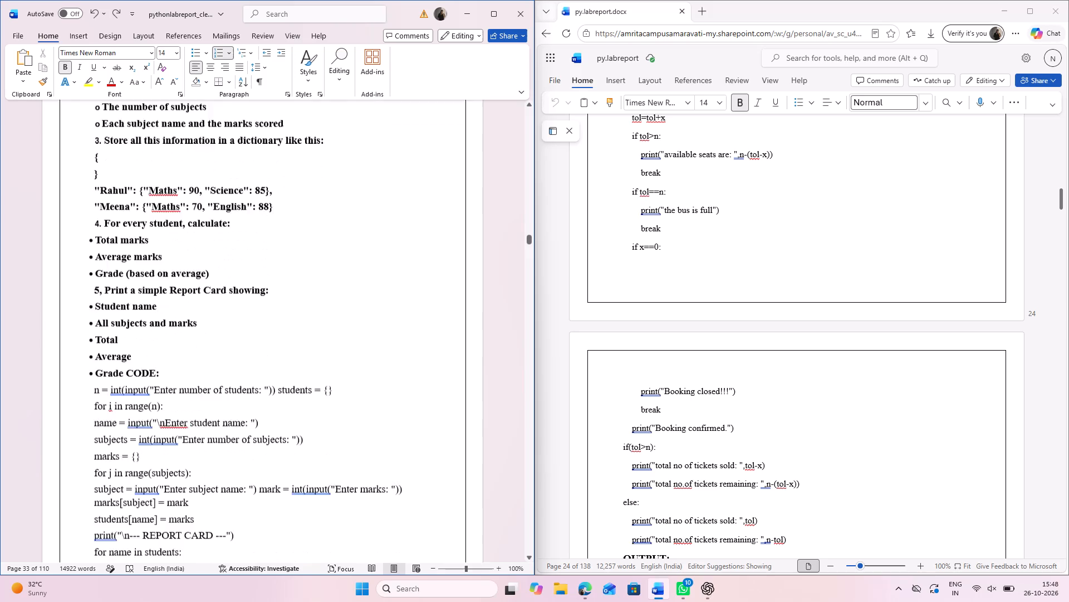
scroll(229, 411, "down", 8)
scroll(229, 411, "up", 1)
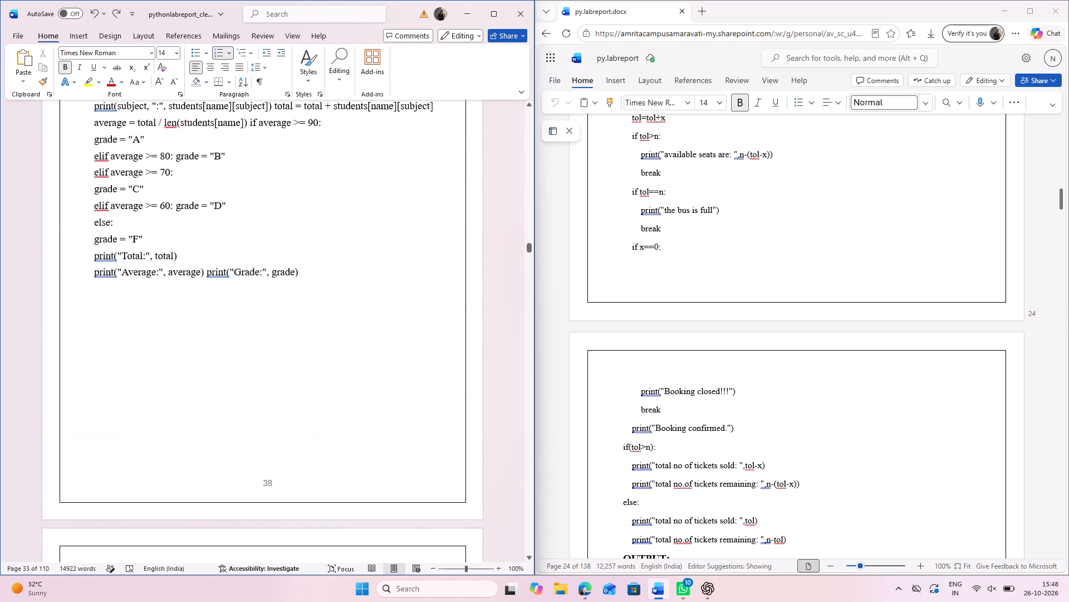
left_click(154, 309)
key("ctrl+z")
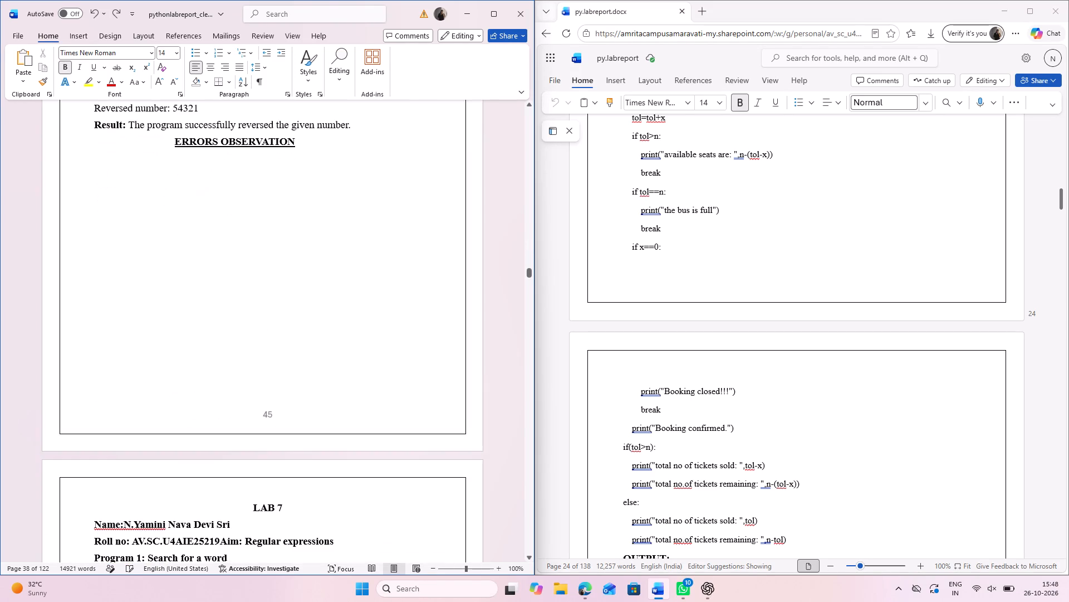
scroll(227, 251, "up", 1)
scroll(228, 352, "up", 2)
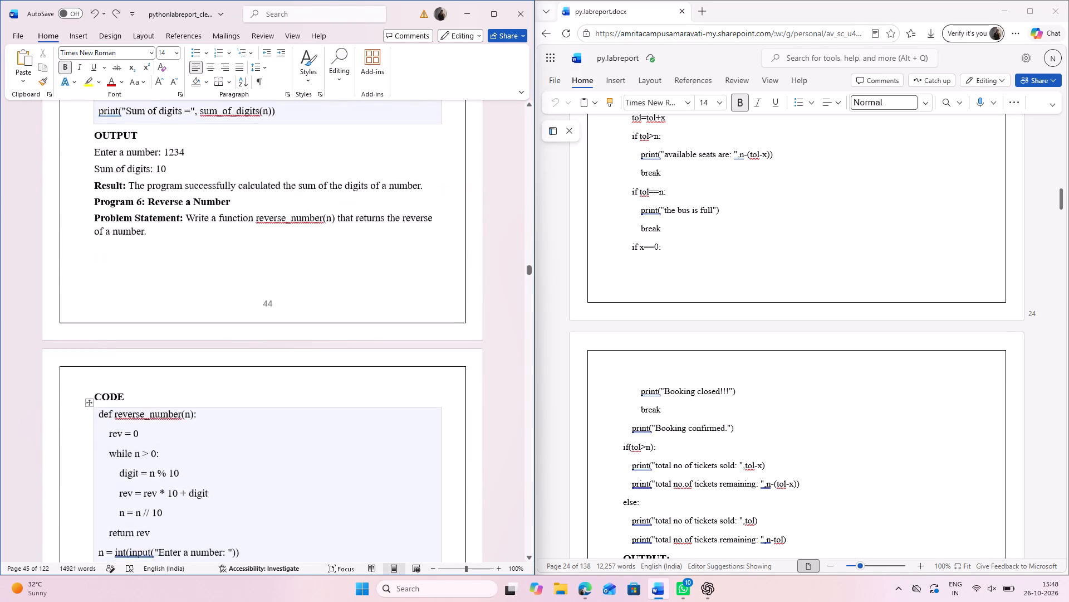
scroll(228, 352, "up", 1)
scroll(228, 352, "down", 4)
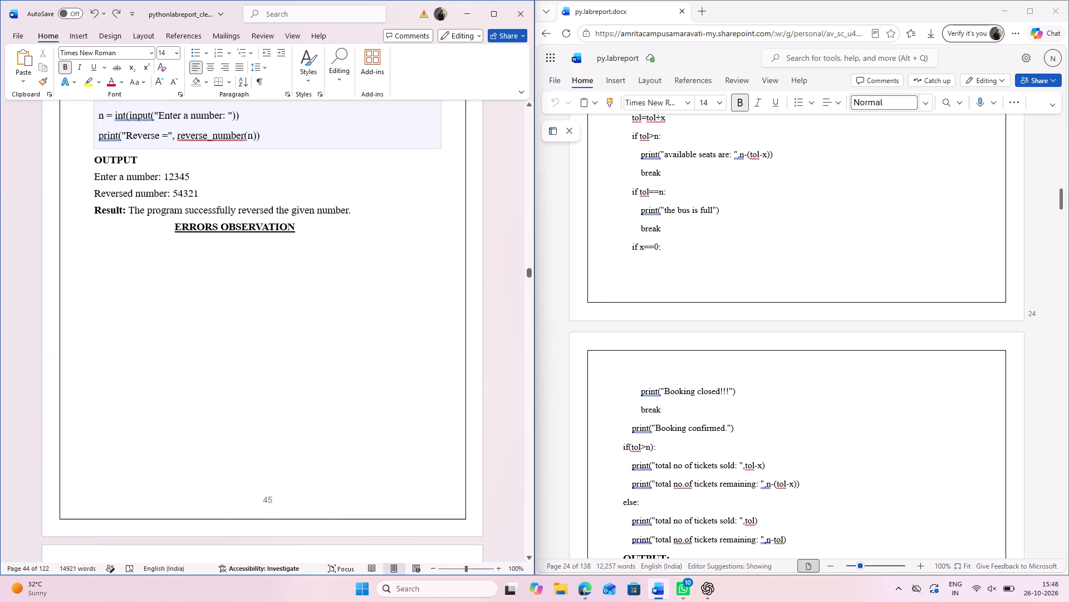
scroll(228, 352, "down", 1)
scroll(228, 352, "up", 2)
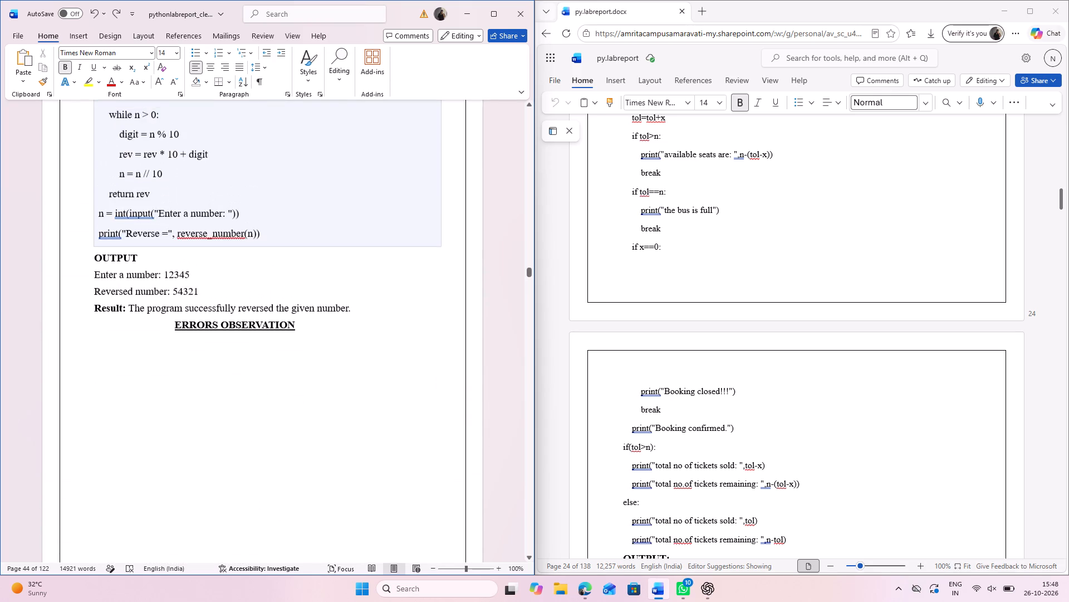
scroll(228, 352, "up", 1)
key("ctrl+z")
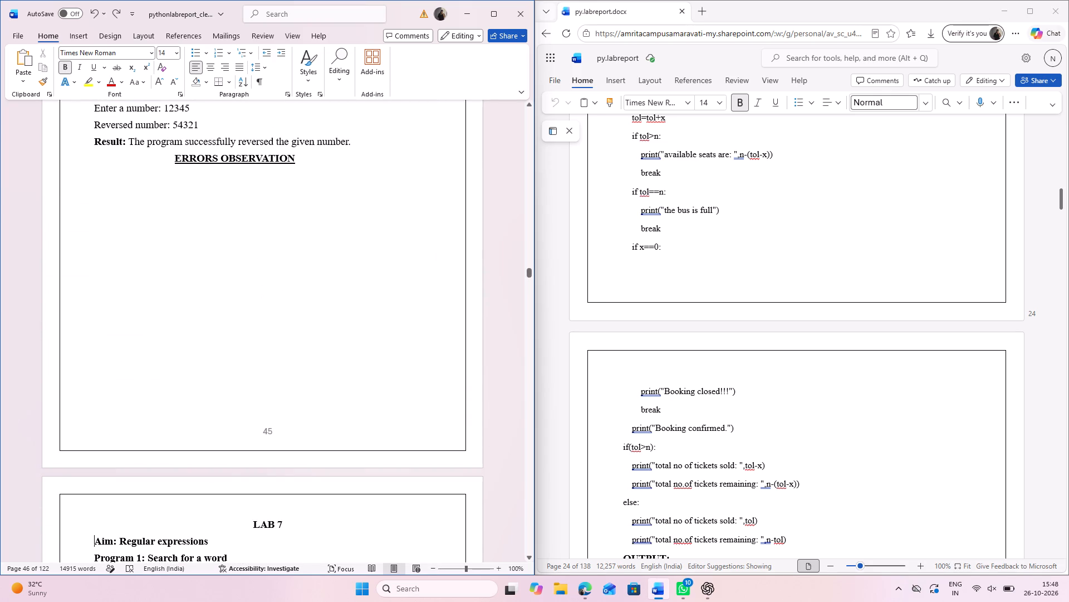
Add a blank line below the ERRORS OBSERVATION heading that follows Program 6: Reverse a Number at the end of LAB 6.
left_click(221, 228)
scroll(221, 228, "up", 2)
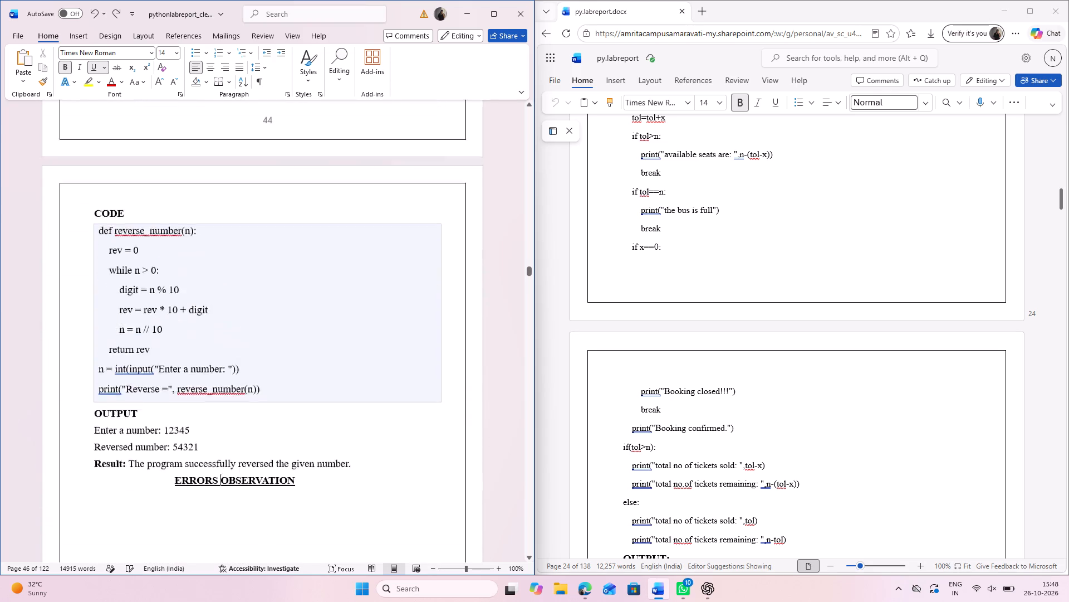
scroll(221, 228, "up", 4)
scroll(221, 228, "down", 2)
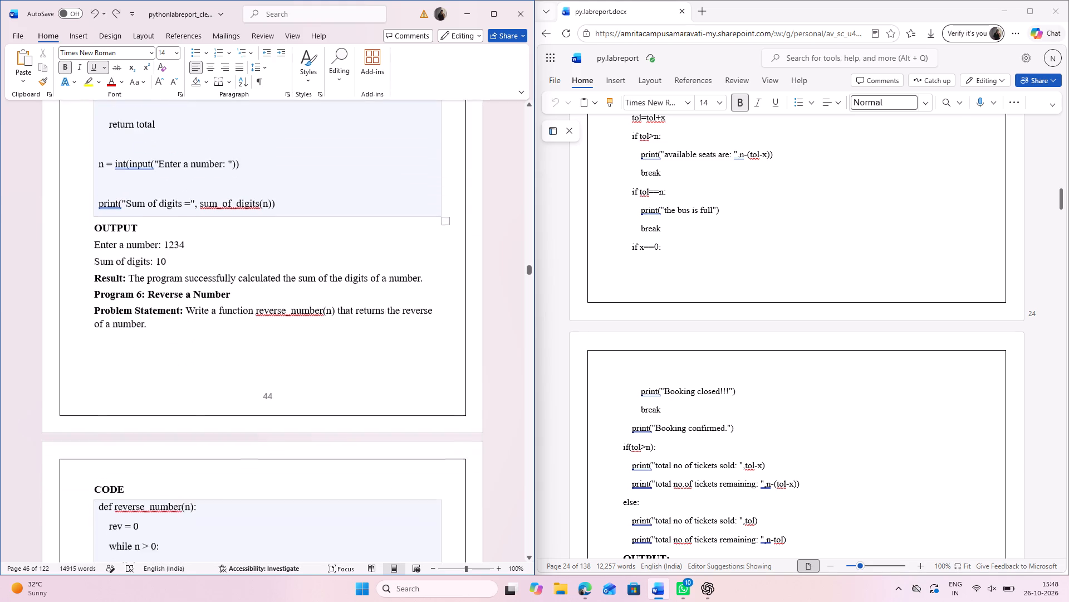
scroll(221, 228, "down", 4)
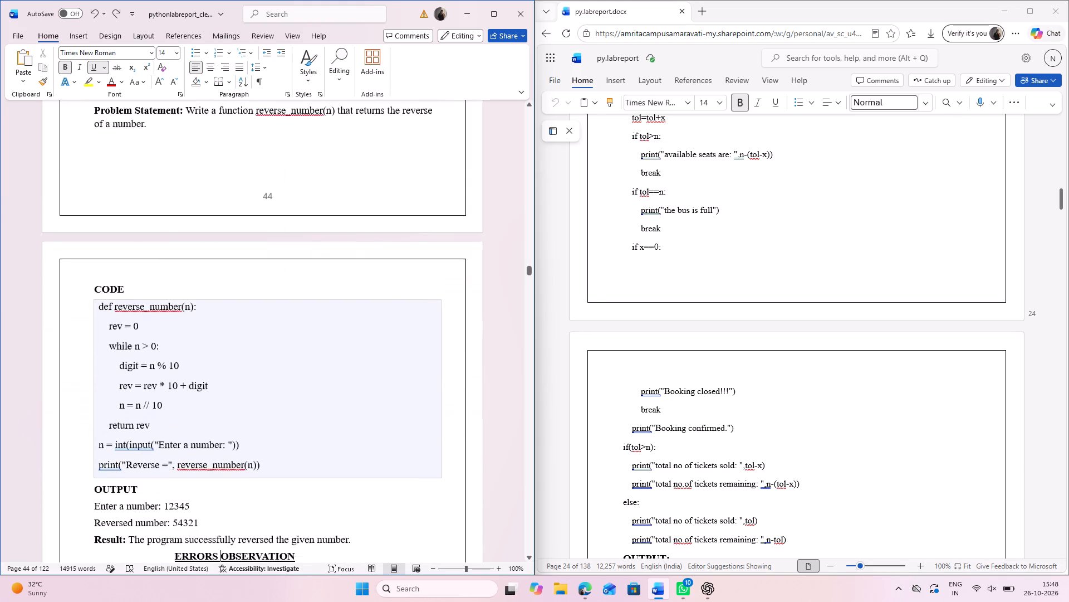
scroll(221, 228, "down", 1)
scroll(221, 228, "up", 1)
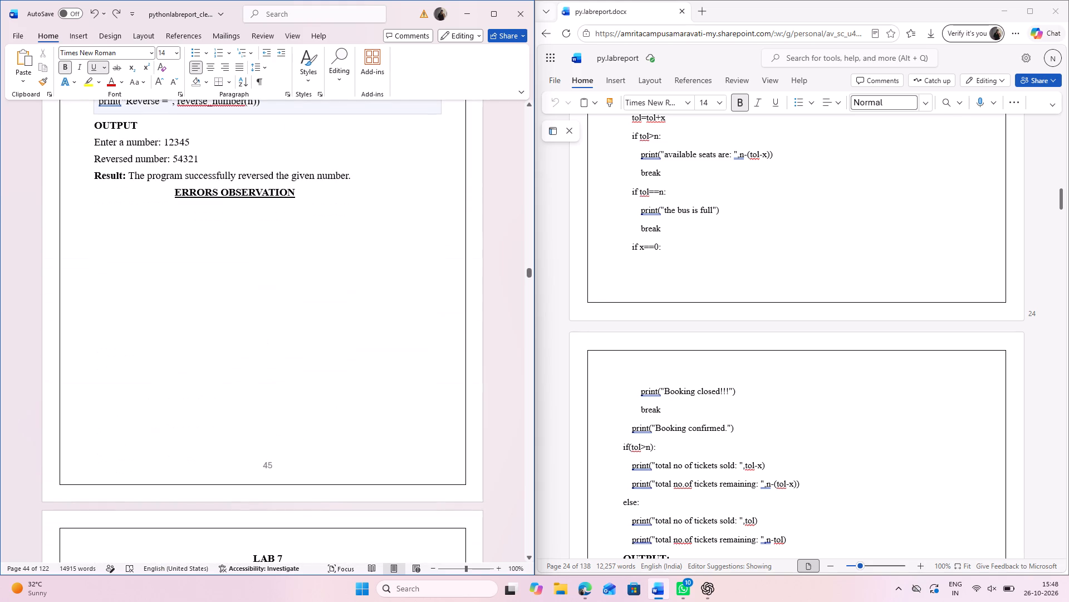
left_click(178, 226)
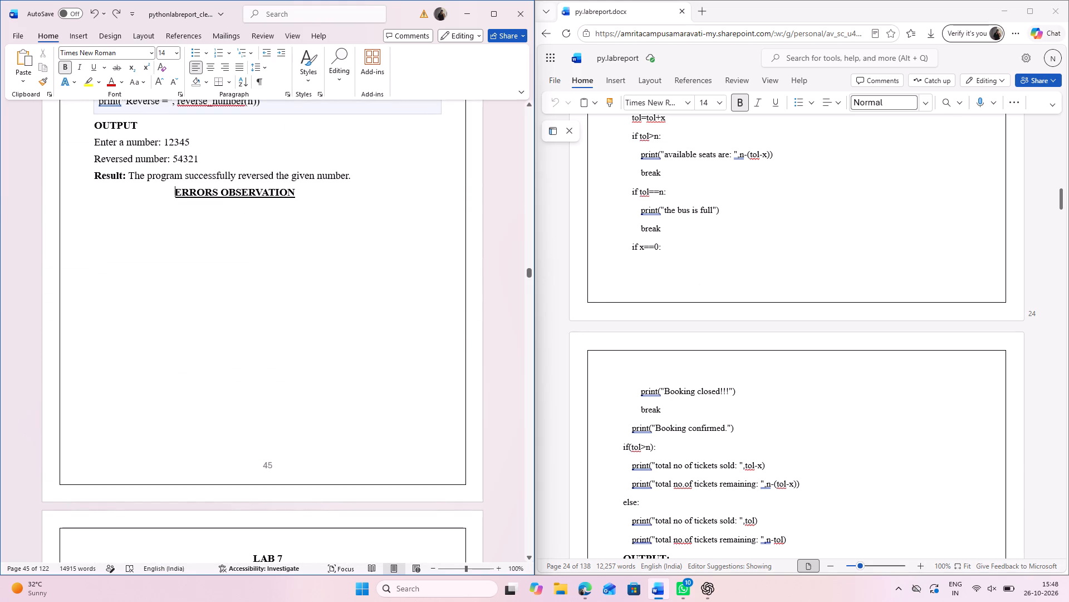
left_click(301, 196)
key("Return")
Look through the programs and ERRORS OBSERVATION table preceding LAB 6 in py.labreport, up to the LAB 6 heading.
scroll(761, 228, "down", 4)
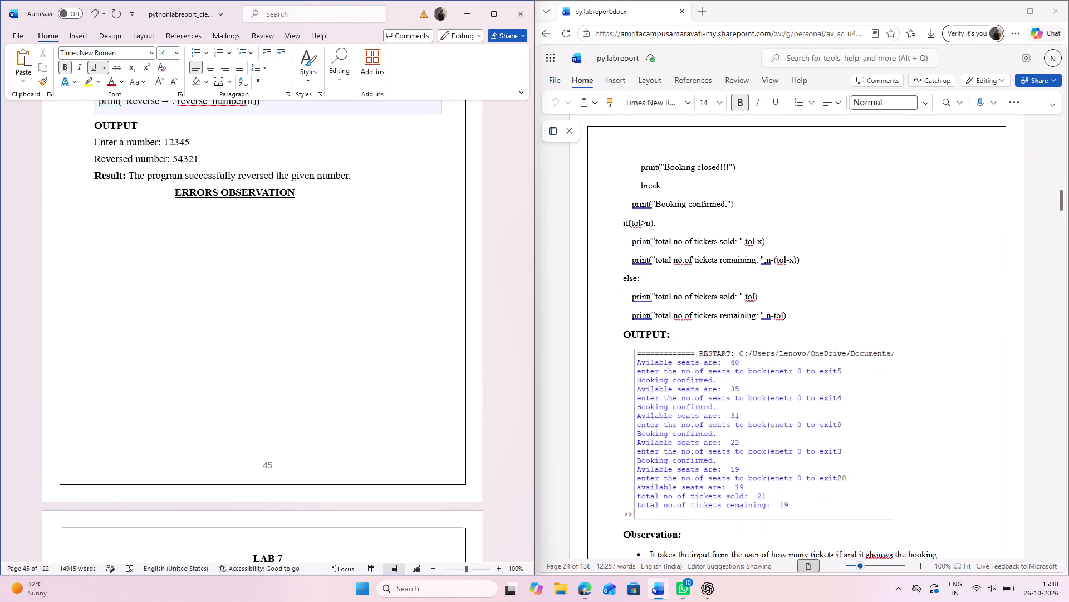
scroll(761, 228, "down", 9)
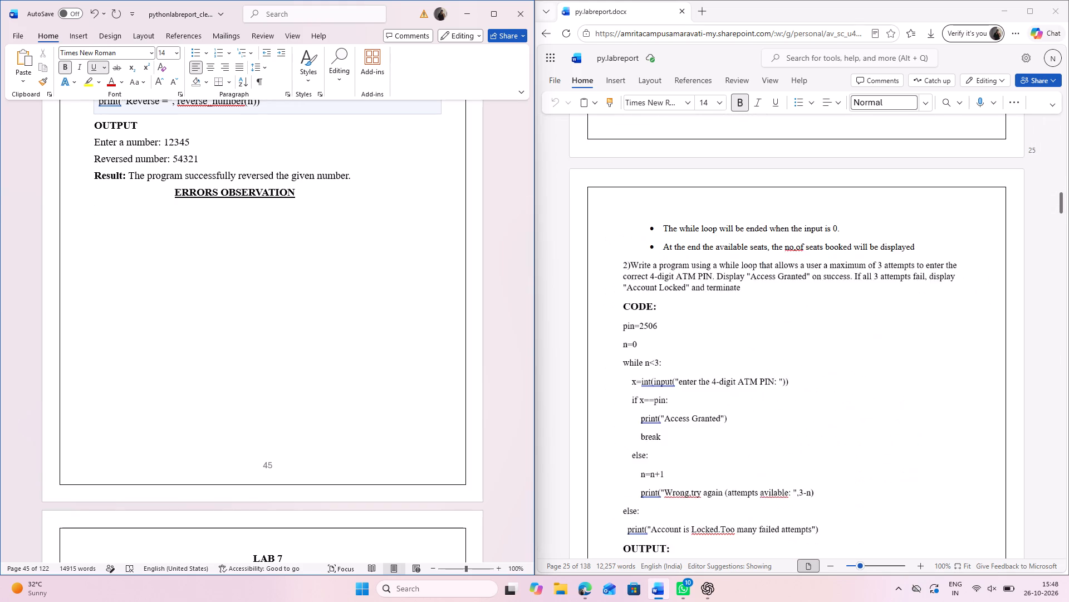
scroll(761, 228, "down", 12)
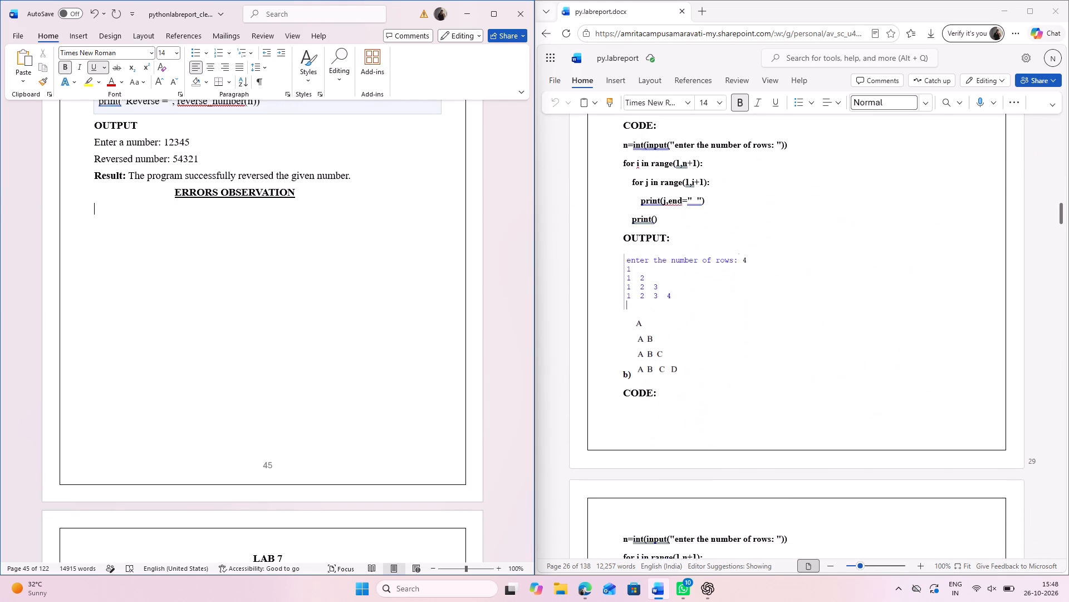
scroll(761, 228, "up", 5)
scroll(761, 228, "down", 7)
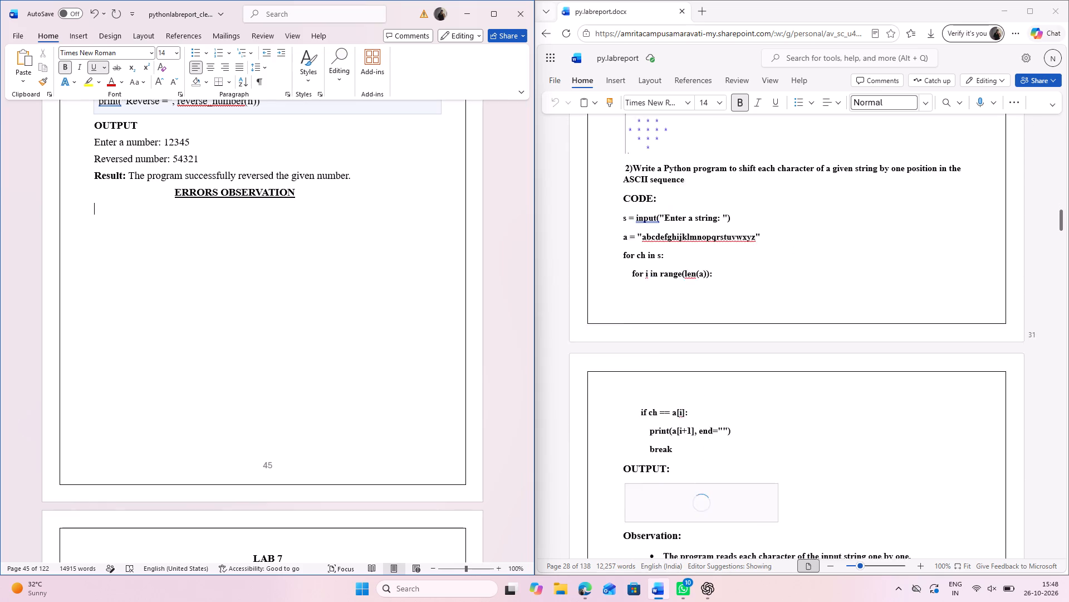
scroll(761, 228, "down", 13)
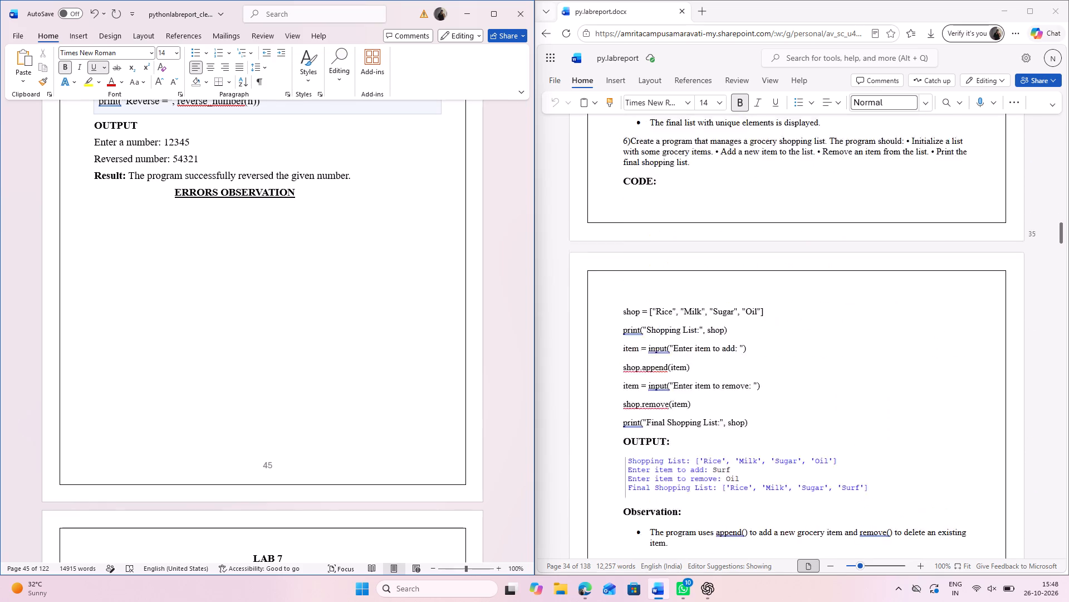
scroll(761, 228, "down", 12)
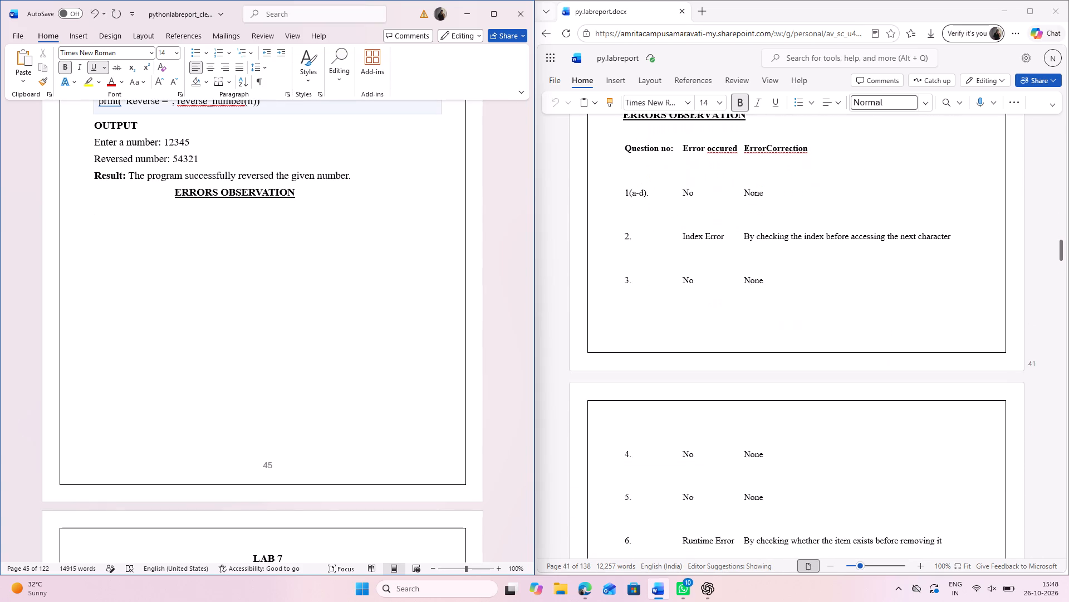
scroll(761, 228, "down", 2)
scroll(761, 228, "up", 2)
scroll(761, 228, "down", 8)
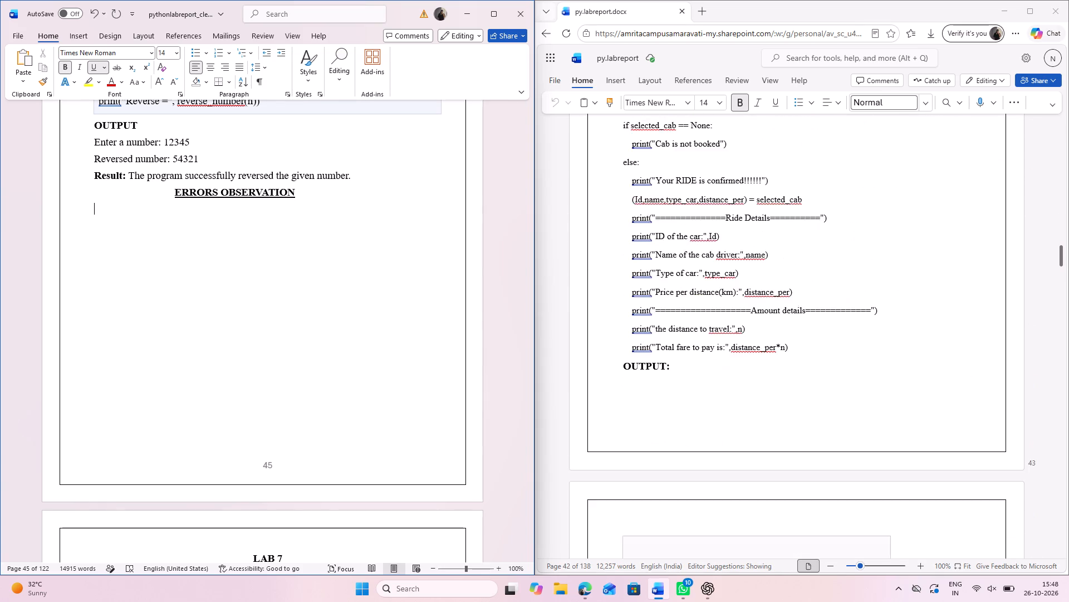
scroll(761, 228, "up", 7)
scroll(761, 228, "down", 1)
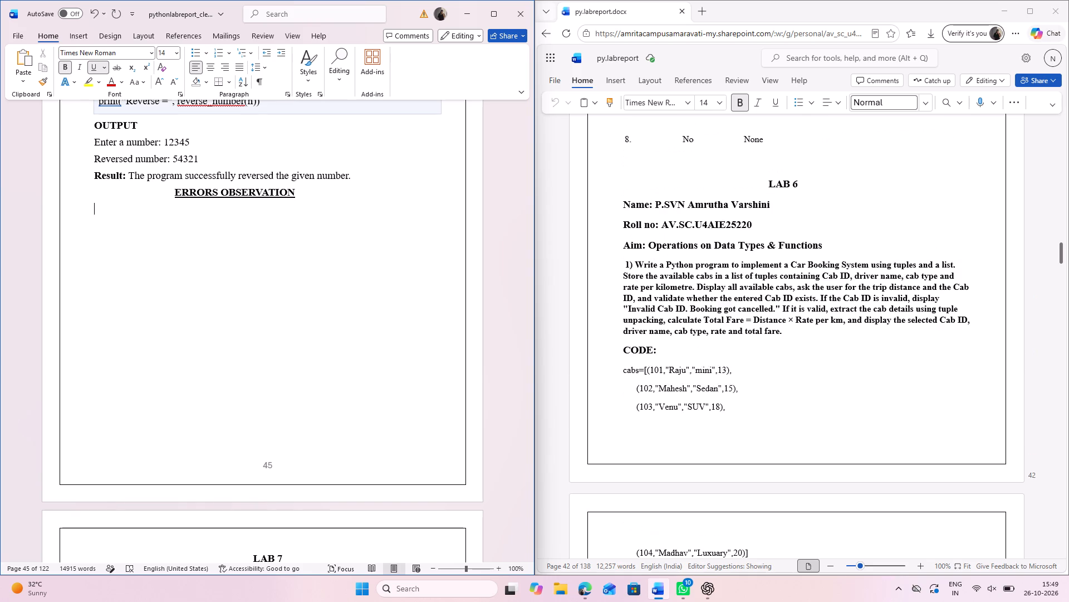
Examine the LAB 6 programs in py.labreport and the regular expression programs after them, through to the ERRORS OBSERVATION table.
scroll(761, 228, "down", 1)
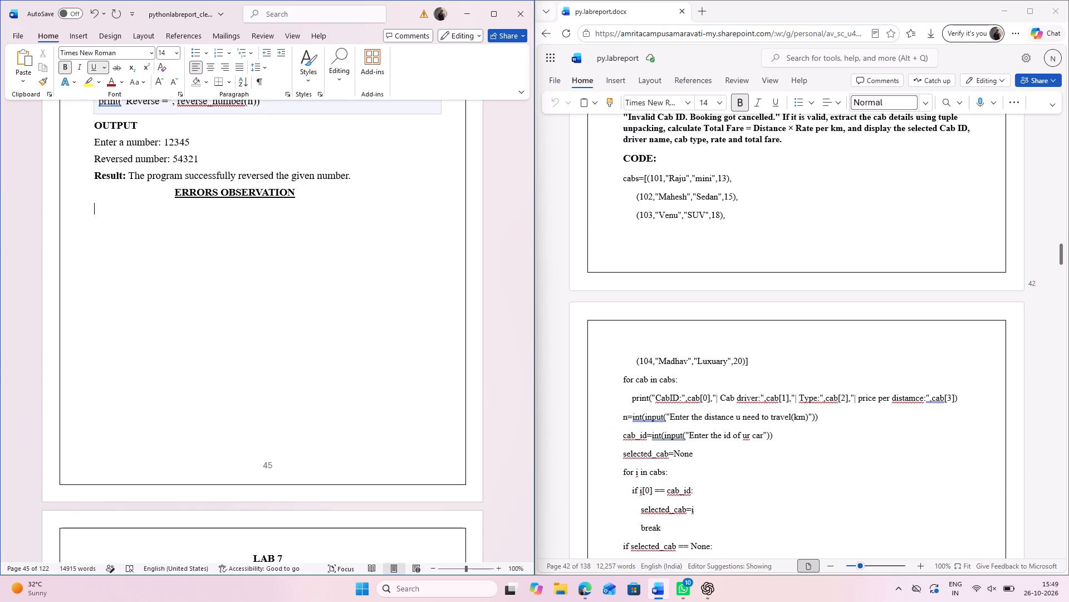
scroll(761, 228, "down", 3)
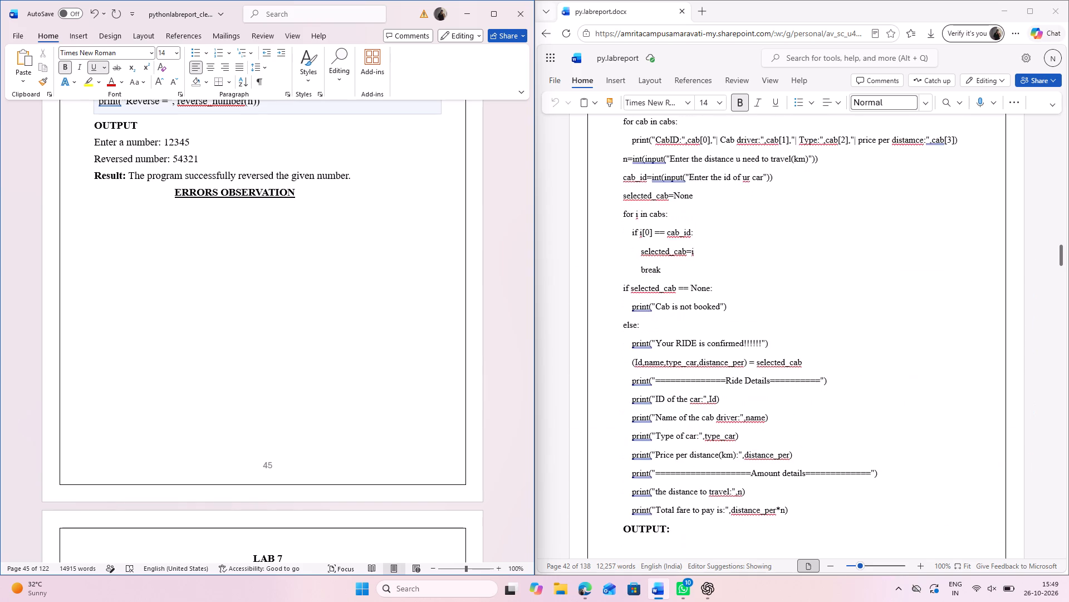
scroll(761, 228, "down", 12)
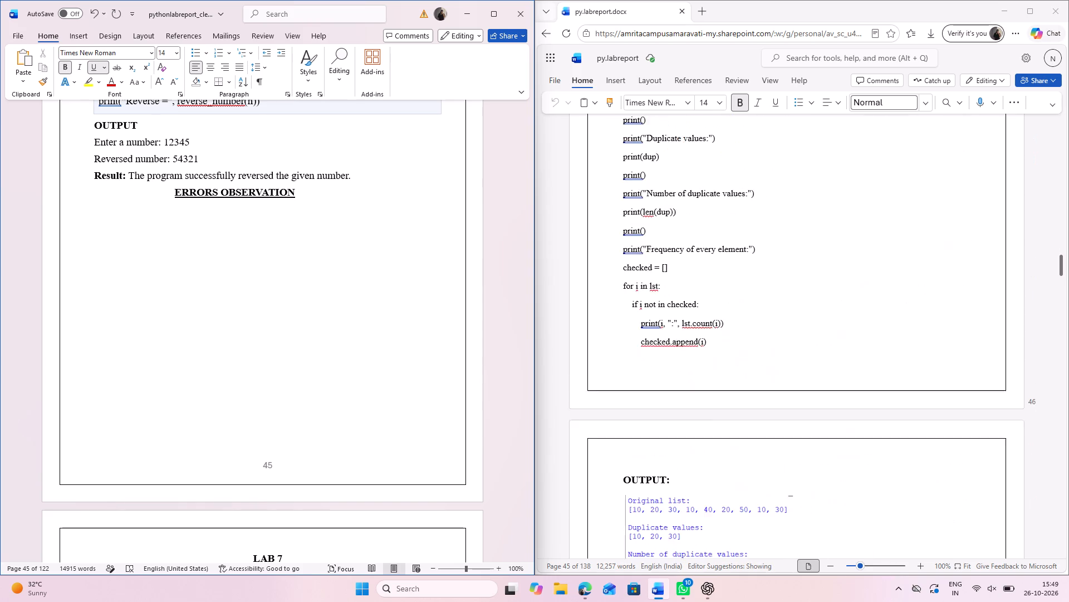
scroll(761, 228, "down", 7)
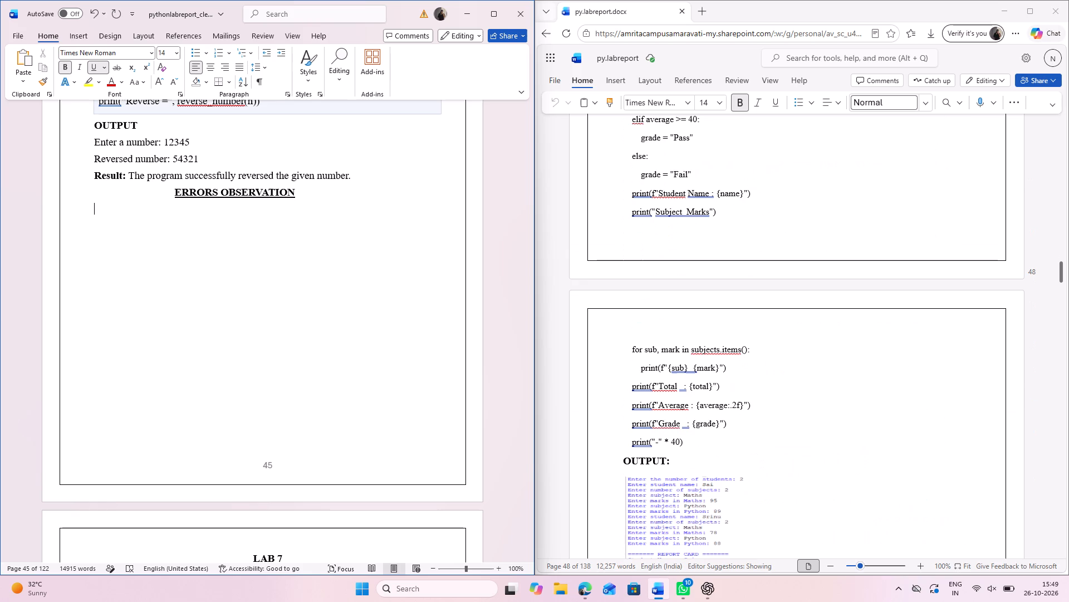
scroll(761, 218, "down", 5)
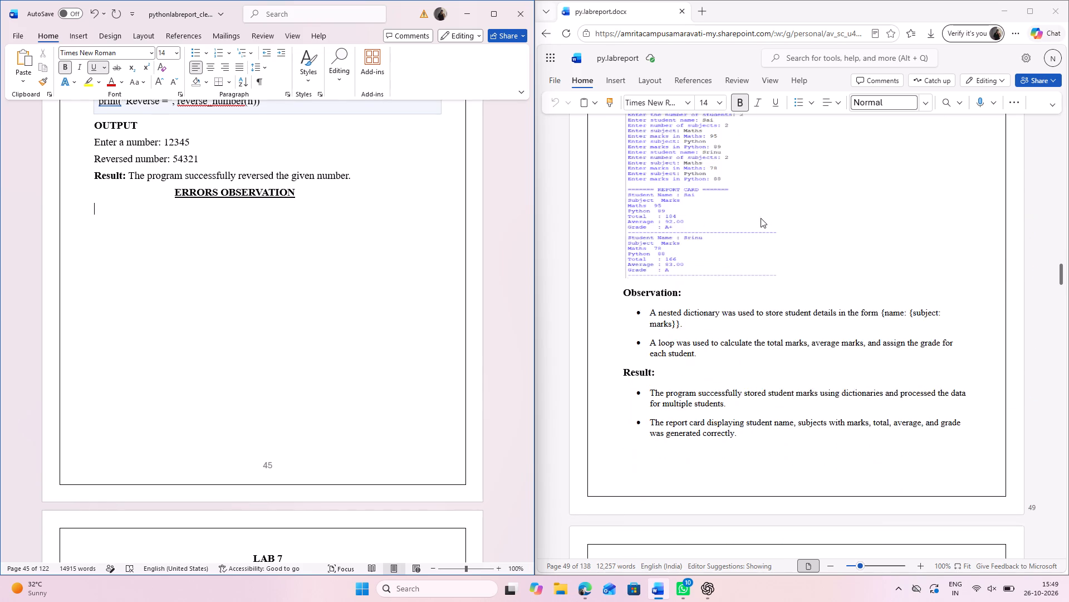
scroll(761, 218, "down", 4)
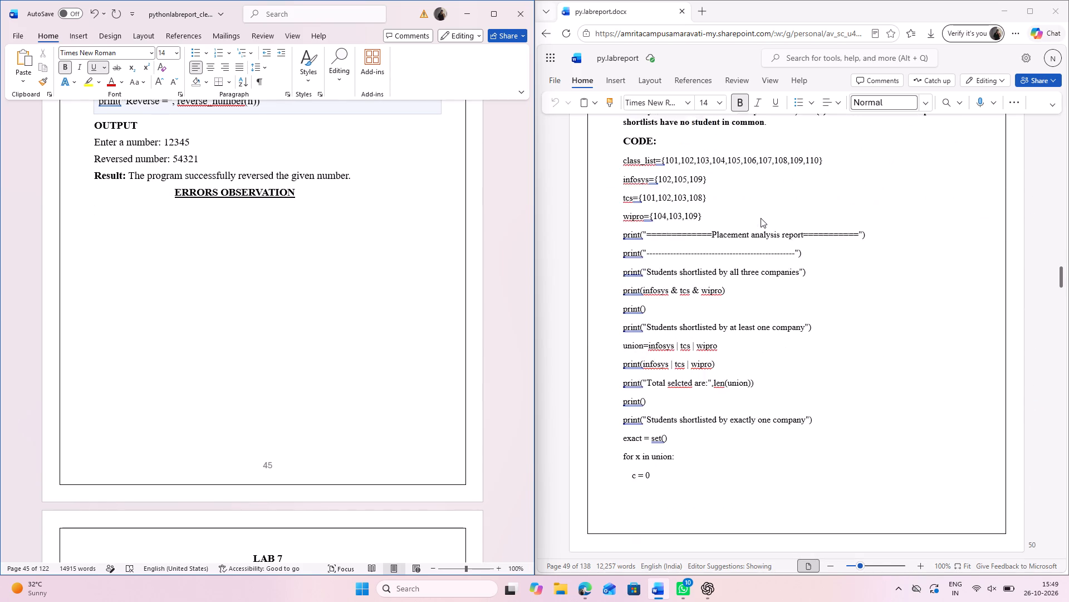
scroll(761, 218, "down", 12)
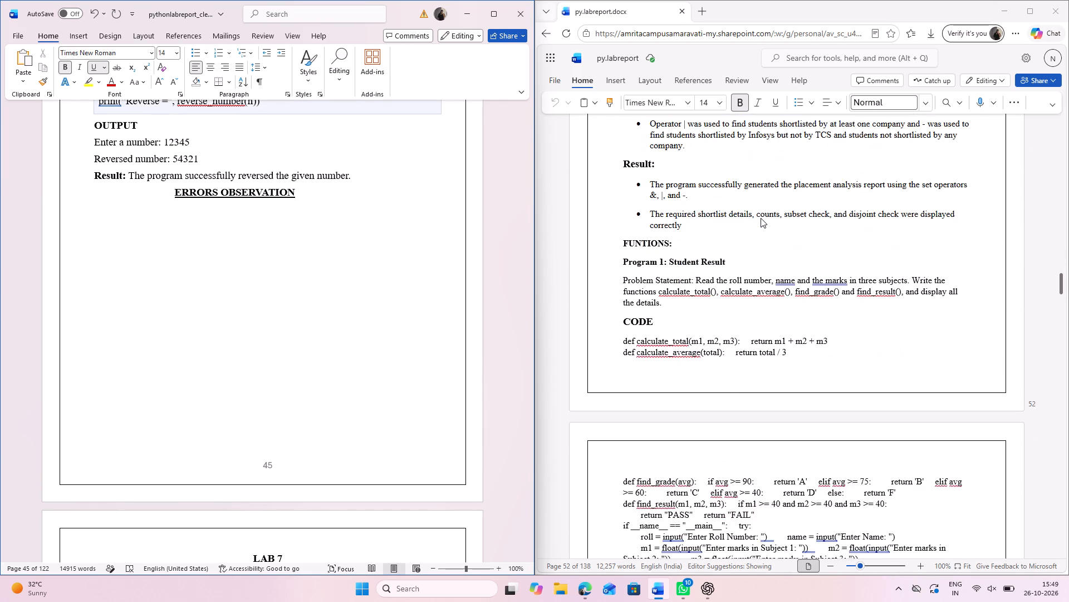
scroll(761, 218, "down", 12)
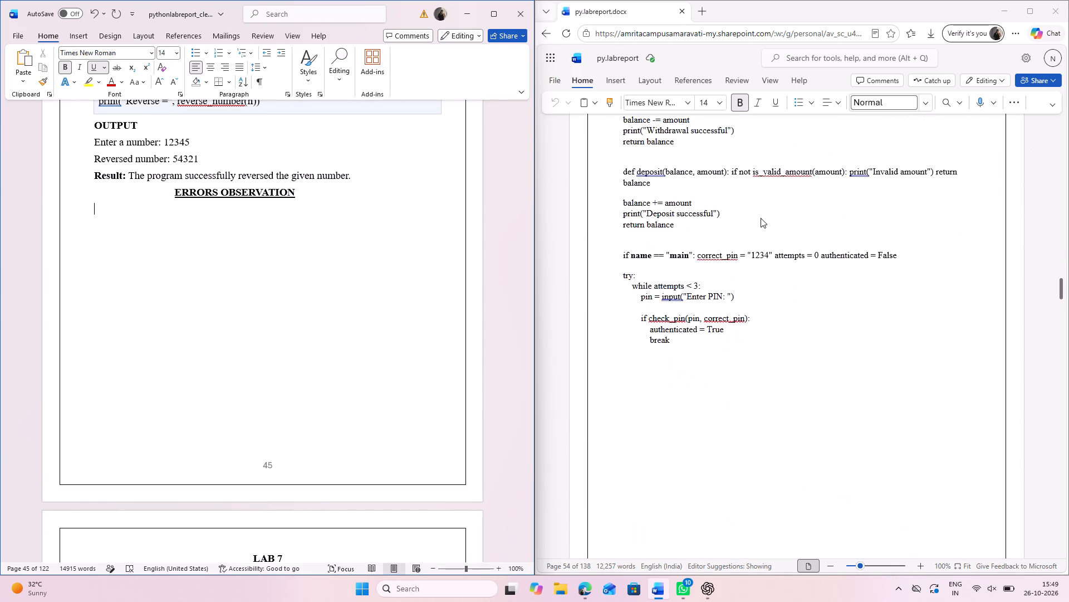
scroll(761, 218, "down", 7)
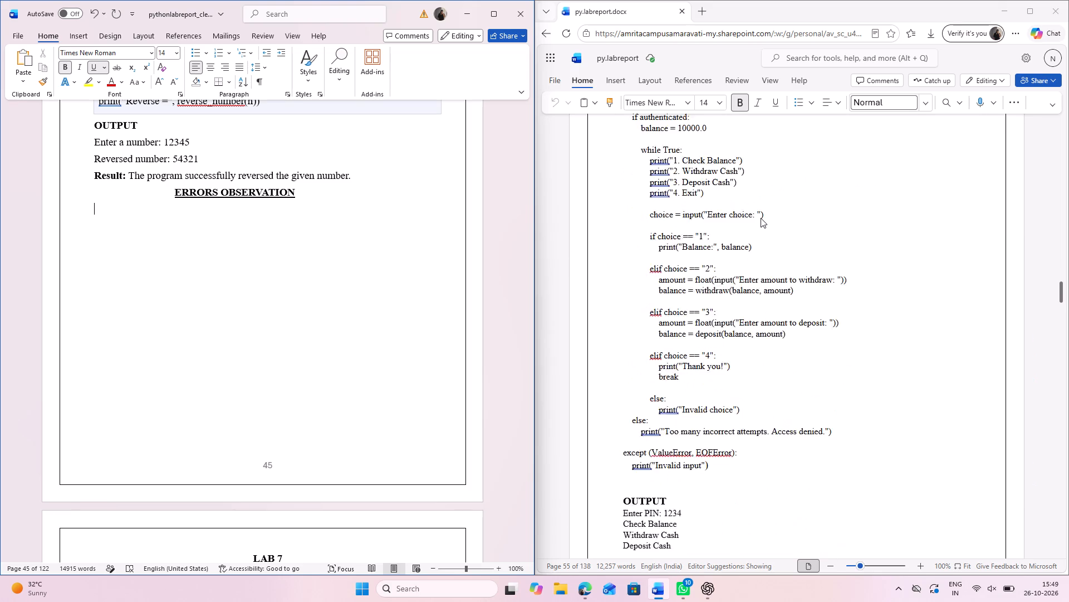
scroll(761, 218, "down", 11)
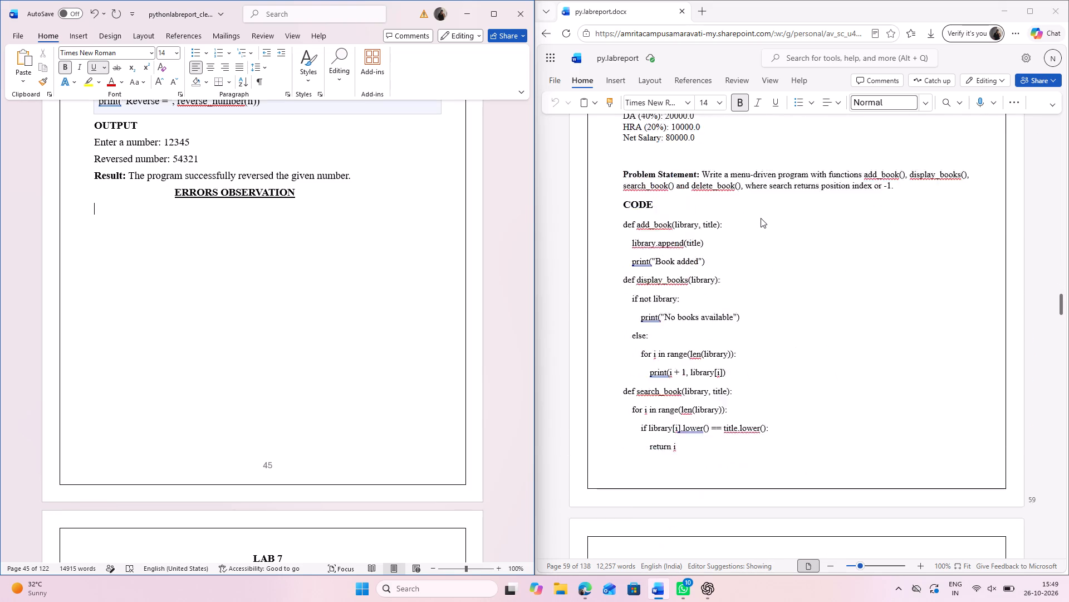
scroll(761, 218, "down", 10)
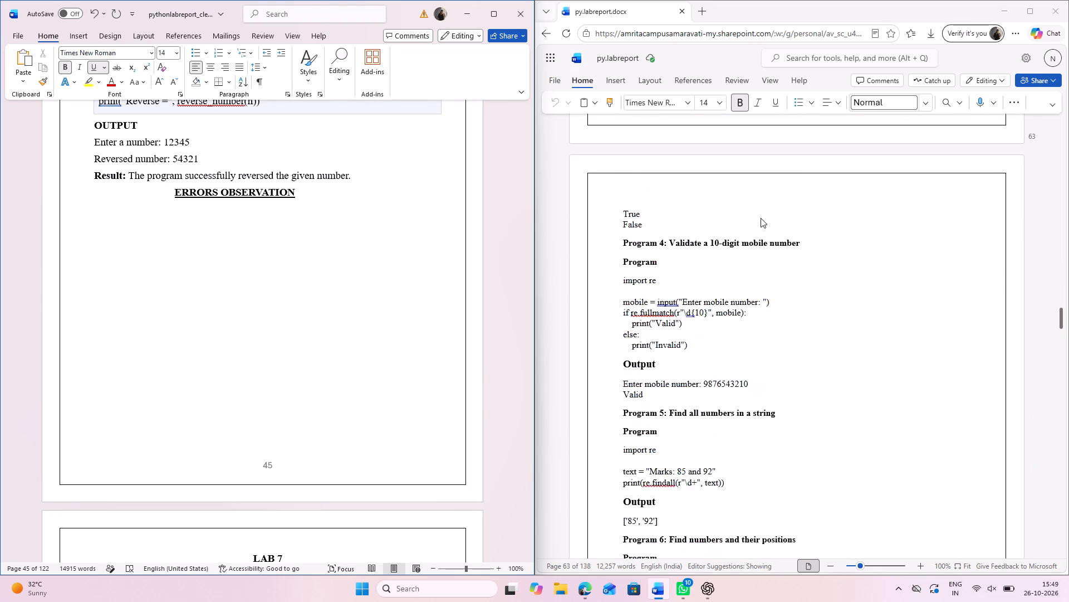
scroll(761, 218, "down", 12)
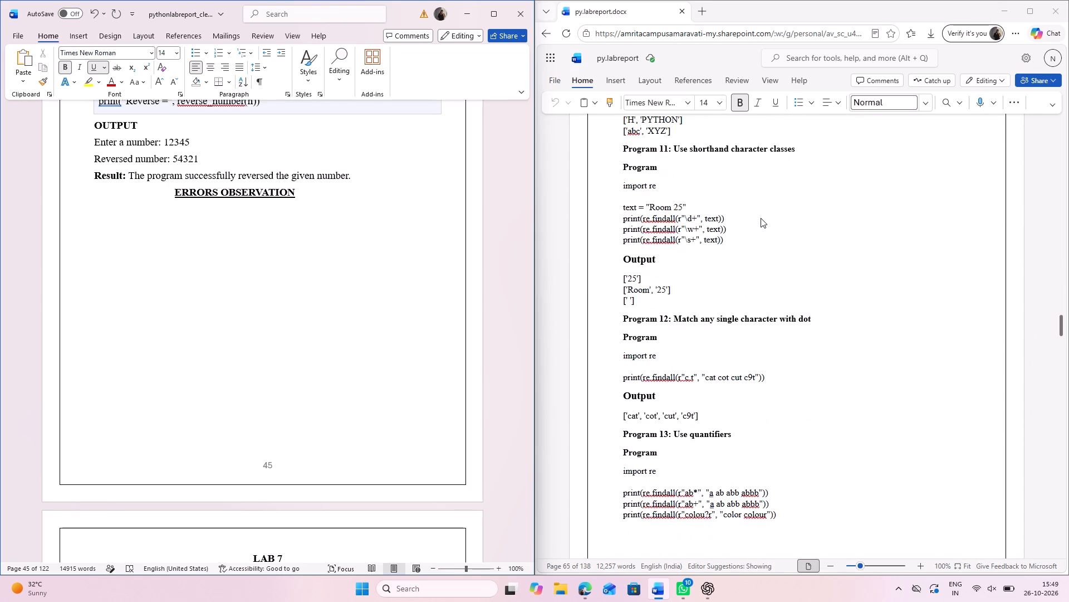
scroll(761, 218, "down", 12)
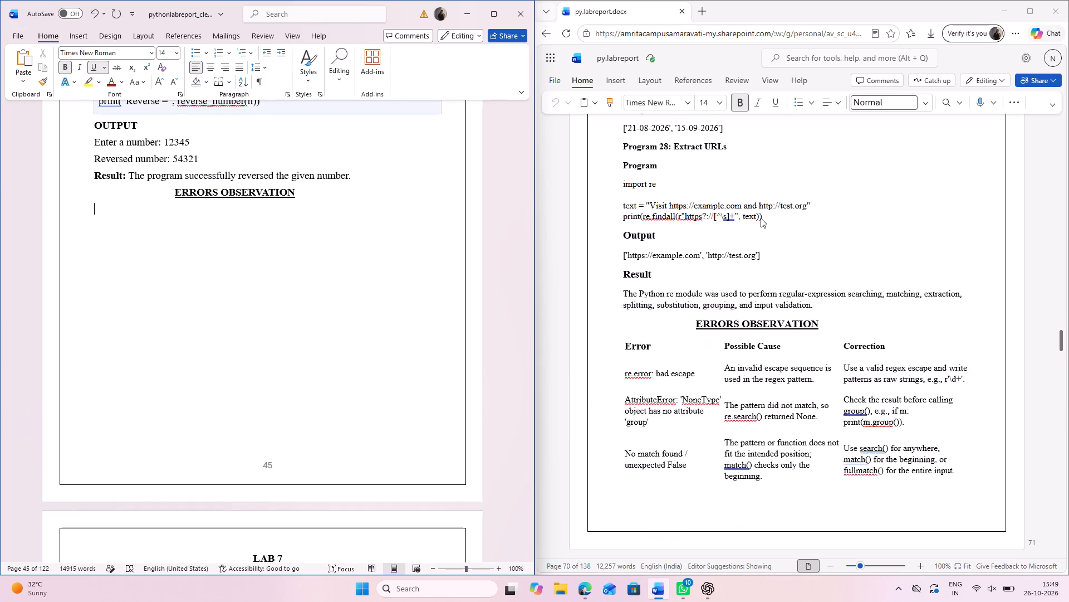
scroll(761, 218, "down", 4)
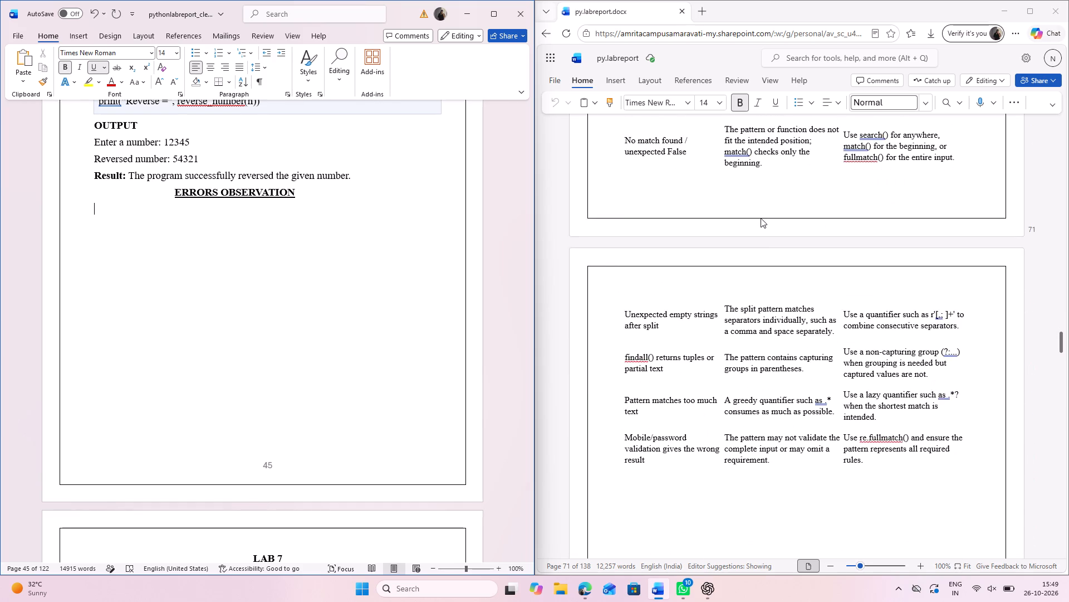
Copy the full ERRORS OBSERVATION table that precedes LAB 8 in py.labreport into the blank line under LAB 6's ERRORS OBSERVATION heading in pythonlabreport_cleaned.
scroll(761, 218, "up", 5)
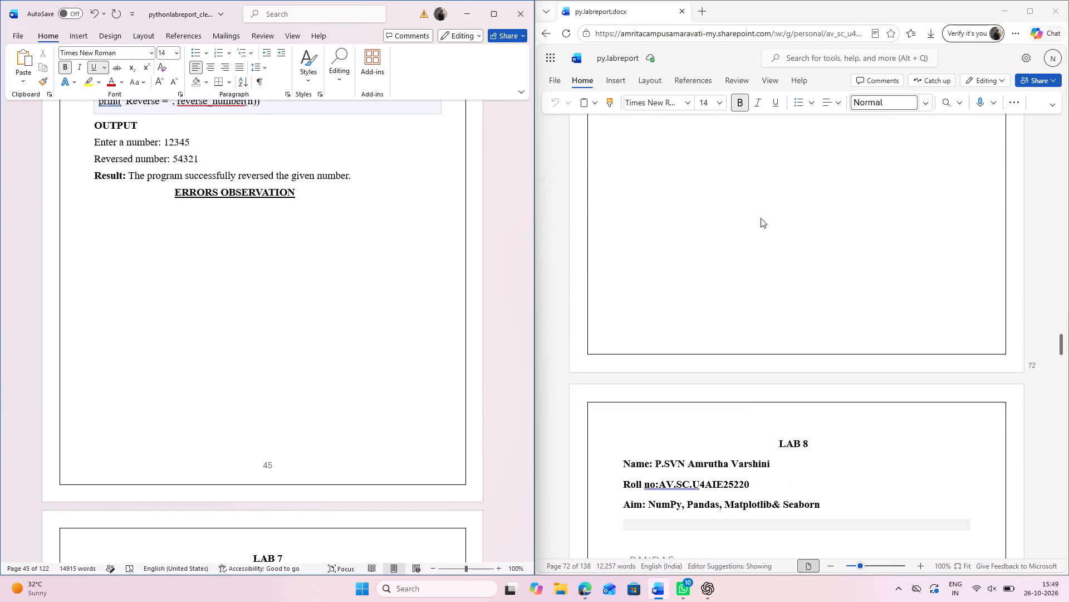
scroll(761, 218, "up", 4)
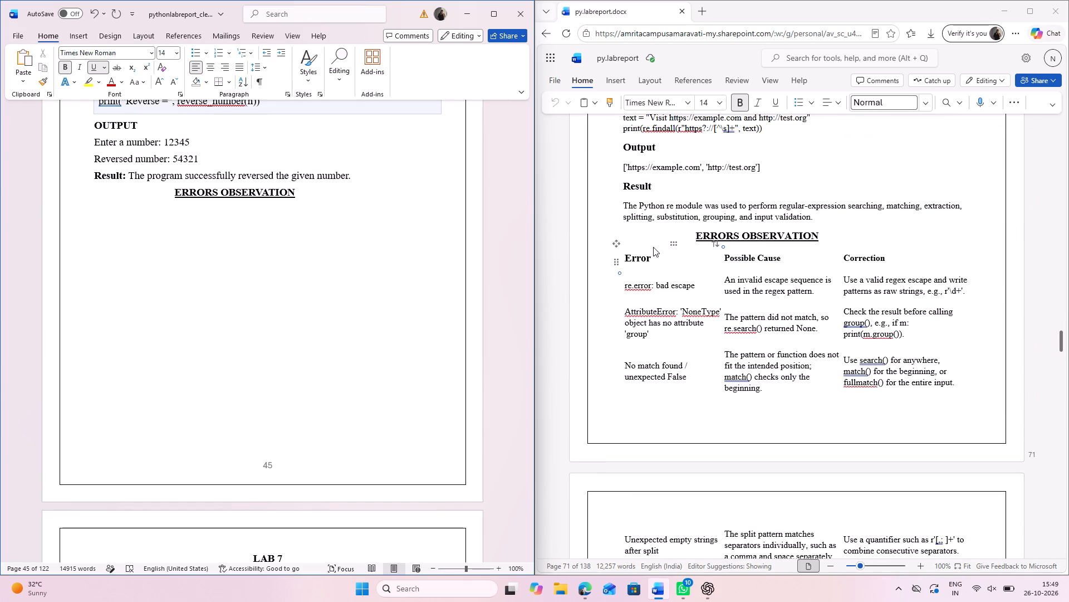
left_click_drag(624, 258, 670, 310)
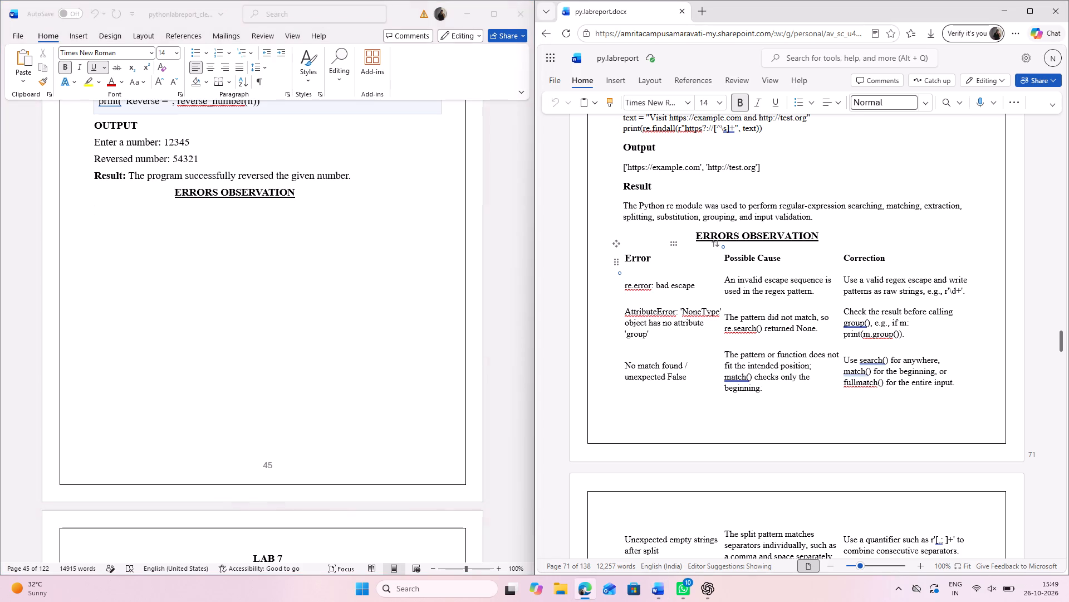
left_click_drag(670, 310, 880, 471)
scroll(859, 454, "right", 1)
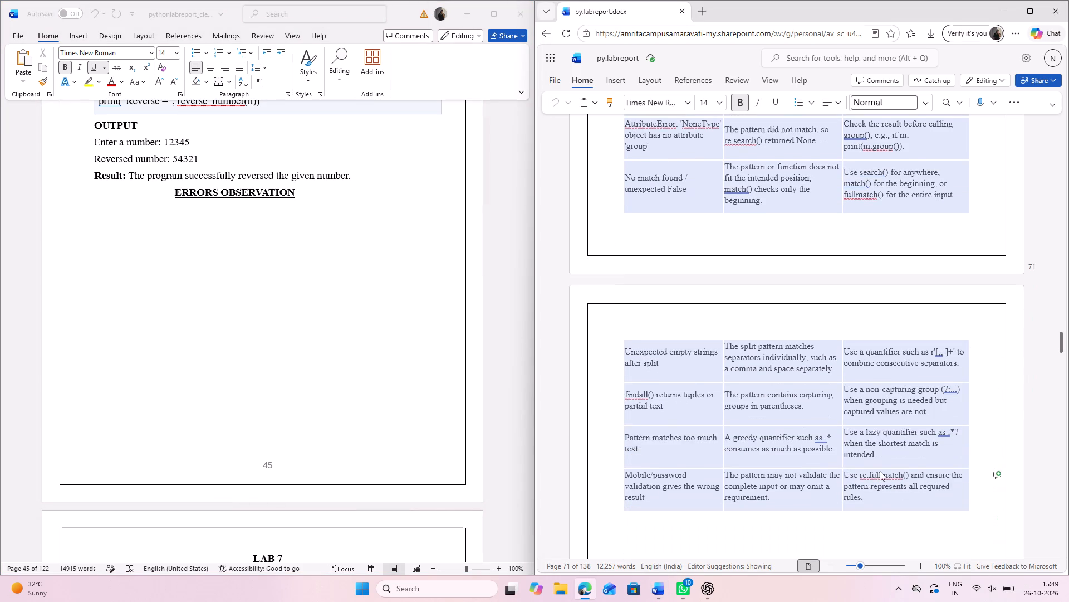
left_click_drag(880, 471, 926, 479)
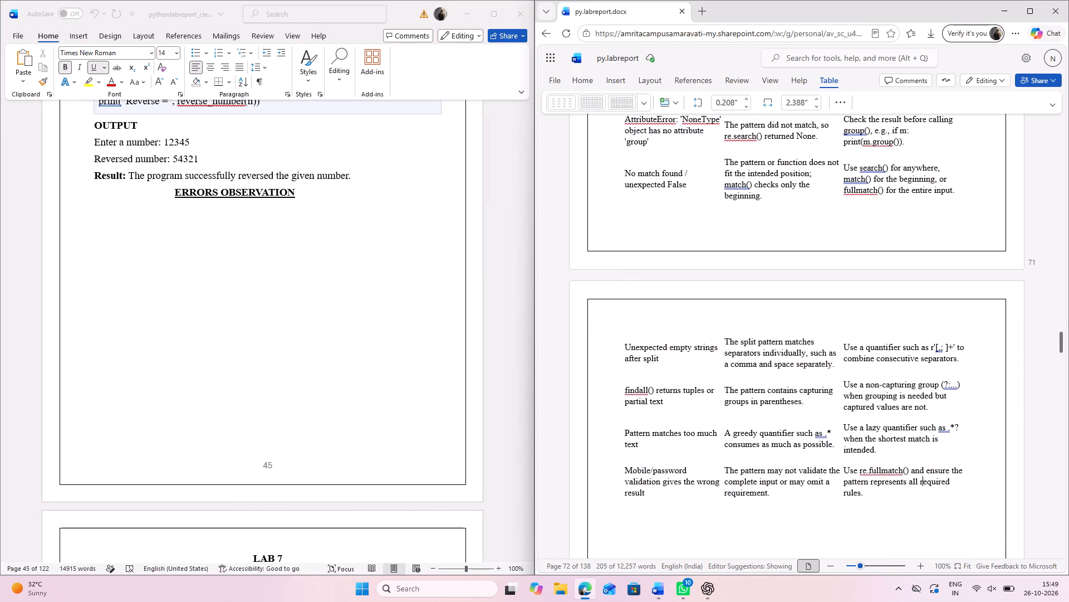
scroll(773, 190, "up", 1)
scroll(654, 135, "up", 1)
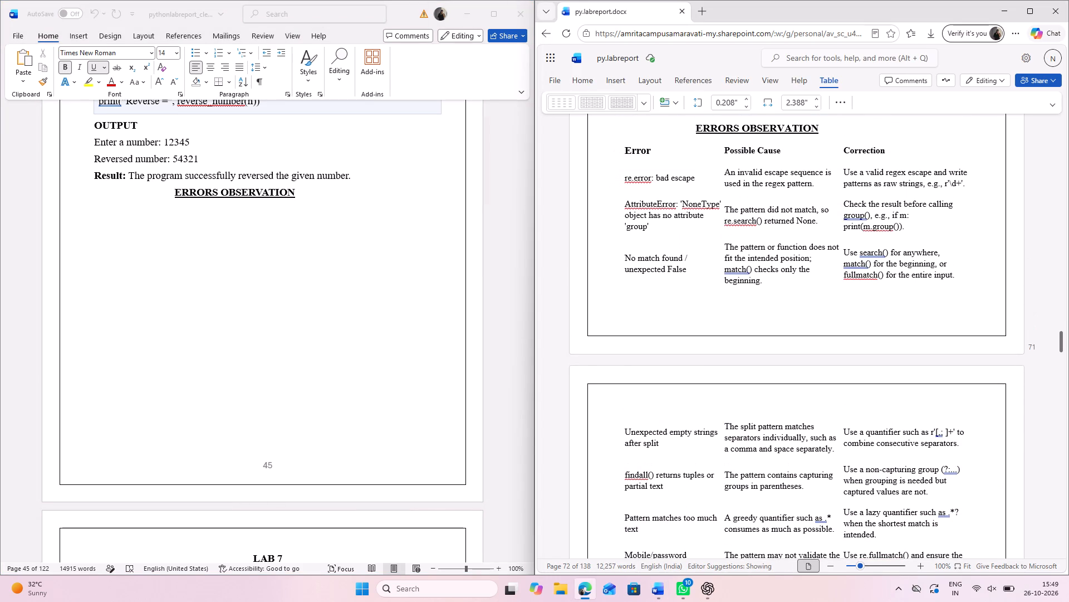
left_click_drag(621, 148, 895, 556)
scroll(795, 396, "up", 1)
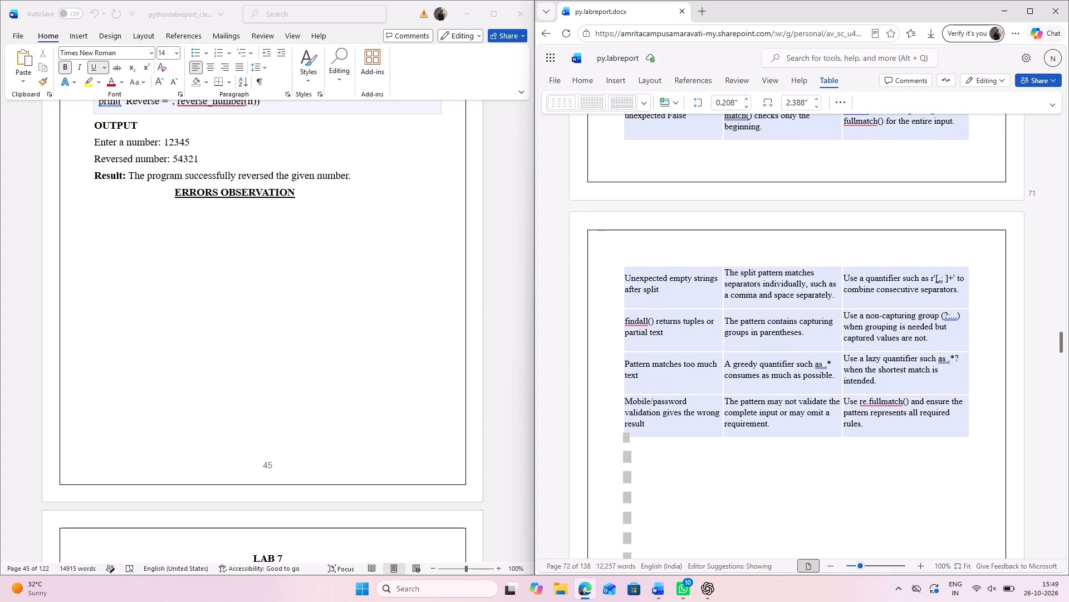
left_click_drag(895, 556, 905, 294)
scroll(857, 328, "down", 1)
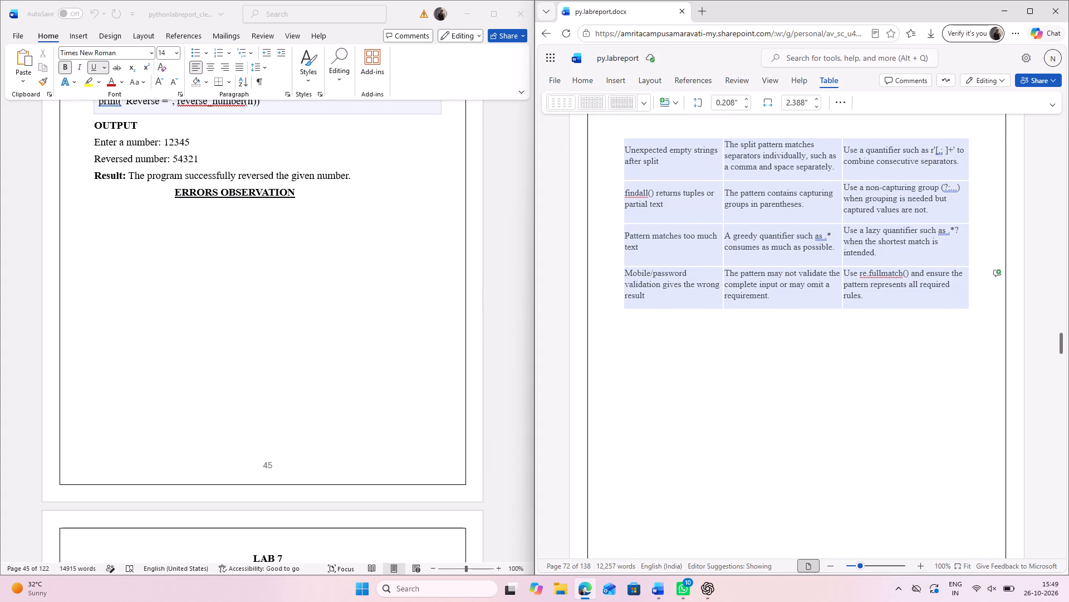
key("ctrl+c")
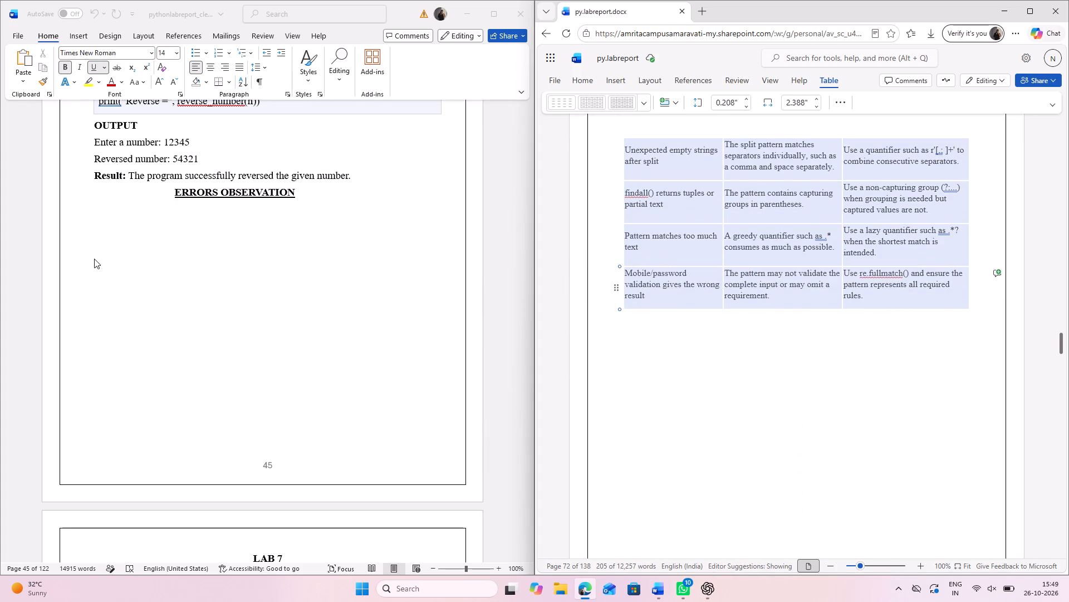
left_click(120, 218)
key("ctrl+v")
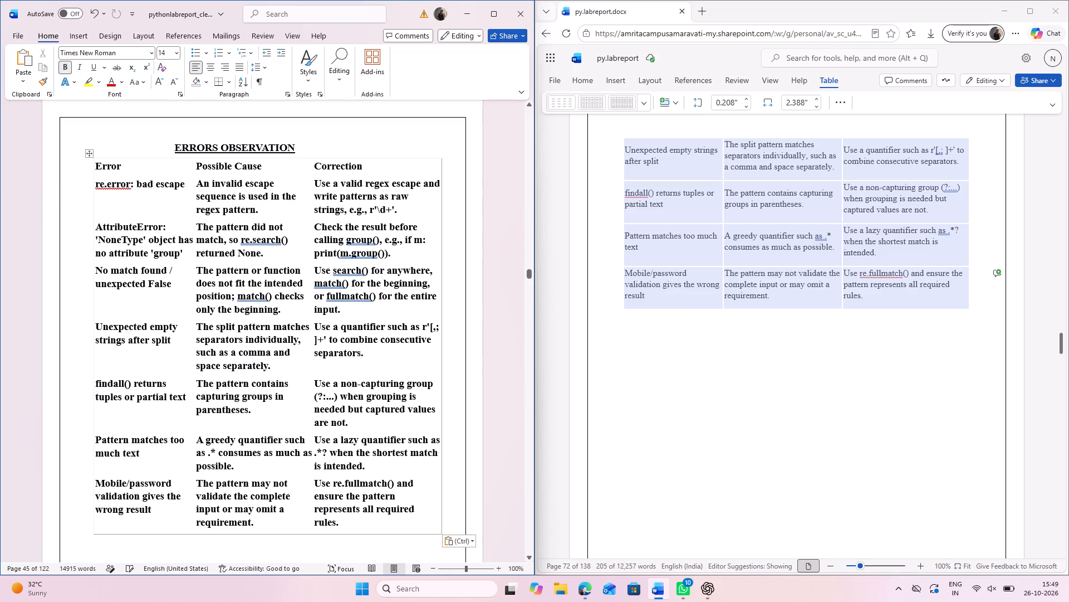
Set all text in the pasted errors table to size 12 and remove its bold formatting.
scroll(241, 269, "down", 1)
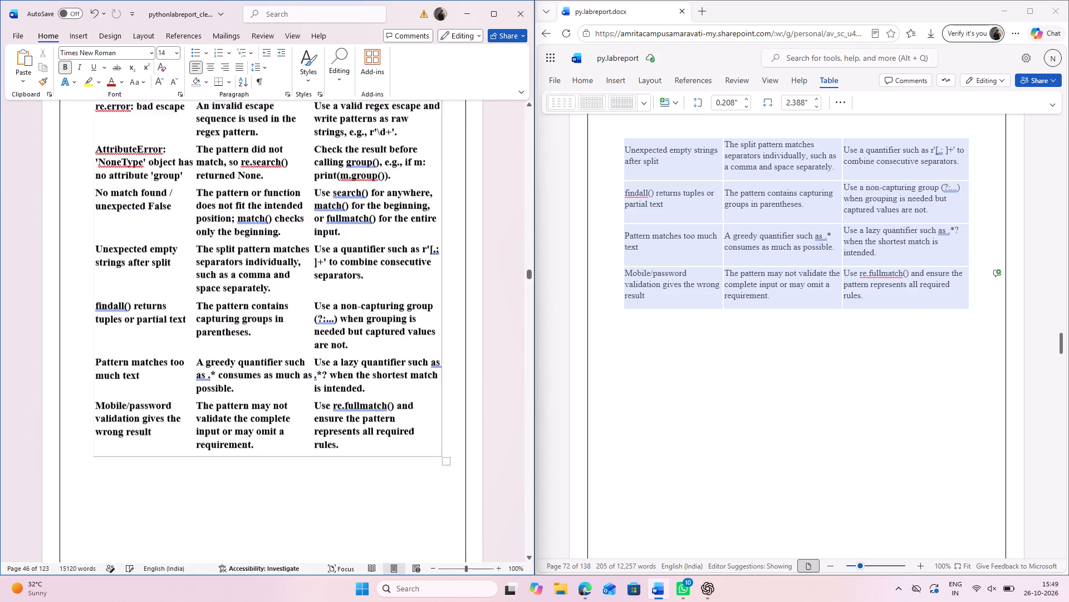
scroll(241, 269, "down", 2)
scroll(241, 269, "up", 4)
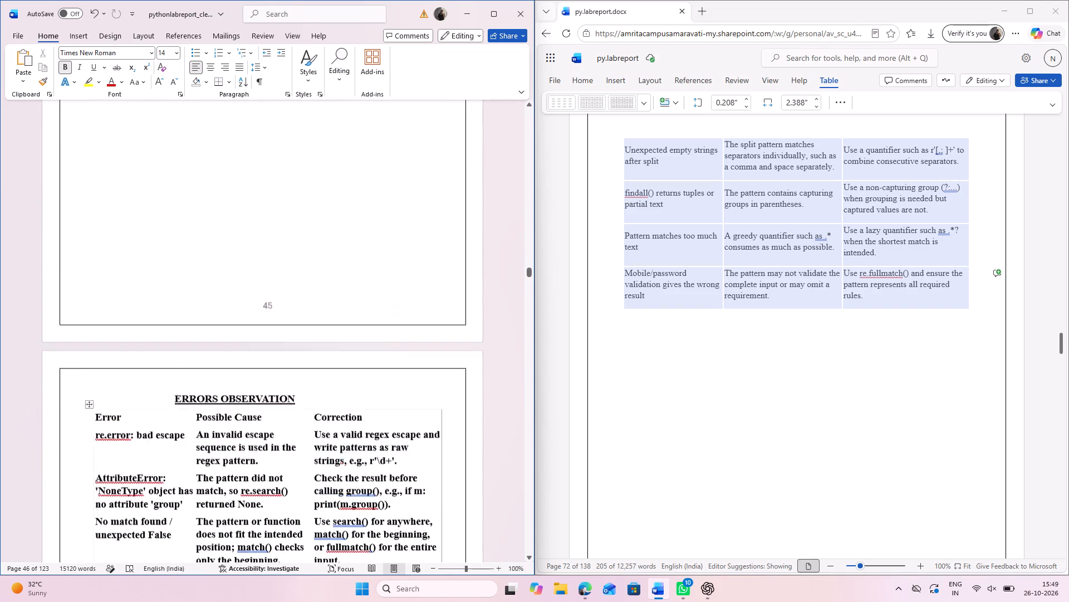
scroll(241, 269, "up", 1)
scroll(241, 269, "down", 2)
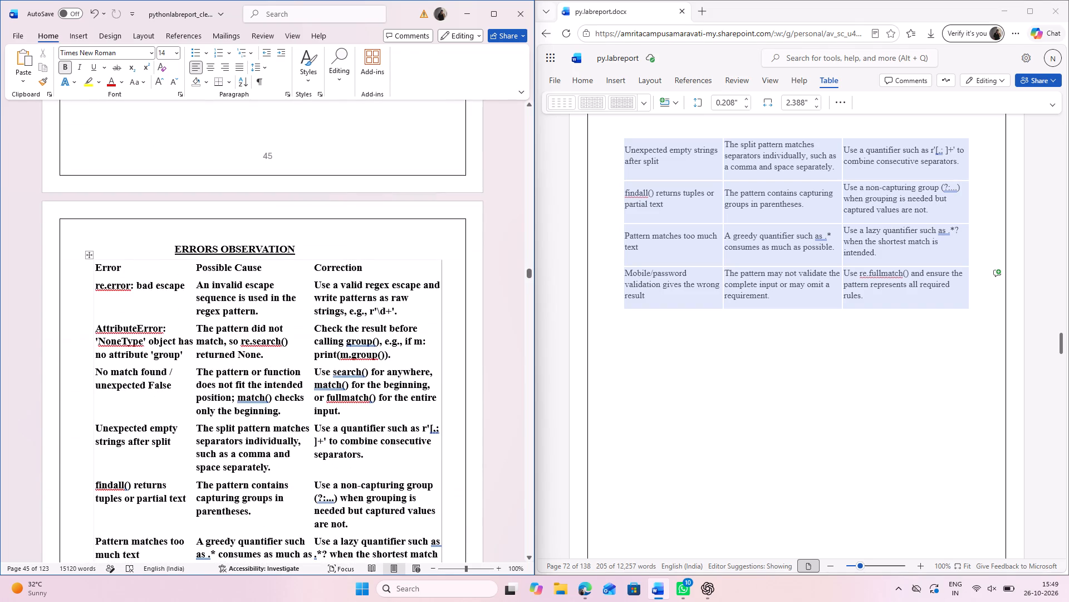
left_click_drag(95, 266, 307, 438)
scroll(300, 438, "right", 1)
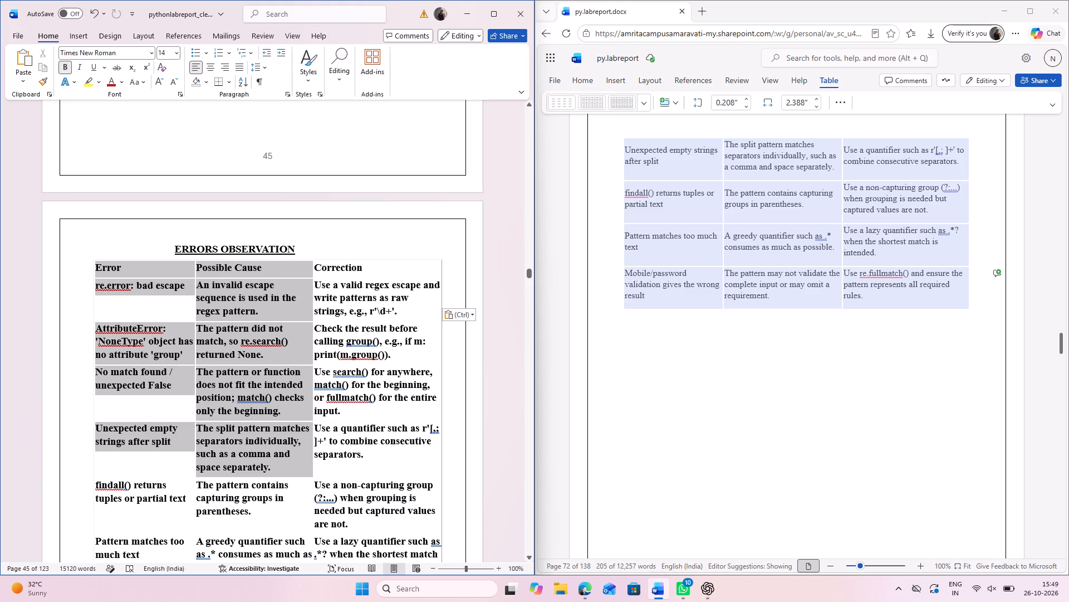
scroll(307, 438, "right", 2)
left_click_drag(307, 438, 400, 532)
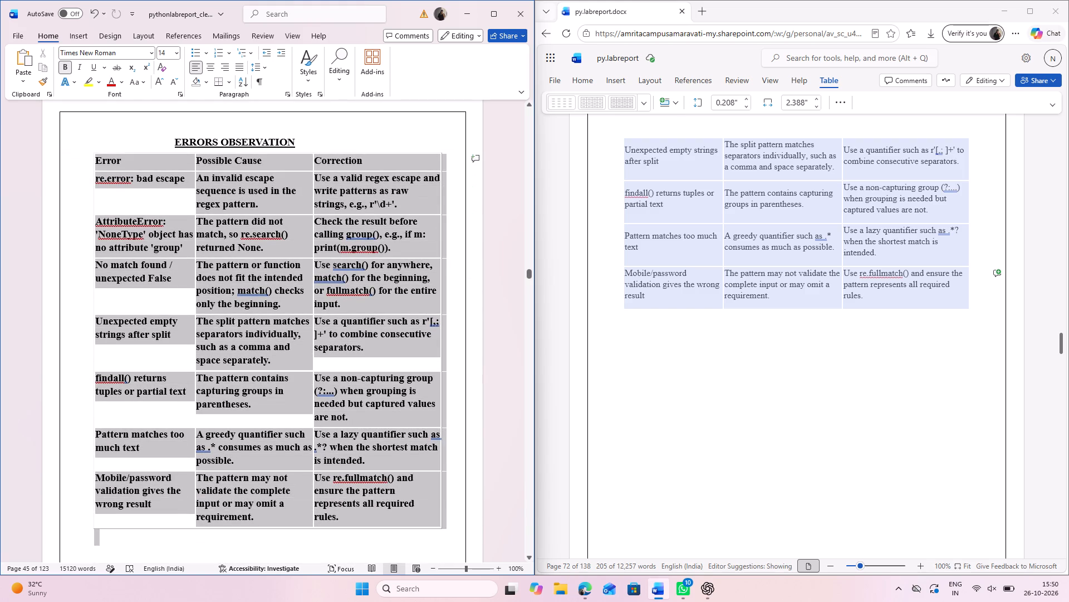
left_click(483, 498)
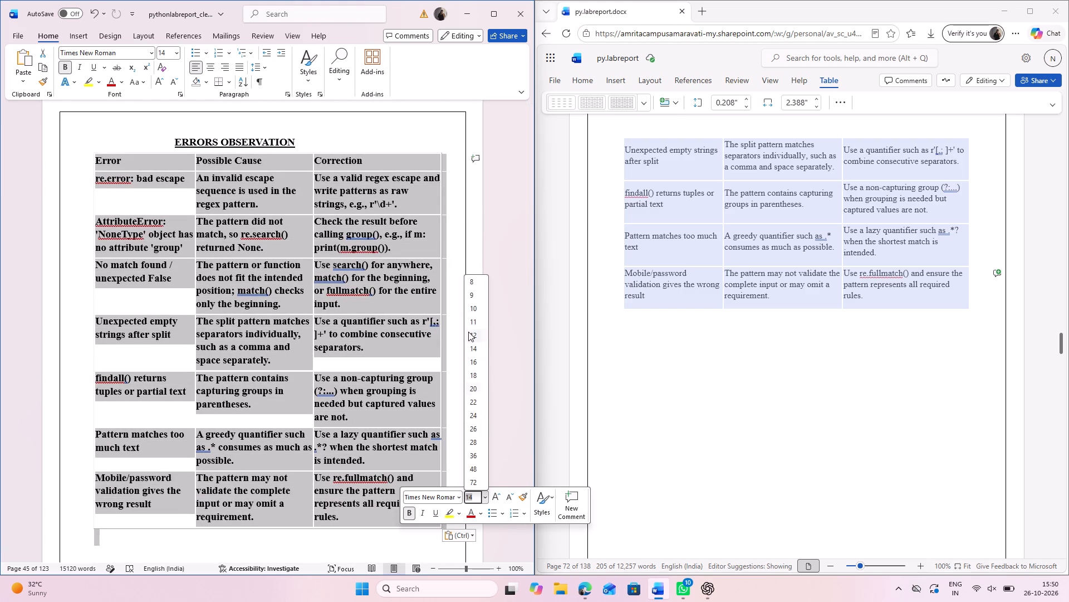
left_click(473, 332)
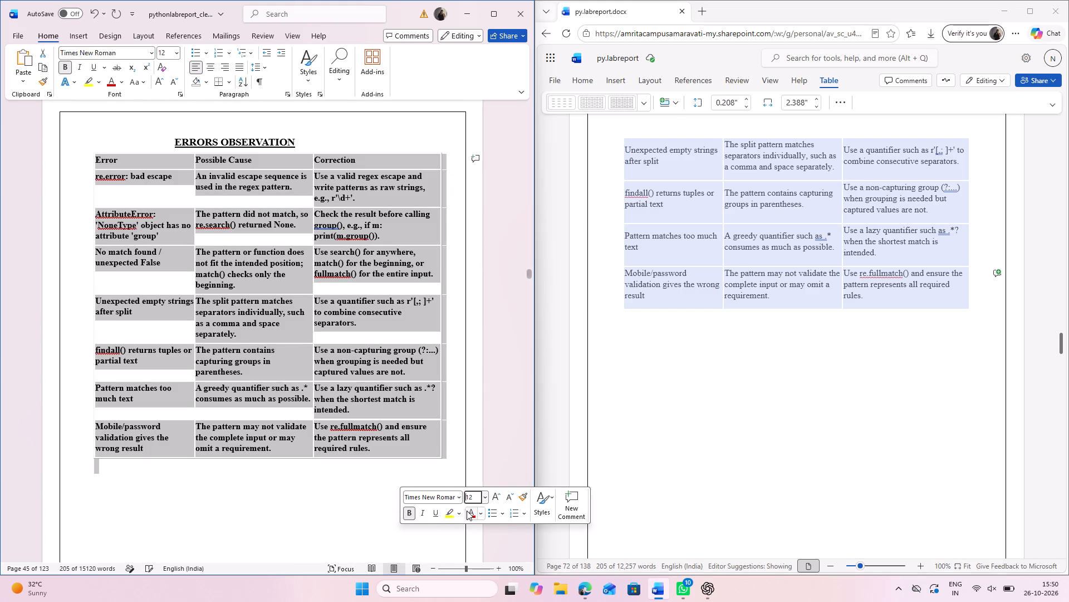
left_click(412, 509)
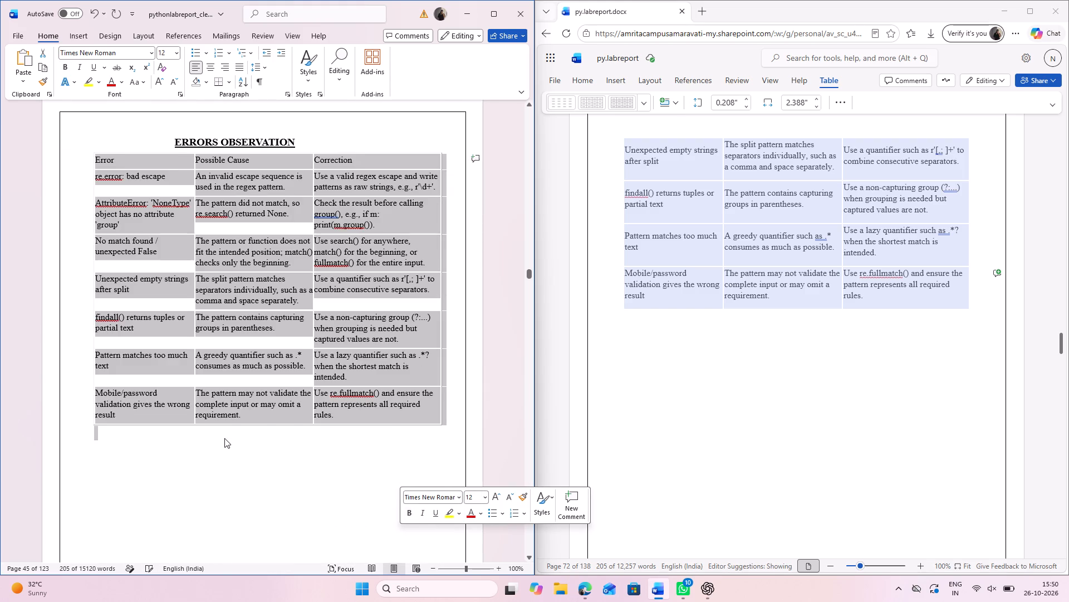
left_click(224, 438)
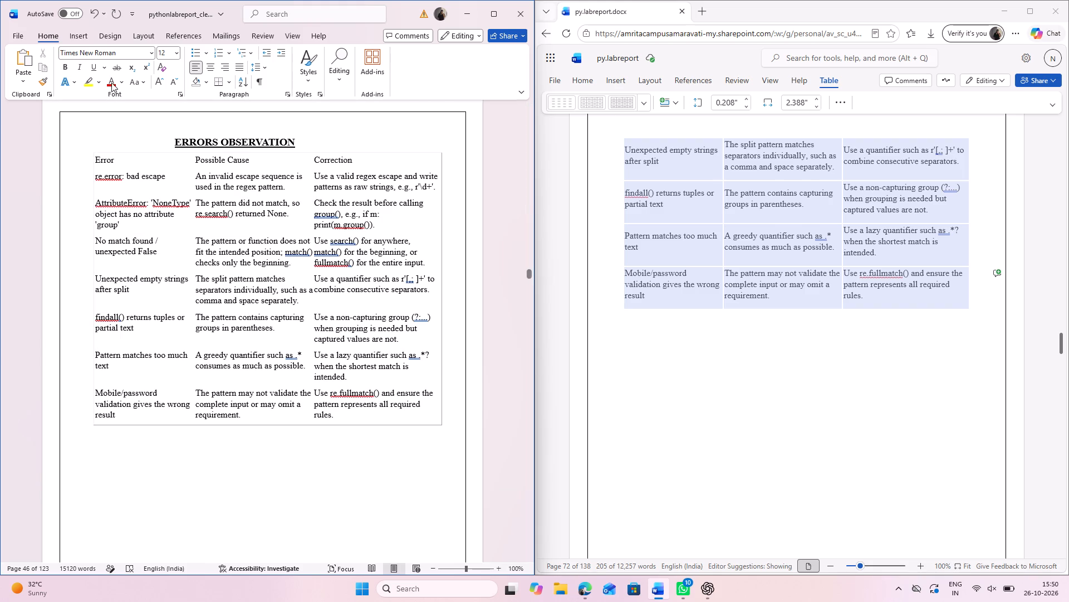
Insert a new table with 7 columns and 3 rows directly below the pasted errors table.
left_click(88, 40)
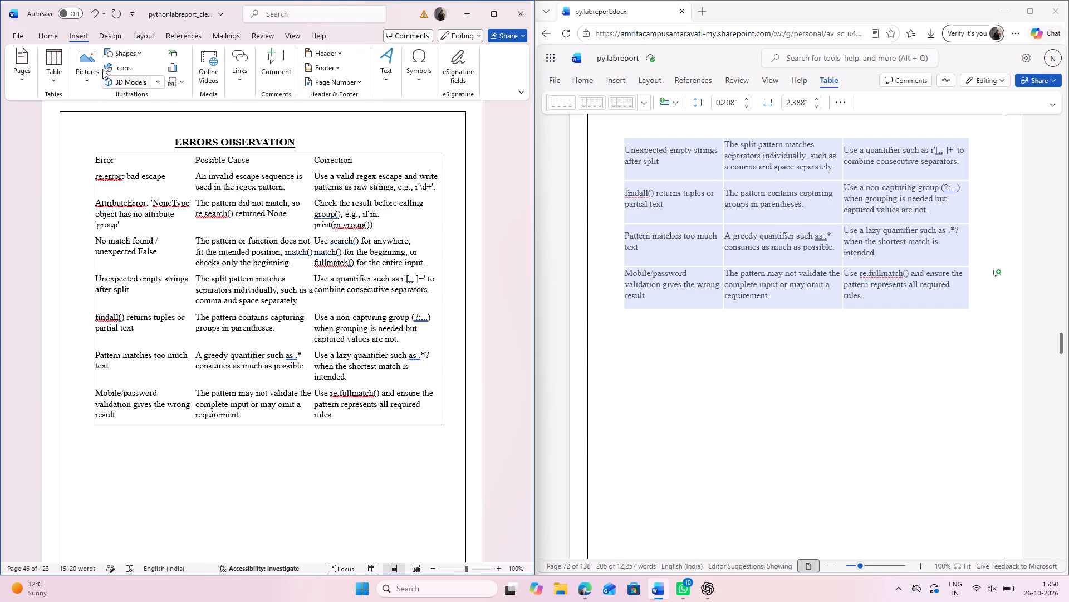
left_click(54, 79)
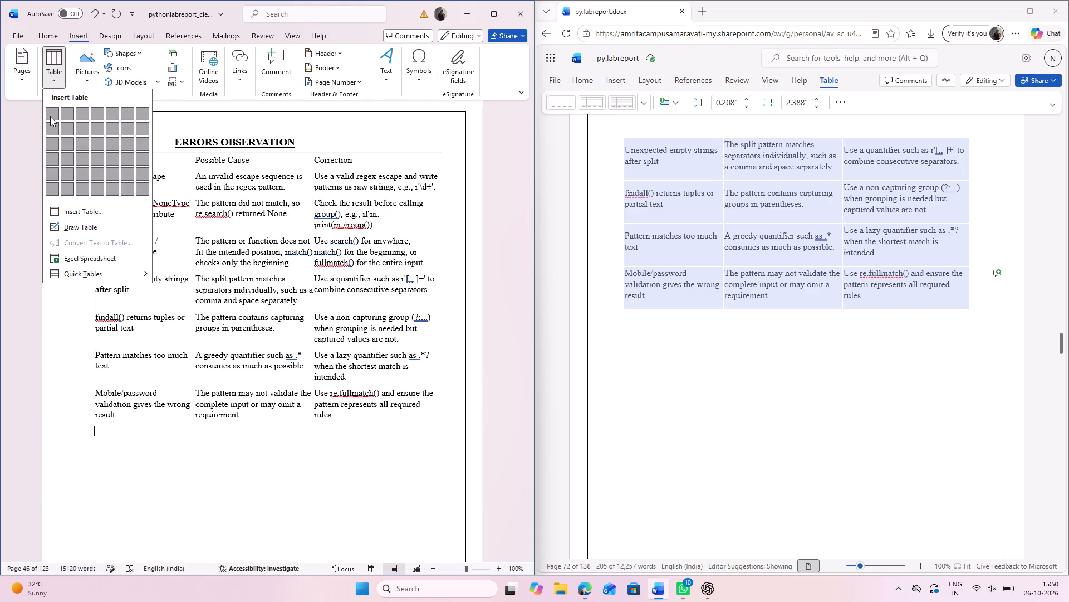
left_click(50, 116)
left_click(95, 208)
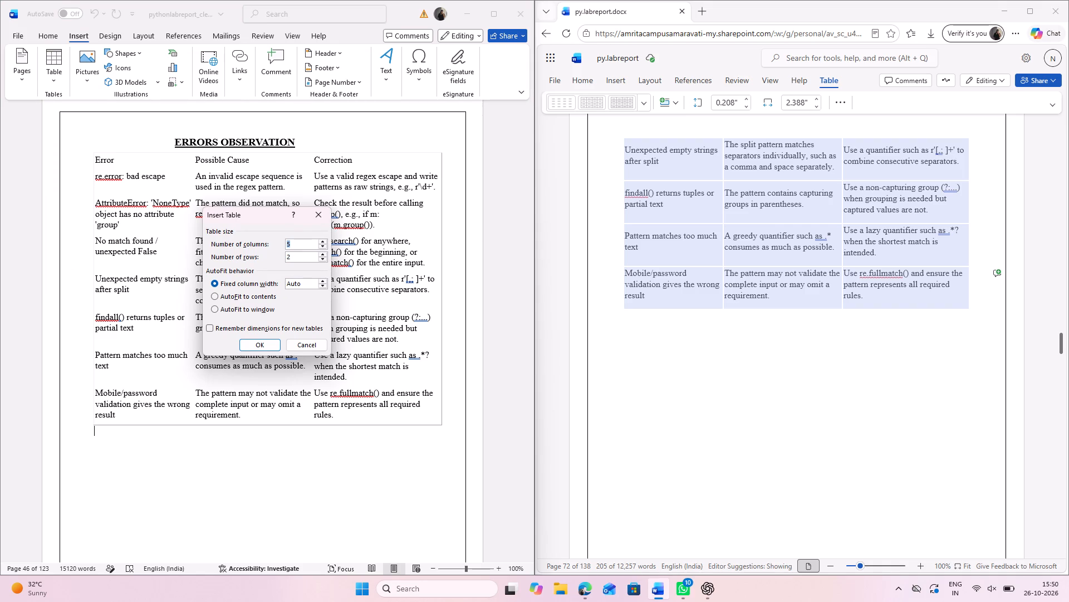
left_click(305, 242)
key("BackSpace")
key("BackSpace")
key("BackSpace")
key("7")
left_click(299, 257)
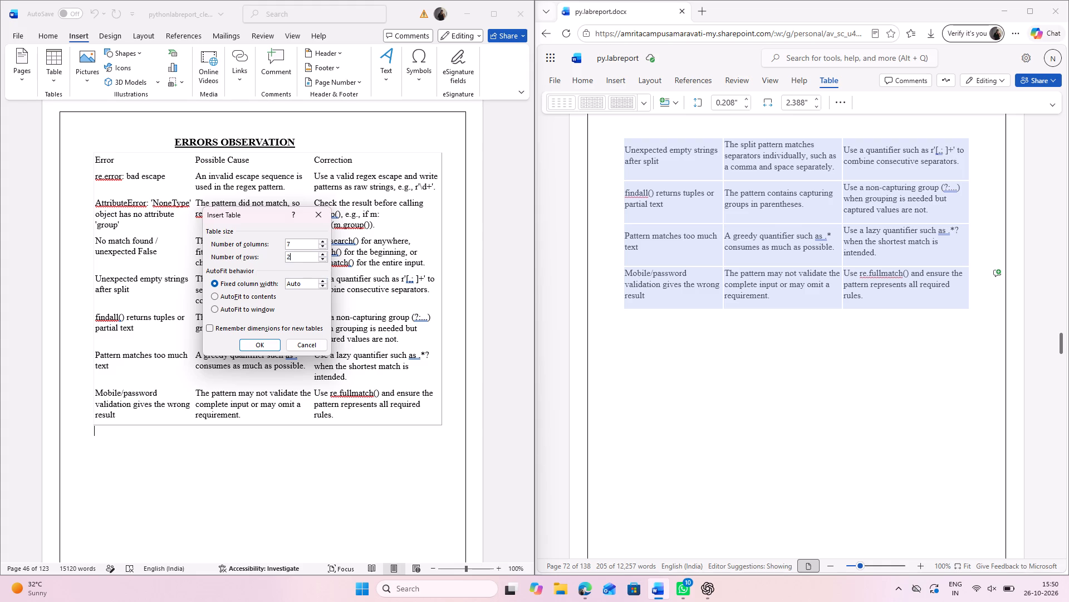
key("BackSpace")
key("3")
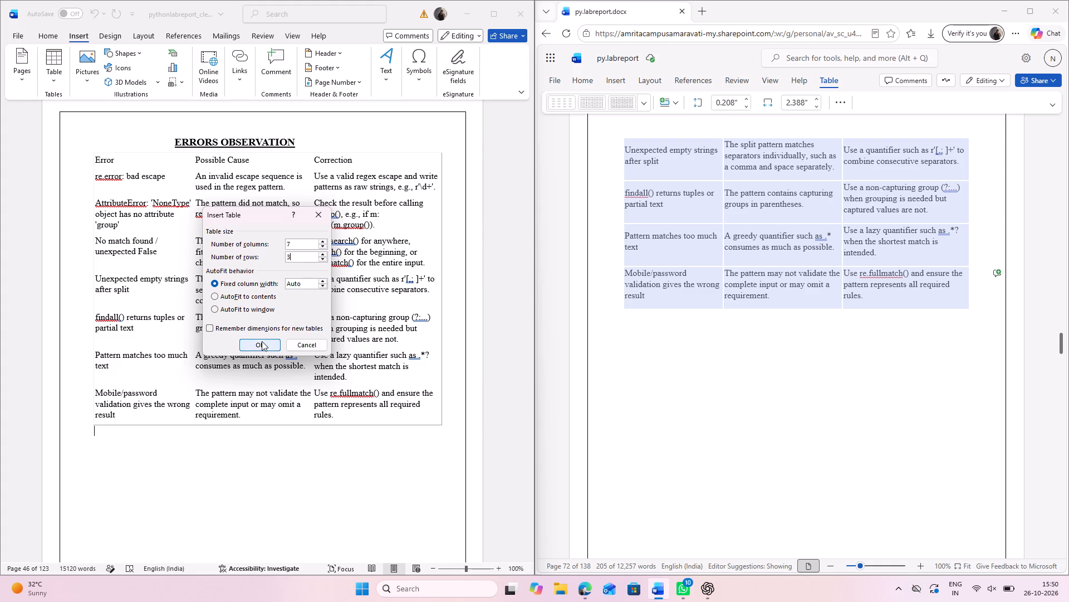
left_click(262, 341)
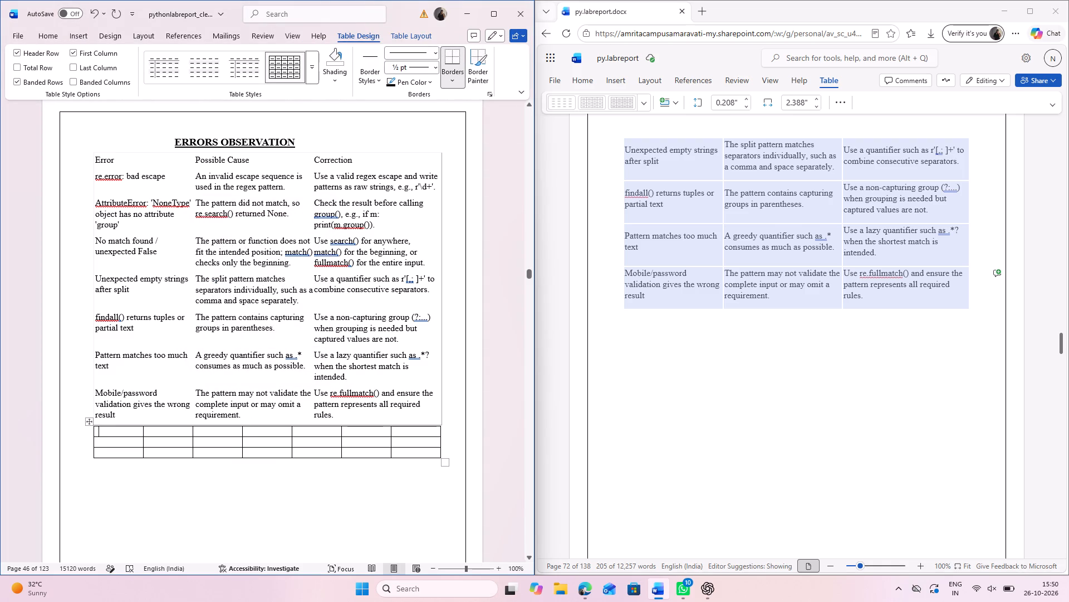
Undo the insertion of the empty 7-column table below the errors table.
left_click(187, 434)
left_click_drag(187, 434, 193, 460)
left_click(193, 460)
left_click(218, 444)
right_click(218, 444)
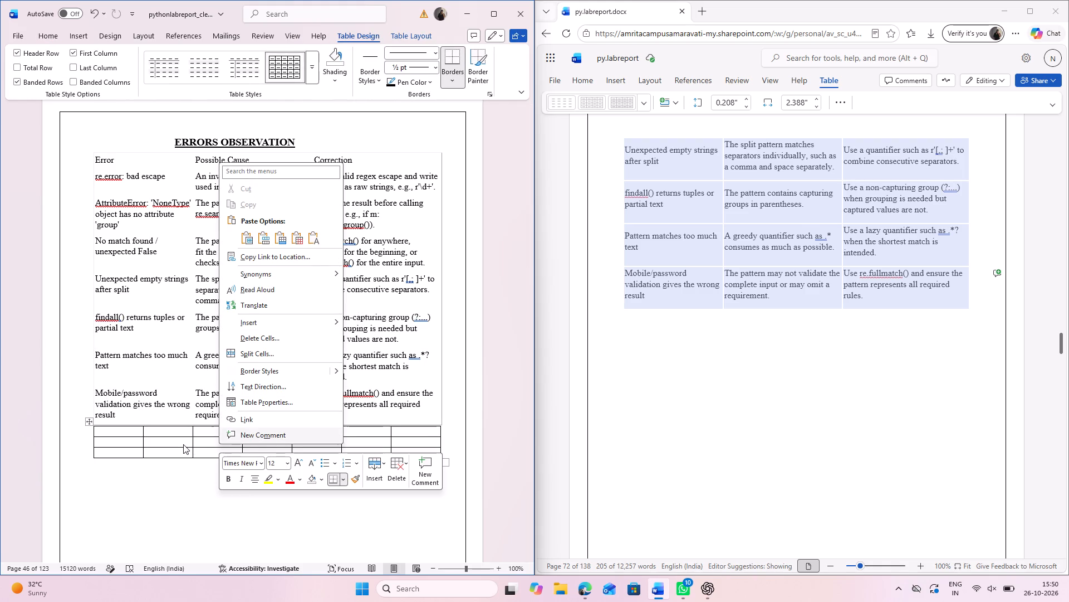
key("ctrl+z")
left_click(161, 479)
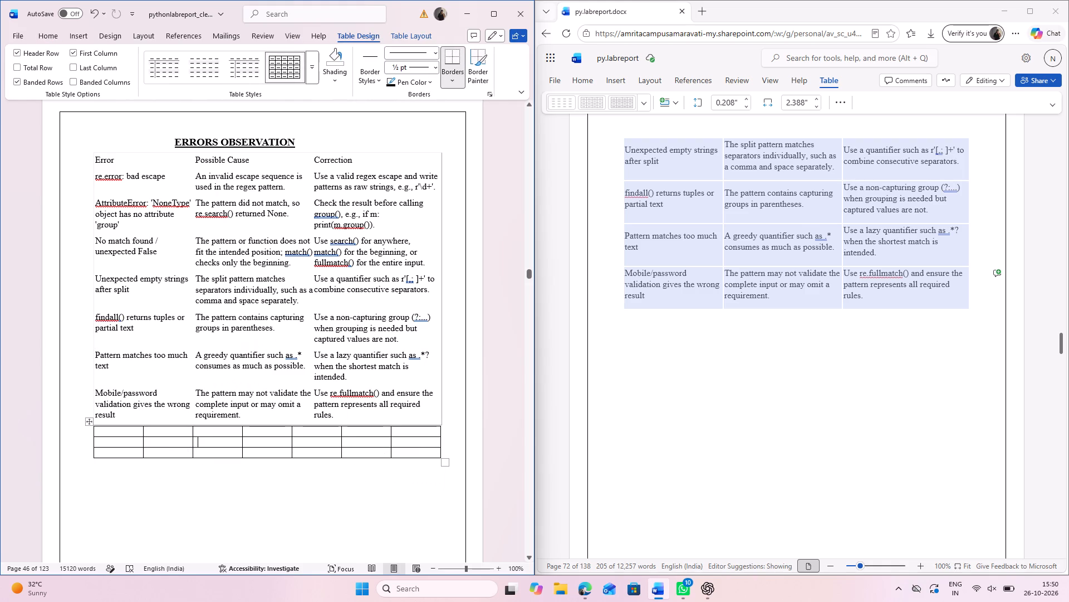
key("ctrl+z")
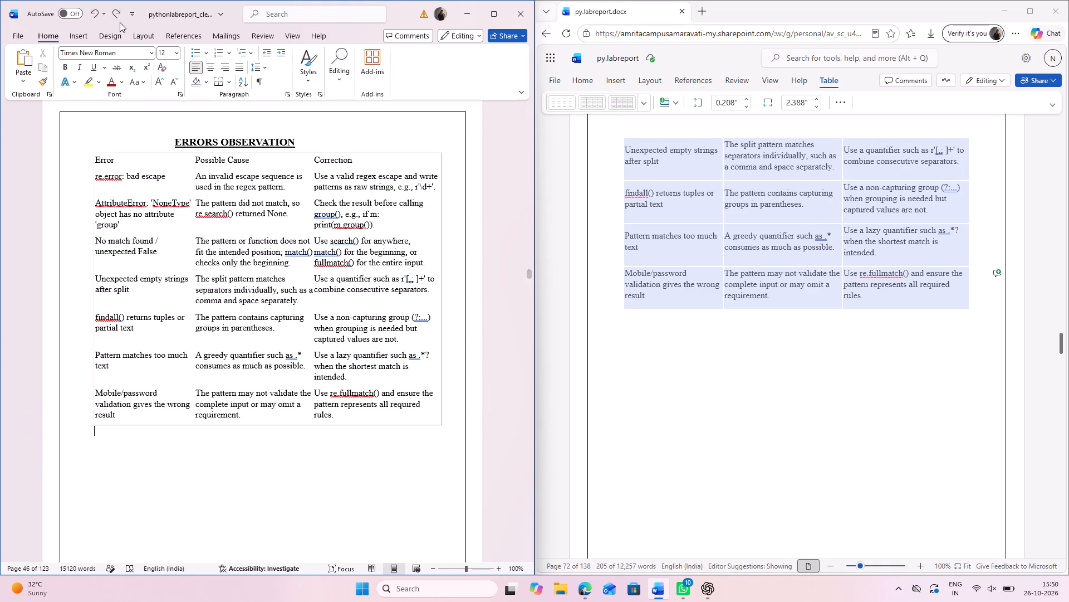
Use Draw Table to draw solid outer borders along all four sides of the errors table under LAB 6's ERRORS OBSERVATION heading.
left_click(82, 35)
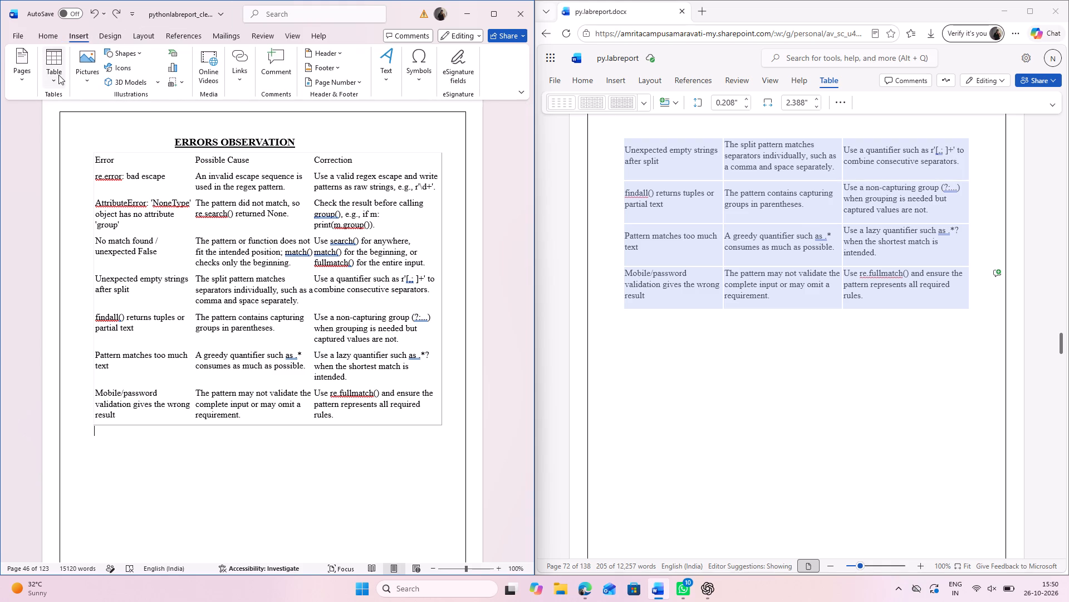
left_click(58, 75)
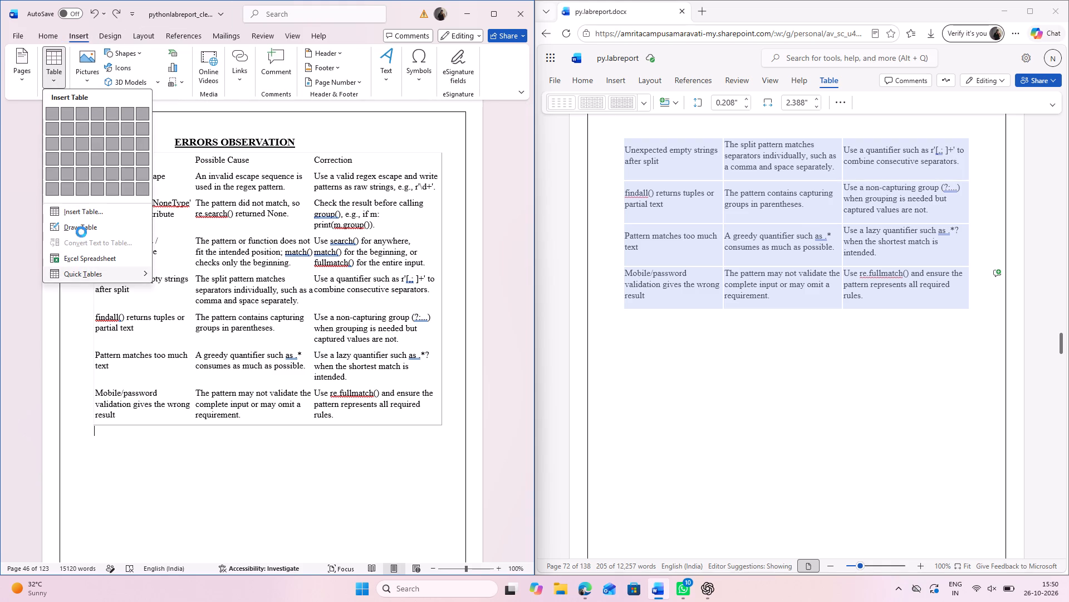
left_click(82, 225)
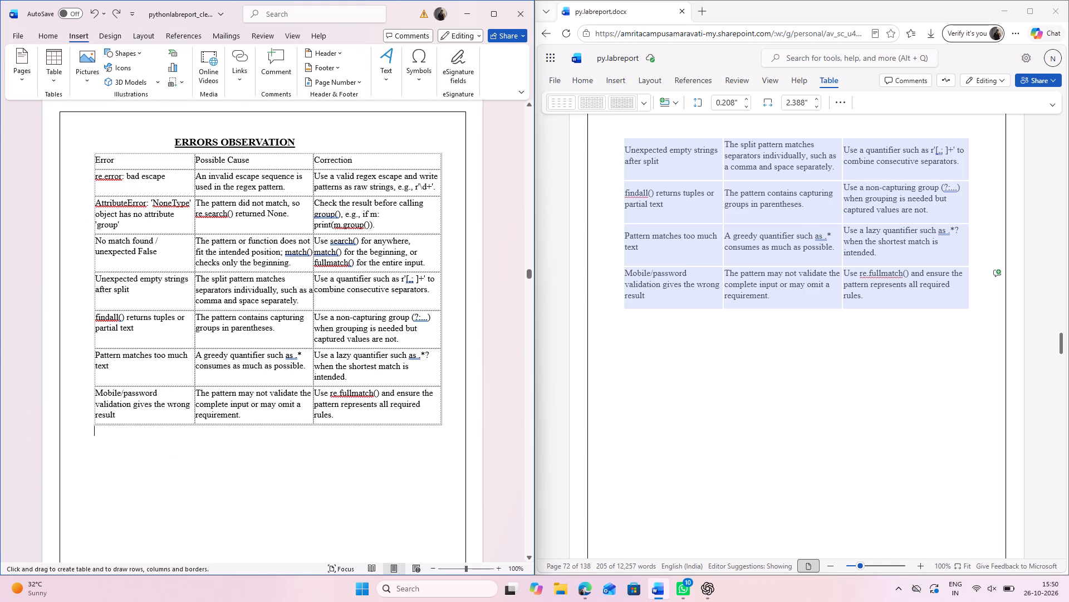
left_click_drag(95, 157, 87, 415)
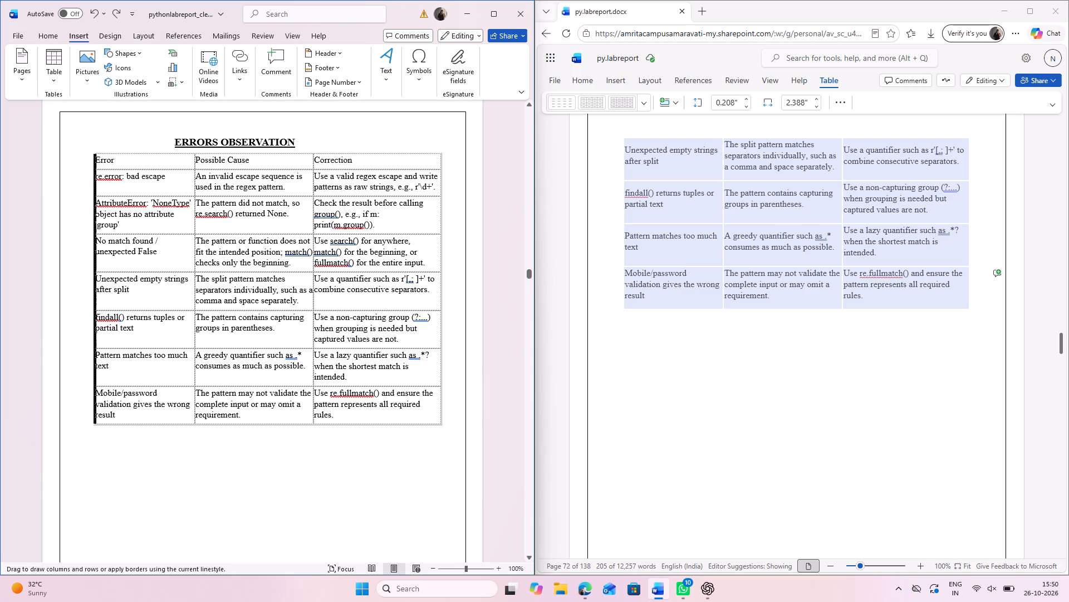
left_click_drag(87, 415, 87, 423)
left_click_drag(96, 419, 100, 424)
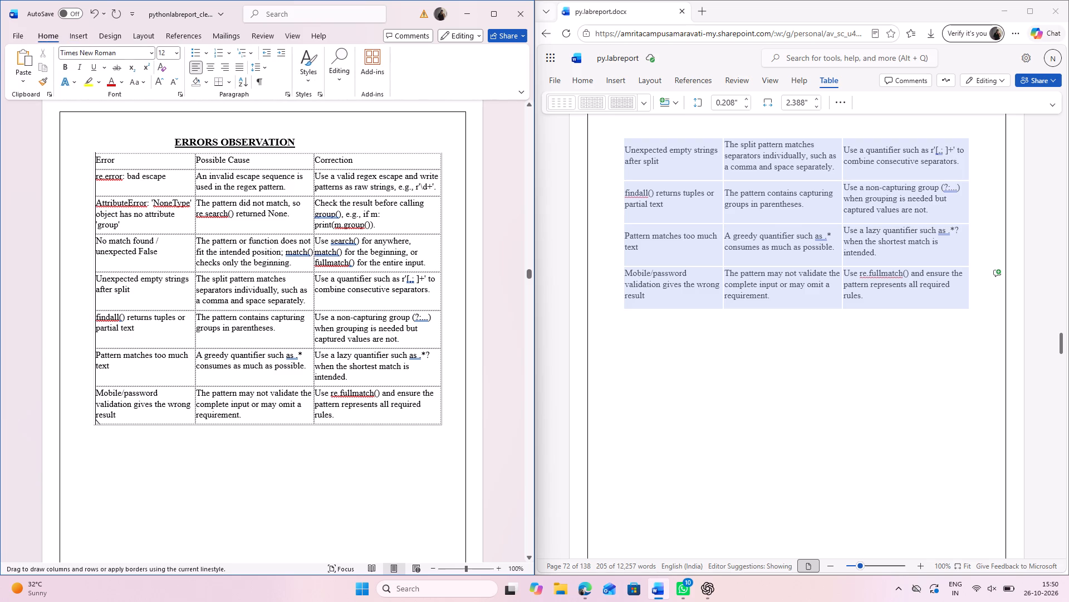
left_click_drag(100, 424, 96, 425)
left_click_drag(96, 425, 259, 406)
left_click_drag(259, 406, 435, 421)
scroll(354, 418, "right", 1)
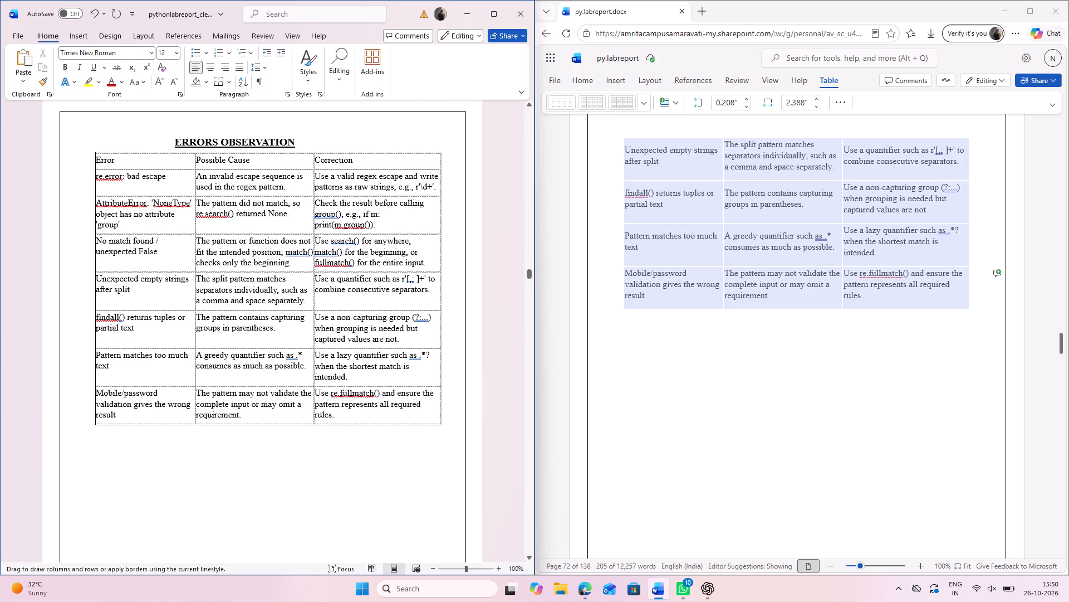
left_click_drag(442, 424, 453, 166)
scroll(448, 202, "down", 1)
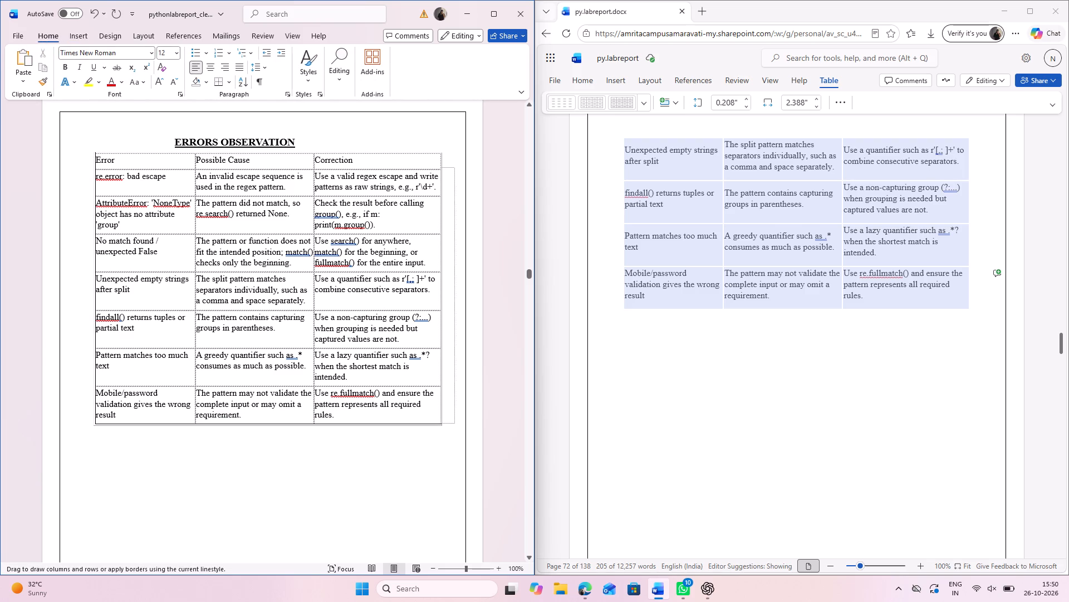
left_click_drag(453, 166, 443, 161)
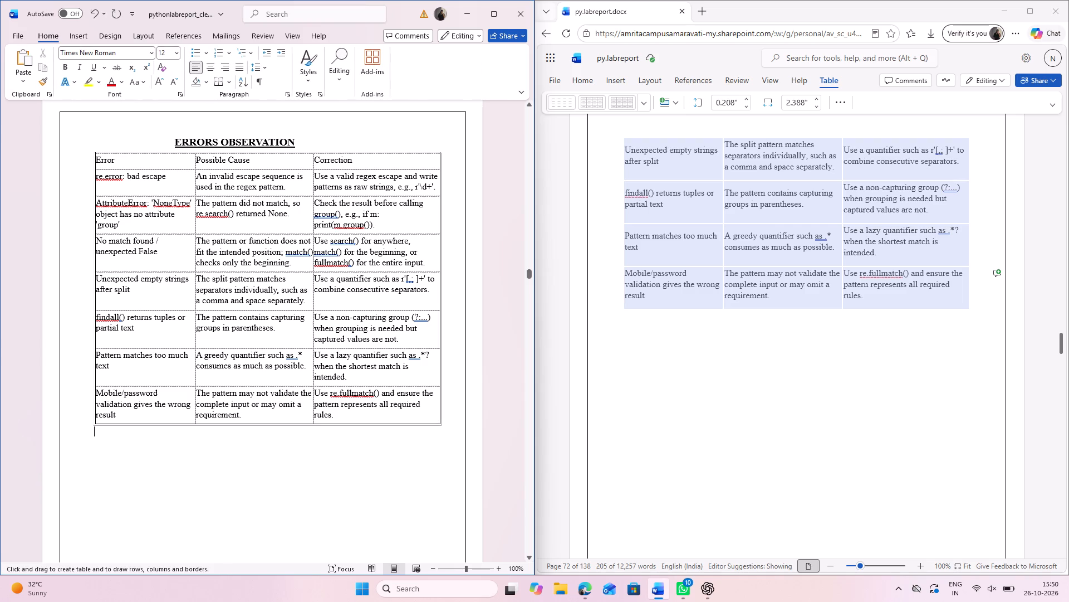
left_click_drag(95, 152, 420, 156)
scroll(353, 153, "right", 1)
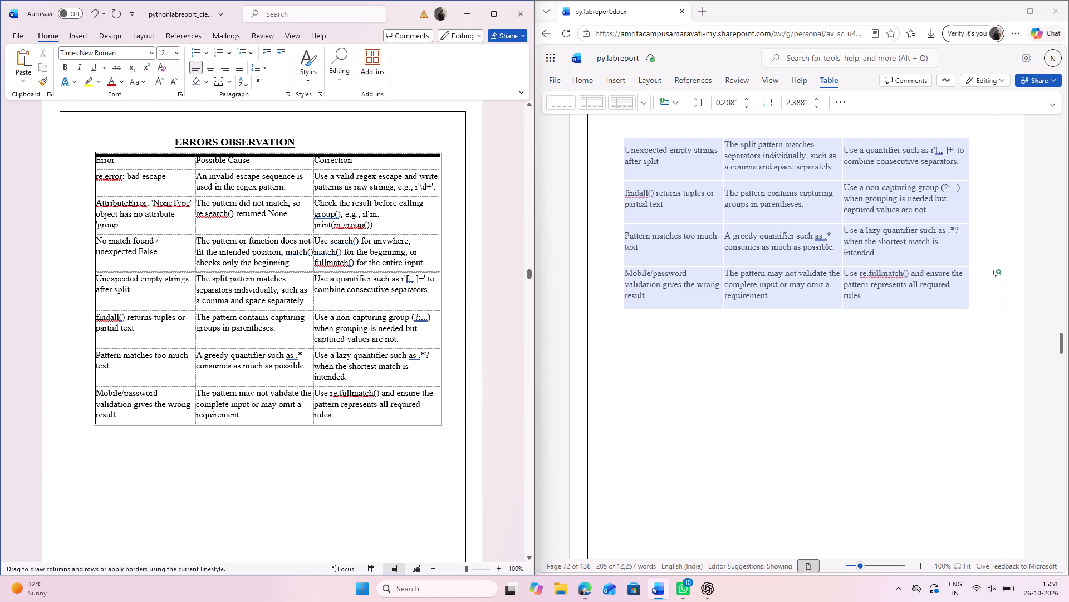
left_click_drag(420, 156, 434, 156)
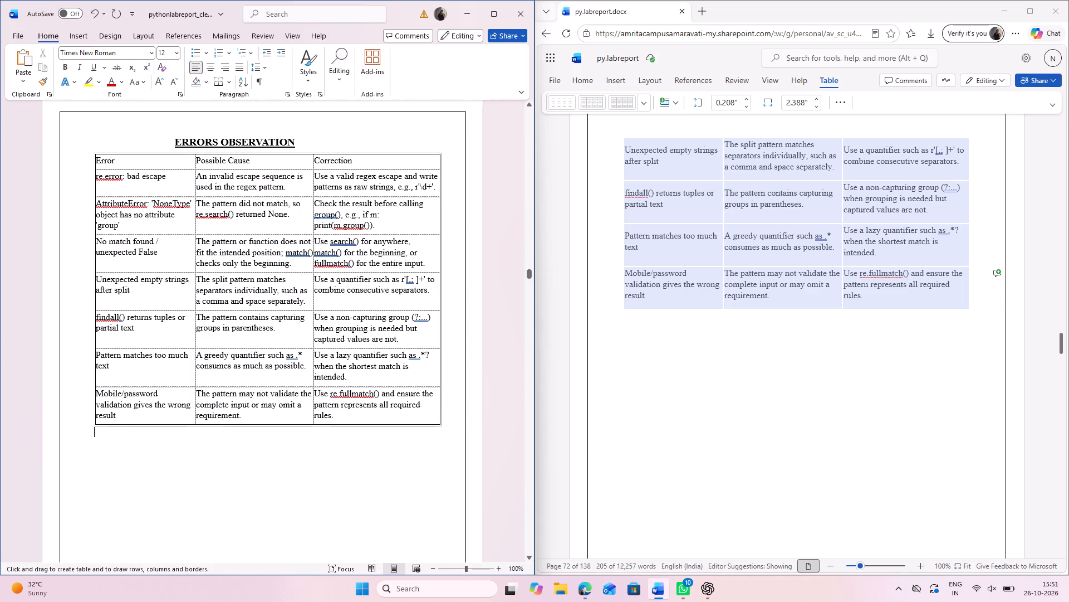
Draw solid vertical borders between the Error, Possible Cause and Correction columns of the errors table.
left_click_drag(317, 158, 305, 418)
scroll(305, 350, "up", 1)
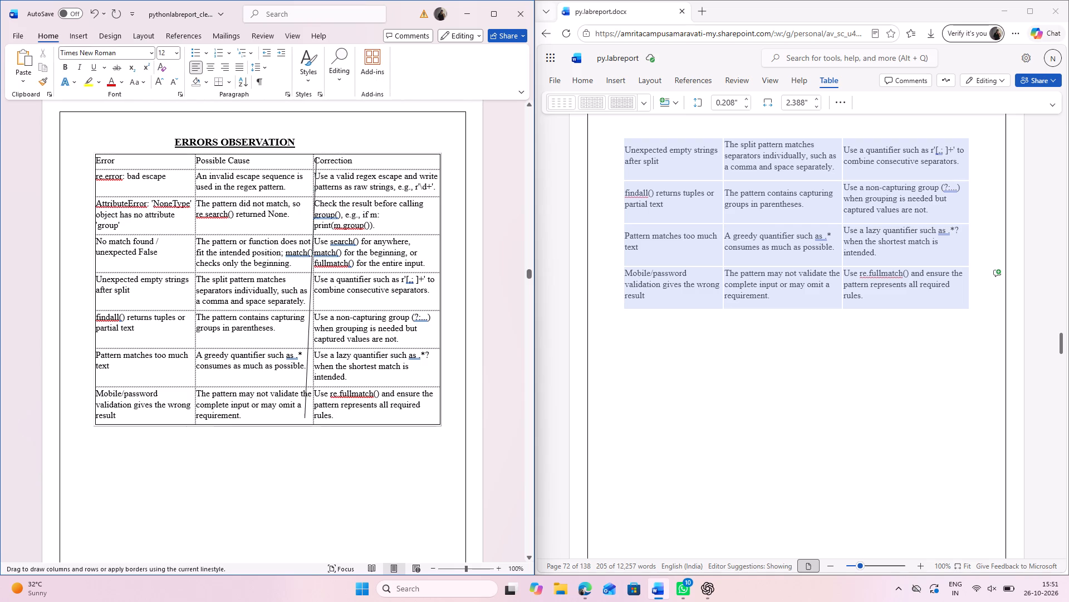
left_click_drag(305, 418, 312, 428)
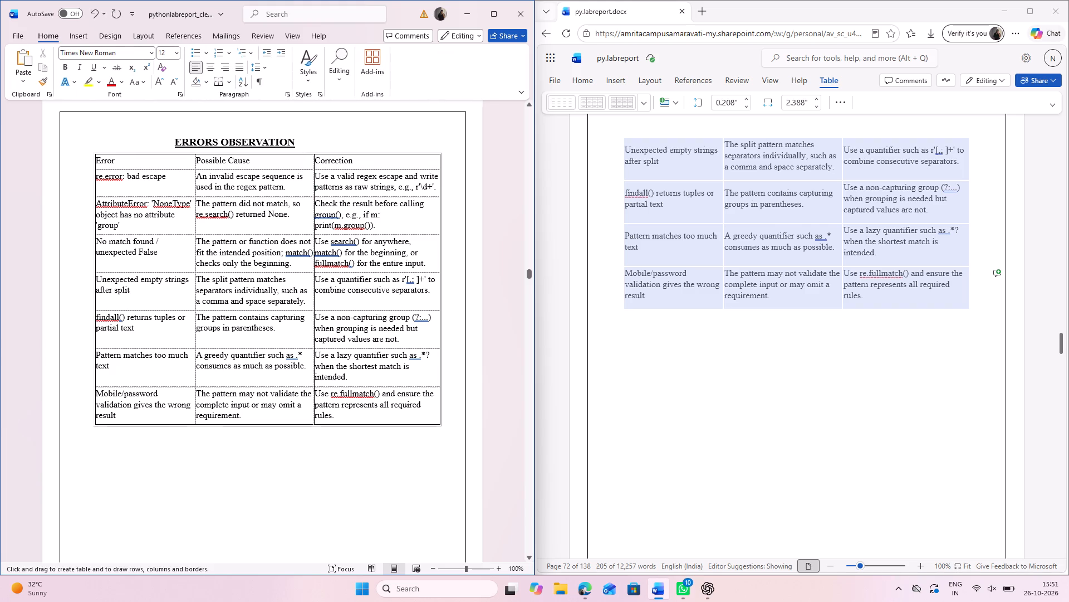
left_click_drag(195, 160, 193, 421)
scroll(183, 354, "up", 1)
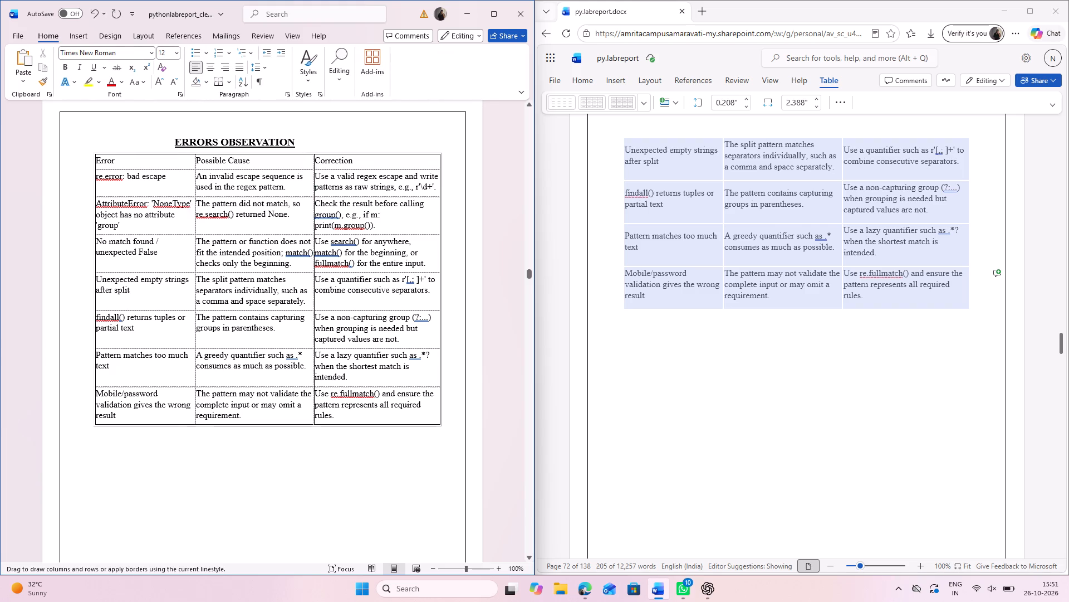
Draw solid horizontal borders above the table's last four rows, from Mobile/password validation up to Unexpected empty strings.
left_click_drag(97, 387, 438, 382)
scroll(405, 380, "right", 1)
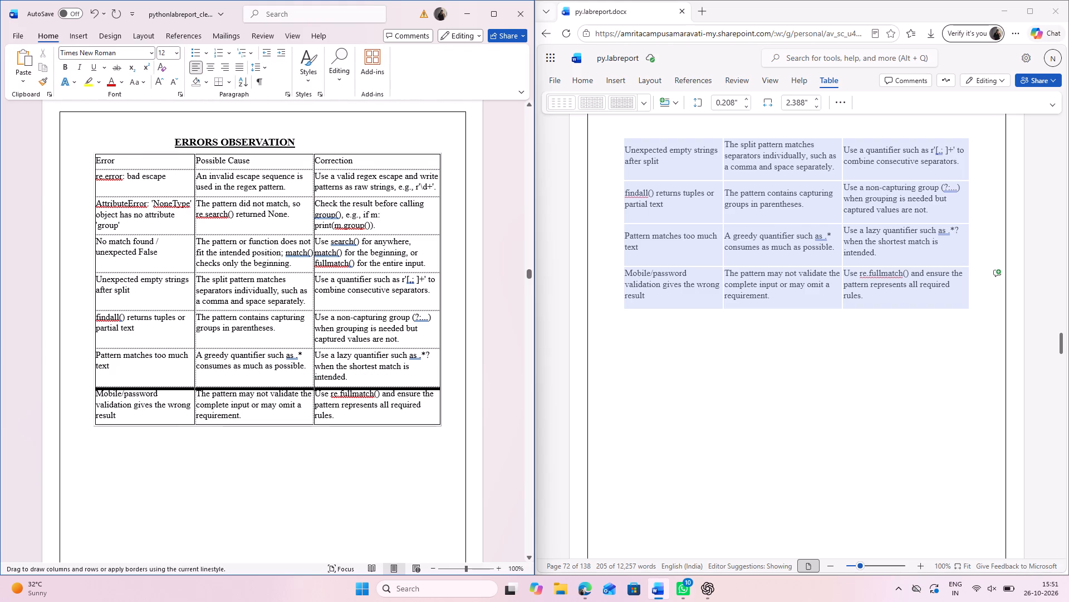
left_click_drag(97, 350, 325, 370)
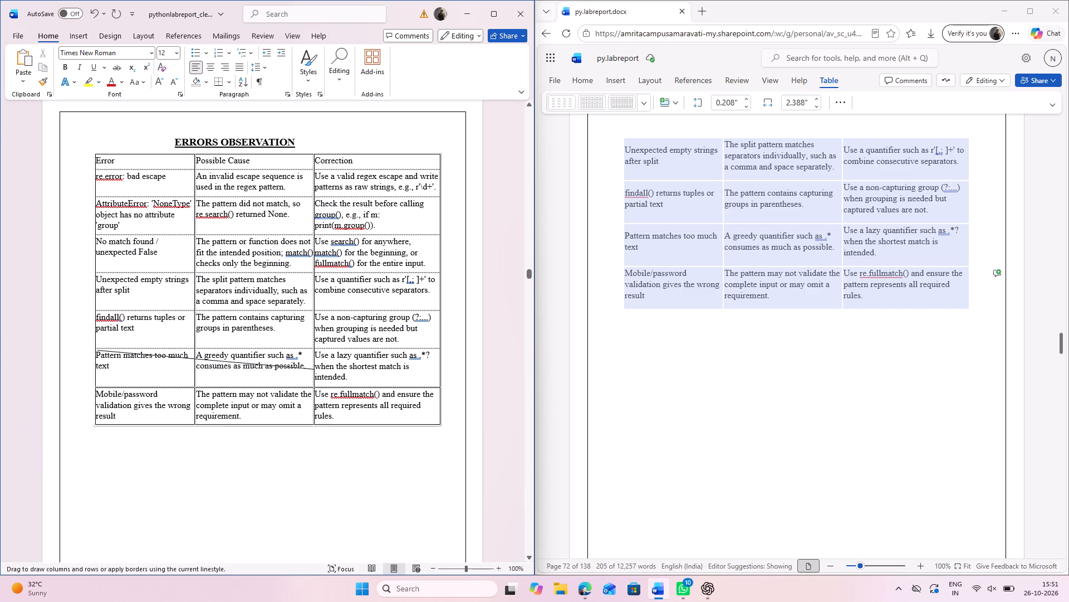
left_click_drag(325, 370, 453, 351)
scroll(432, 376, "right", 1)
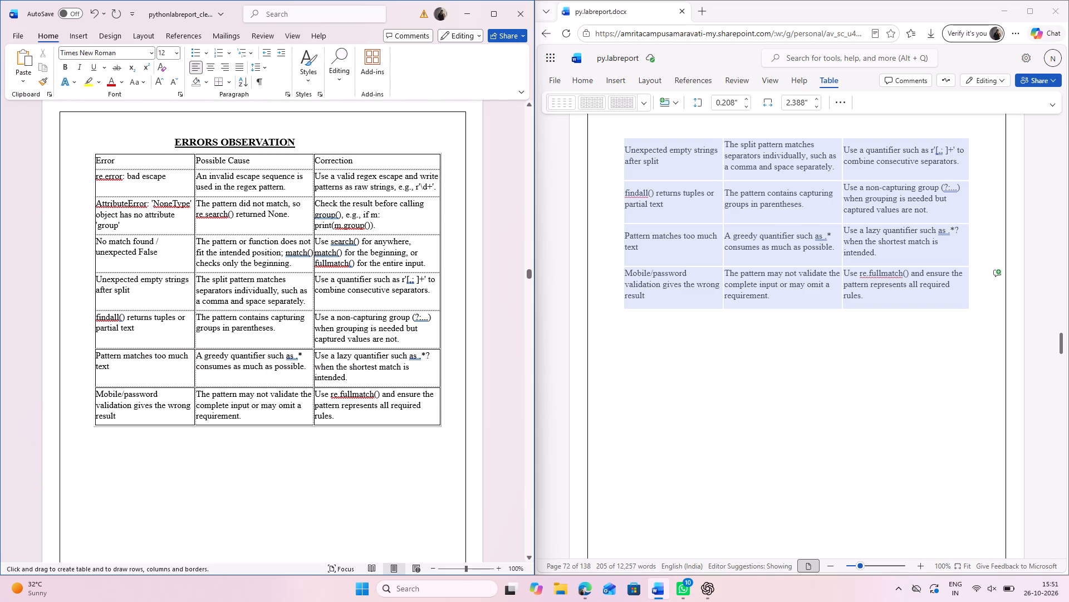
left_click_drag(99, 309, 415, 307)
scroll(391, 307, "right", 1)
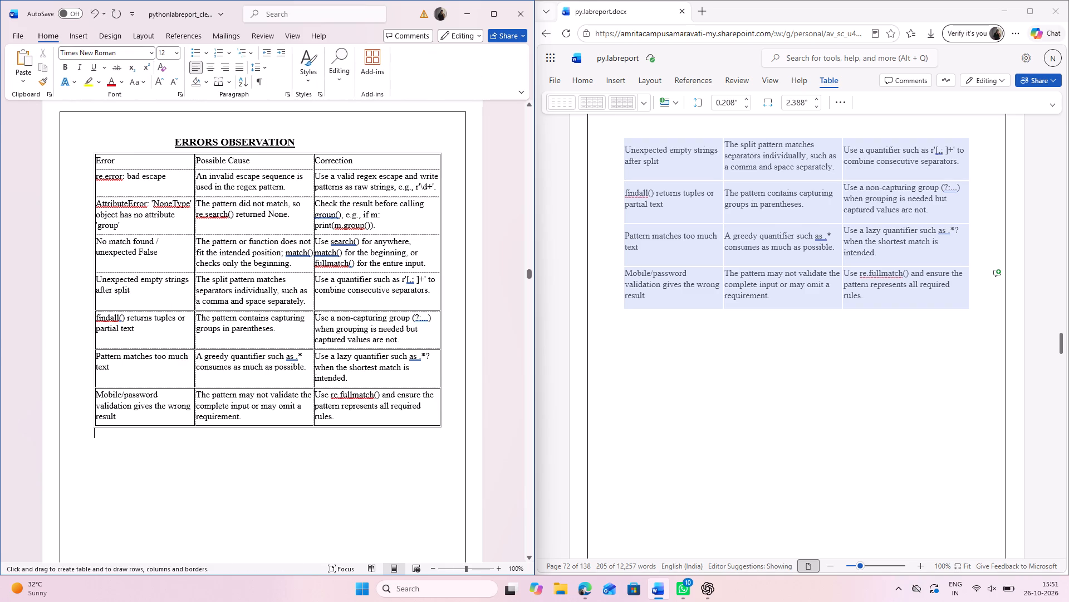
left_click_drag(94, 273, 431, 275)
scroll(401, 275, "right", 1)
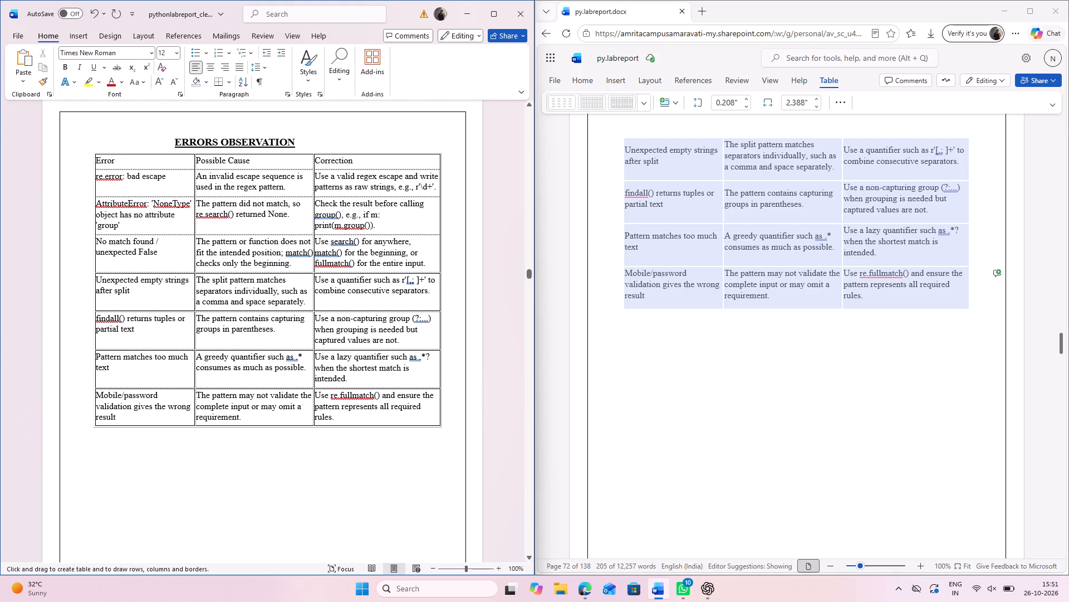
Draw the horizontal borders above the No match found, AttributeError and re.error rows of the errors table.
left_click_drag(99, 232, 458, 235)
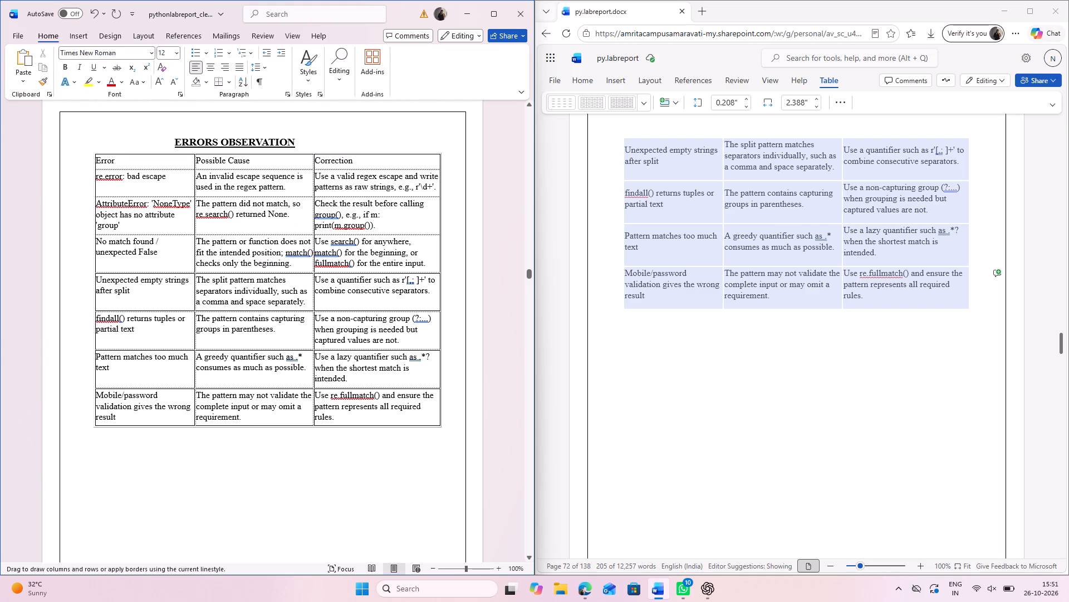
left_click_drag(458, 235, 454, 235)
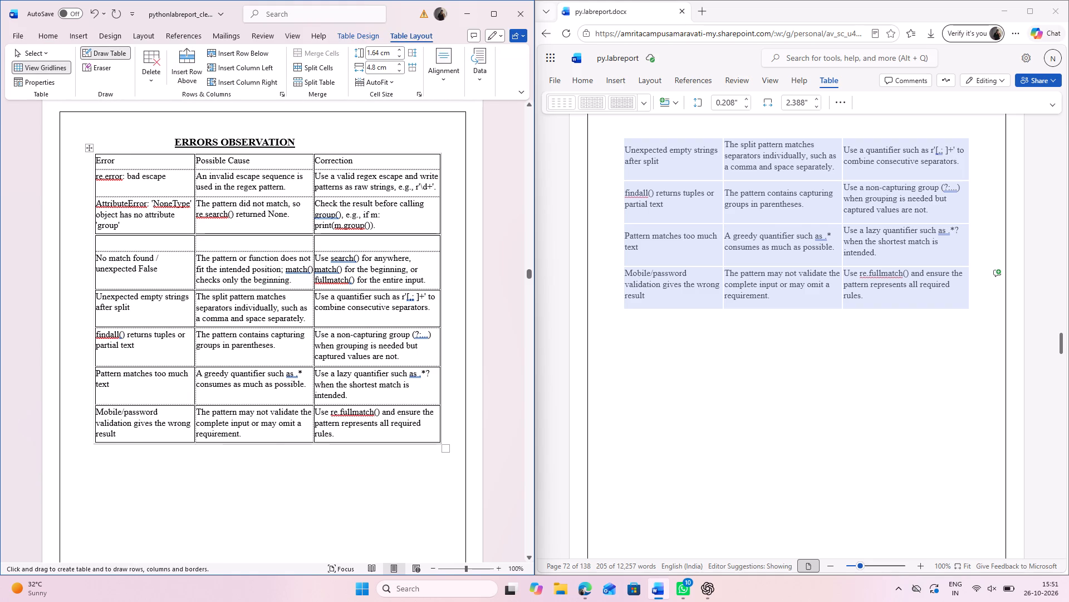
left_click_drag(97, 193, 430, 201)
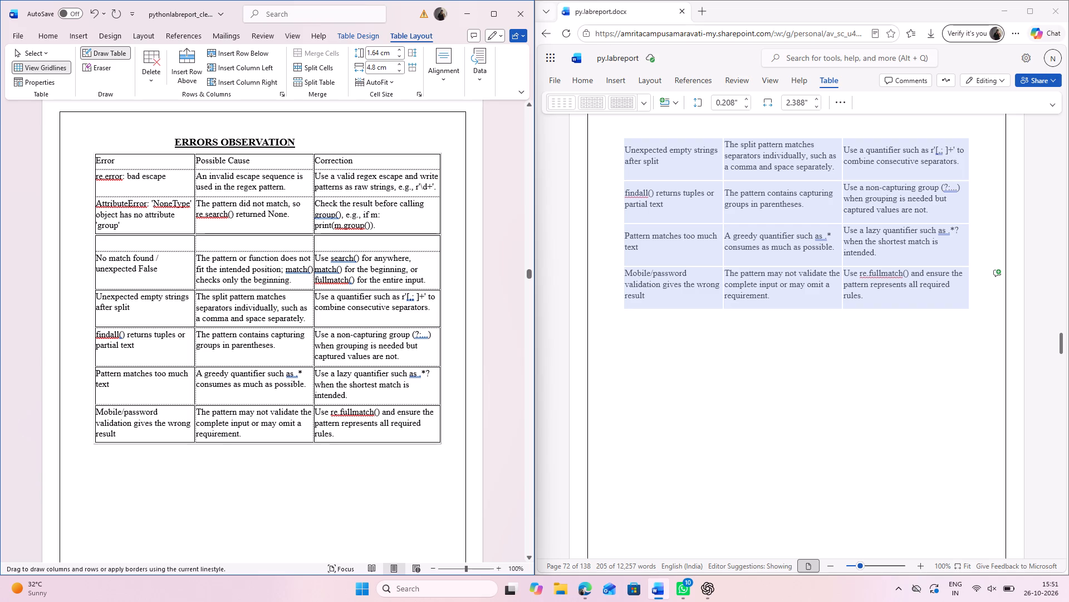
left_click_drag(430, 201, 433, 195)
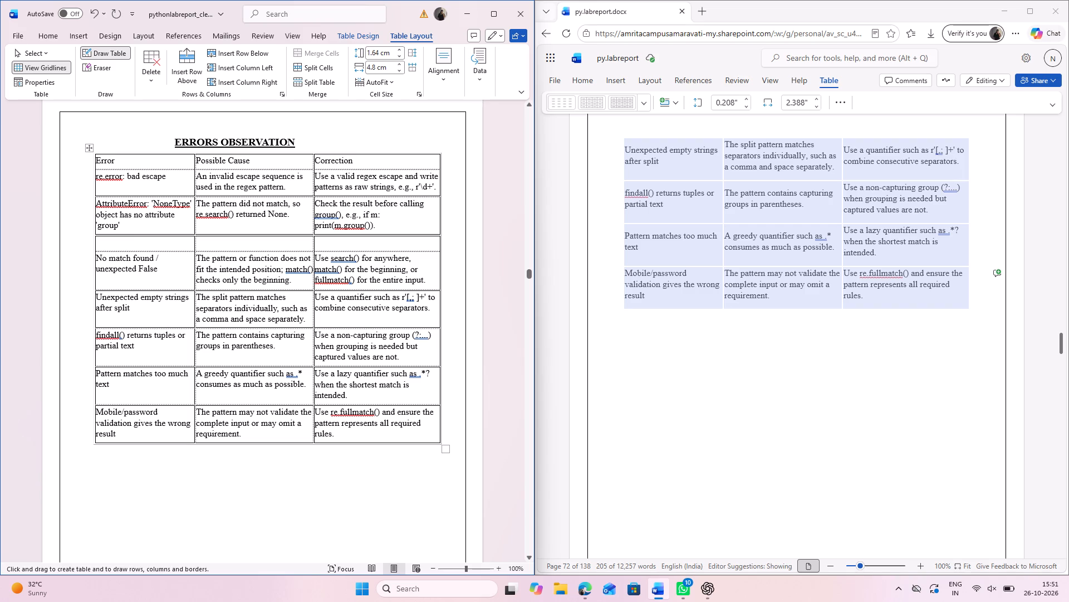
left_click_drag(96, 168, 371, 174)
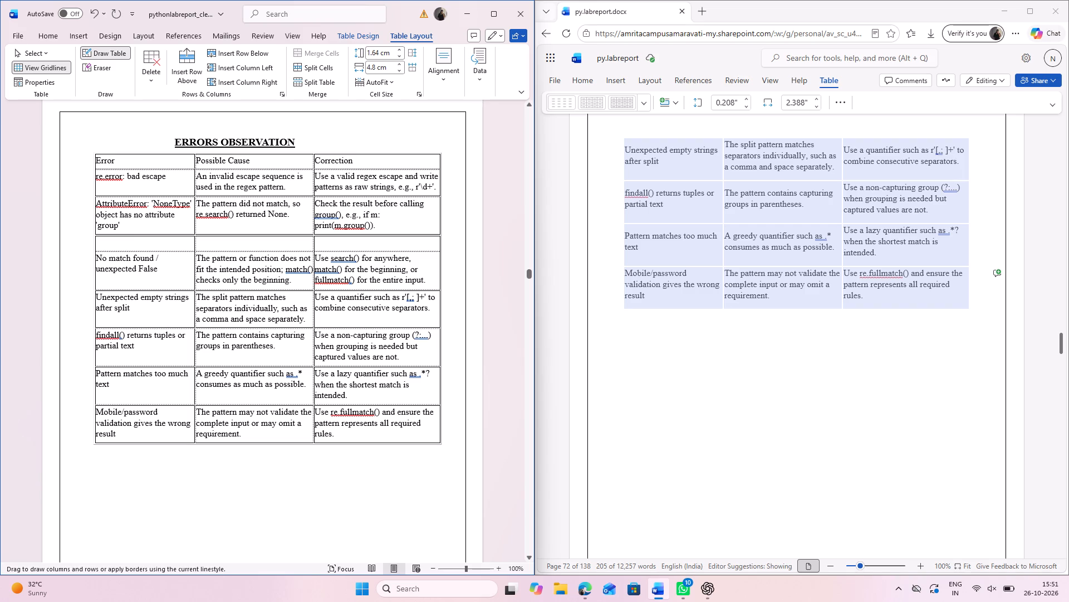
left_click_drag(371, 174, 435, 168)
left_click(428, 134)
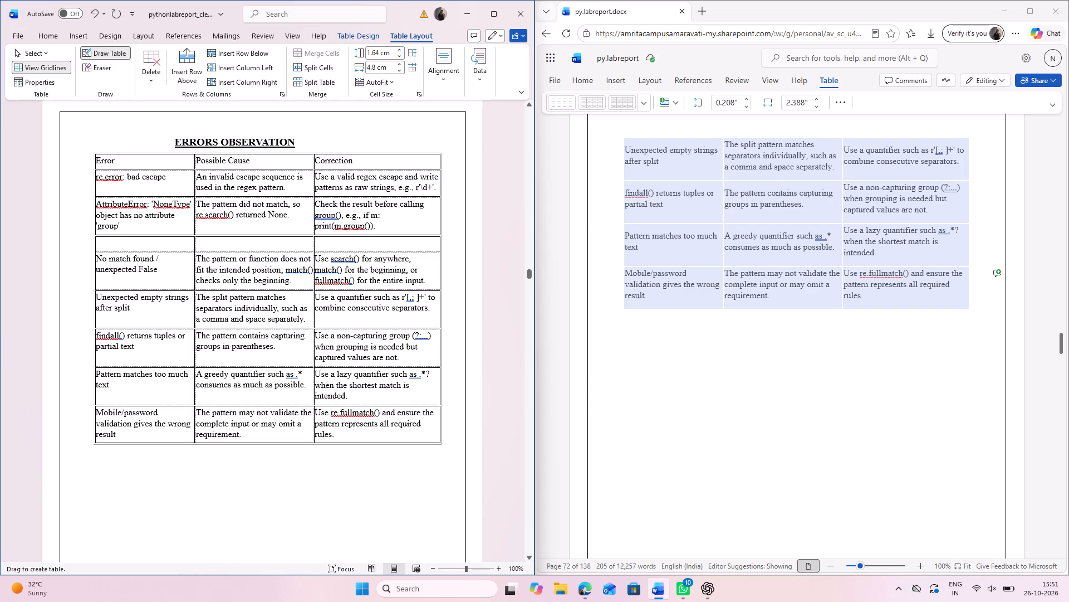
Copy the name and roll number lines from the LAB 6 heading.
scroll(273, 541, "down", 1)
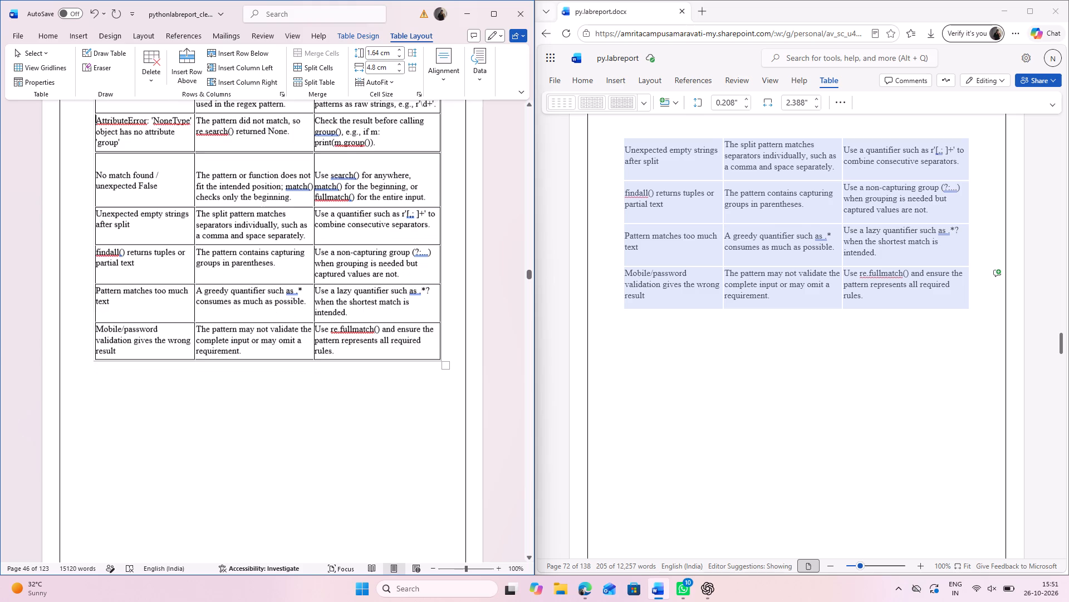
scroll(273, 541, "down", 3)
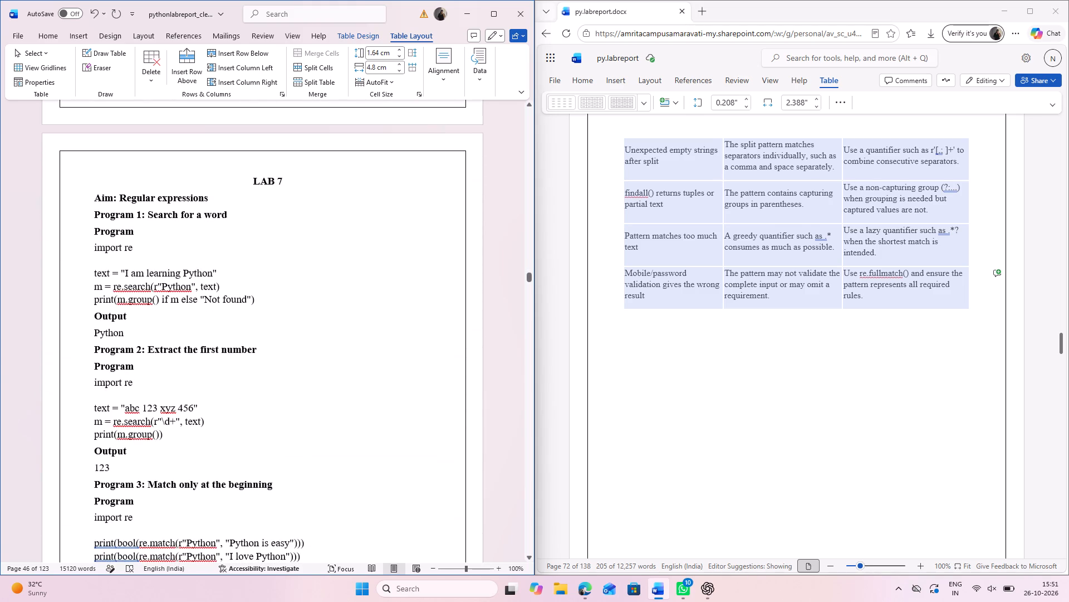
scroll(242, 186, "up", 2)
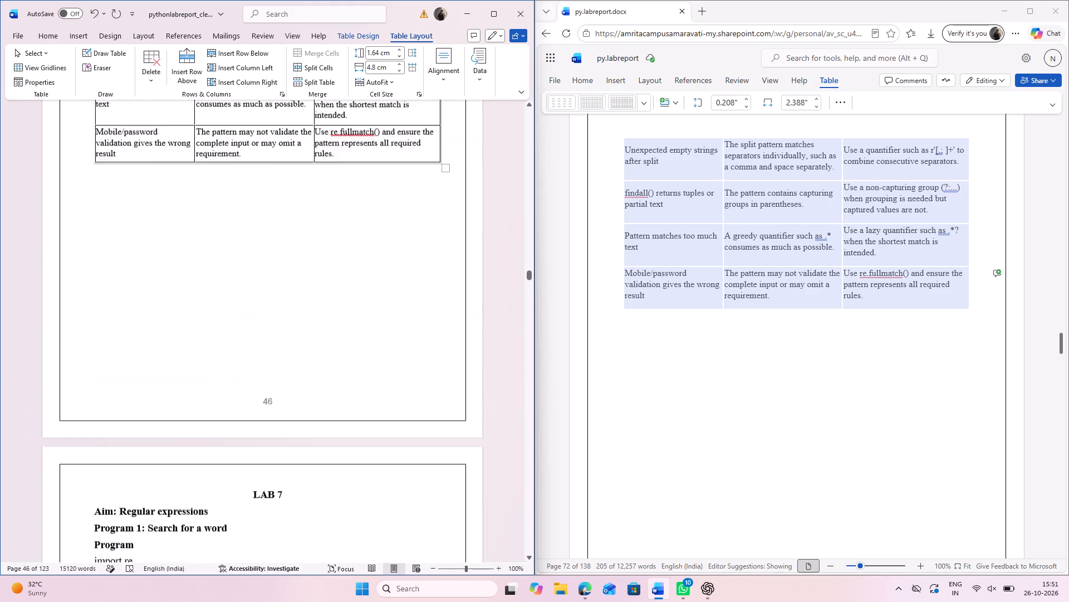
scroll(242, 186, "up", 9)
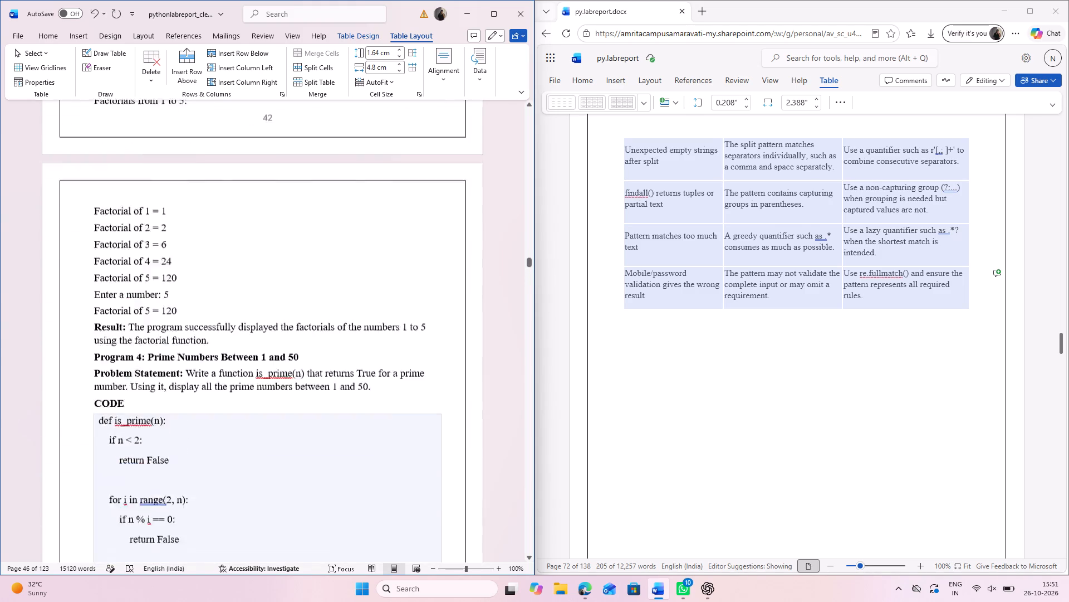
scroll(242, 186, "up", 9)
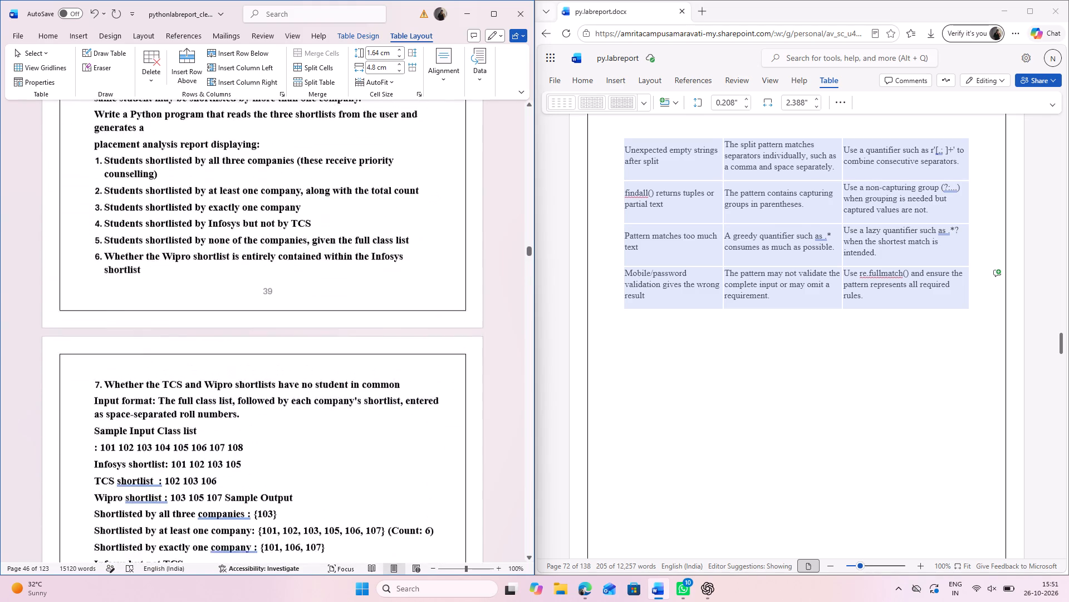
scroll(242, 186, "up", 9)
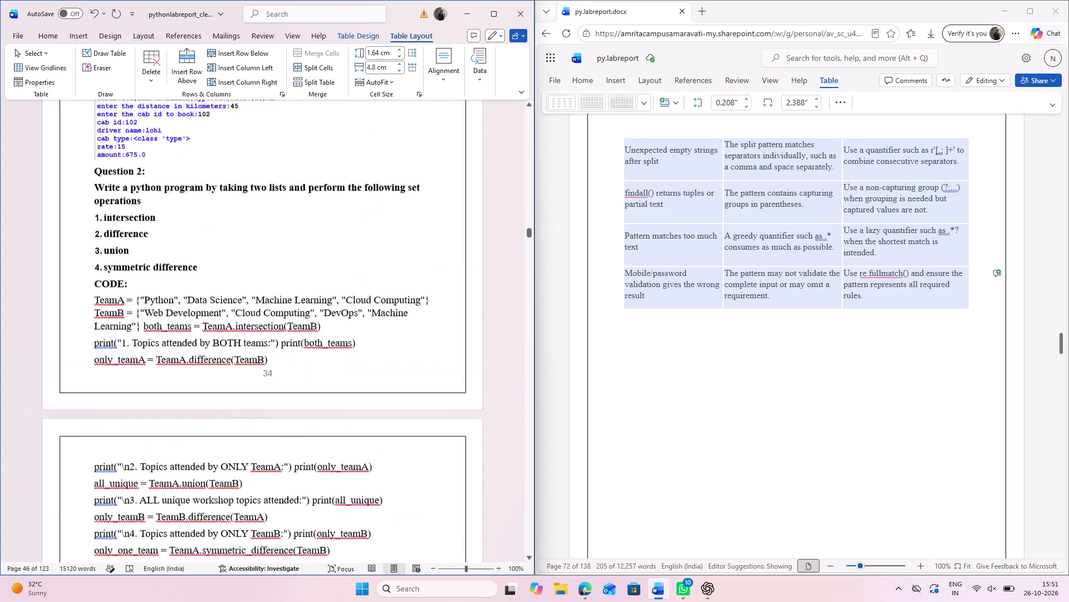
scroll(242, 186, "up", 8)
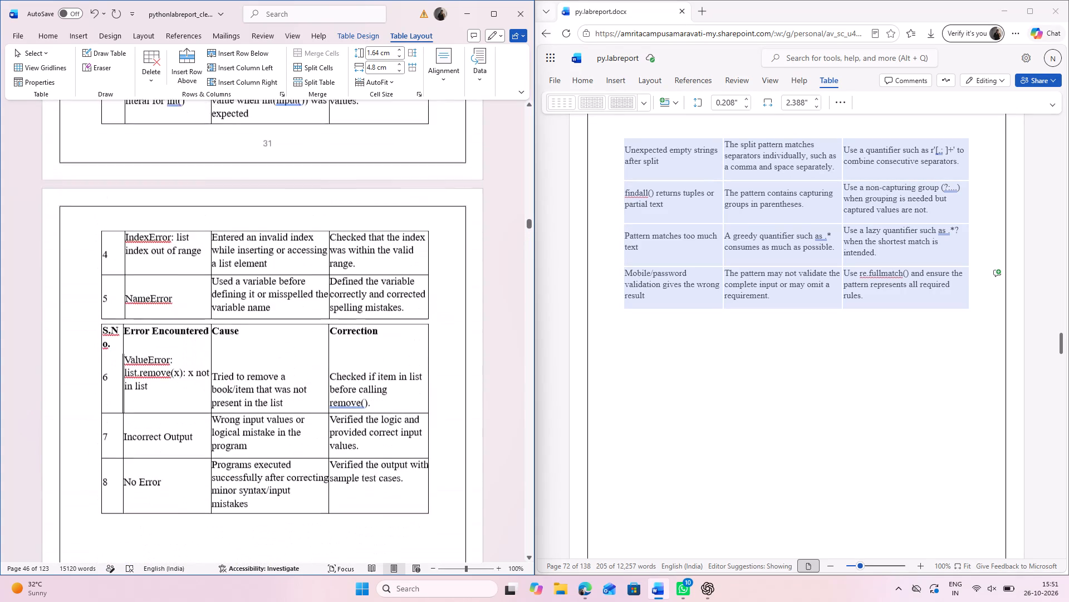
scroll(242, 186, "down", 4)
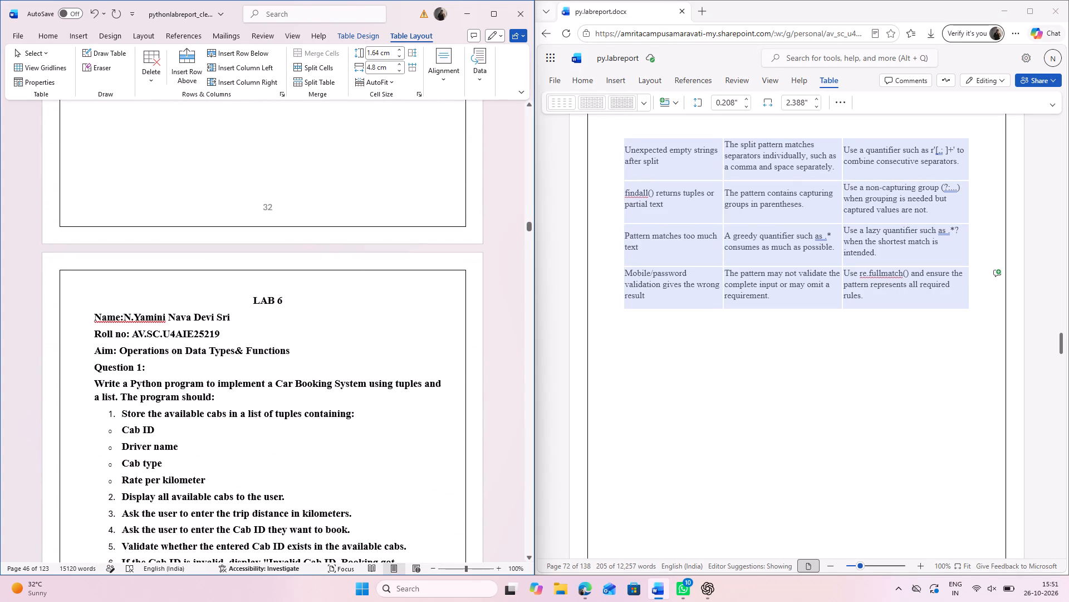
left_click_drag(94, 315, 235, 334)
key("ctrl+c")
left_click(235, 334)
Paste the copied name and roll number lines into the LAB 7 heading, above the line Aim: Regular expressions.
scroll(235, 334, "down", 2)
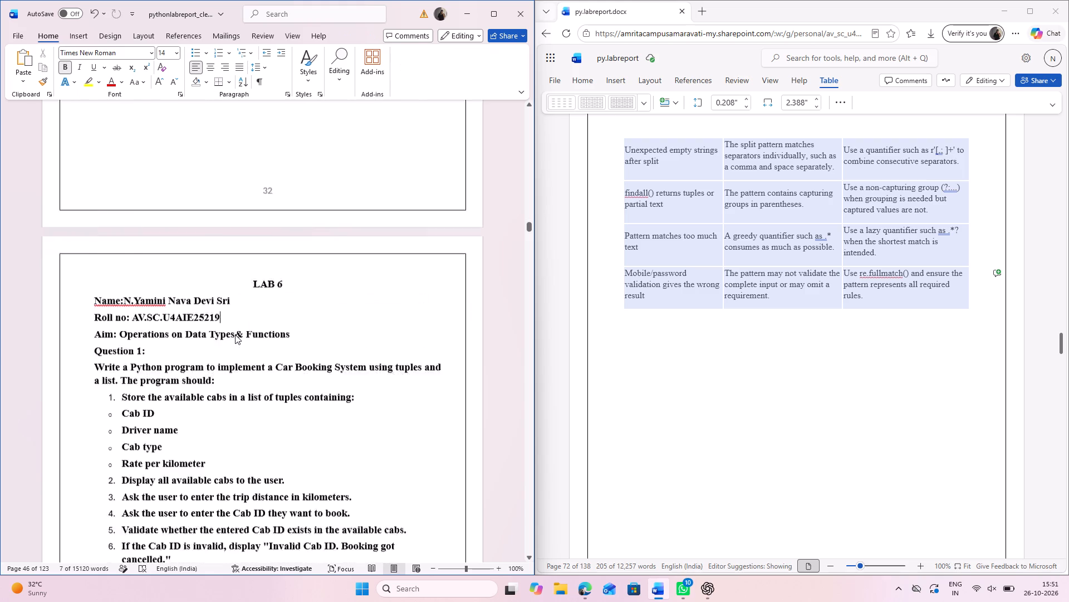
scroll(235, 334, "down", 20)
scroll(235, 334, "down", 4)
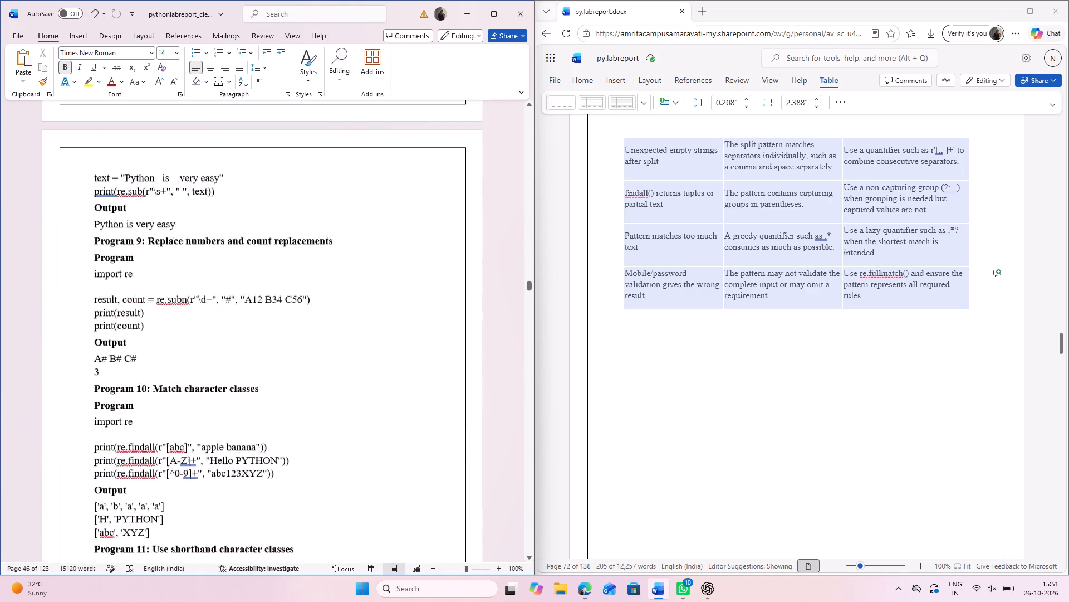
scroll(235, 334, "up", 5)
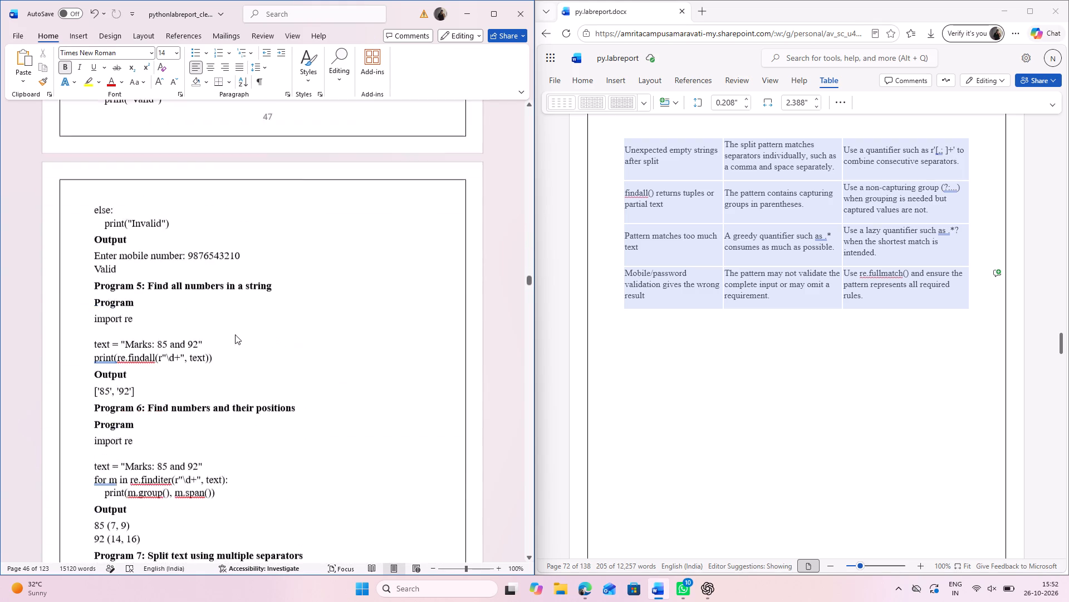
scroll(235, 334, "up", 3)
scroll(235, 334, "down", 1)
scroll(235, 334, "up", 4)
scroll(235, 334, "down", 1)
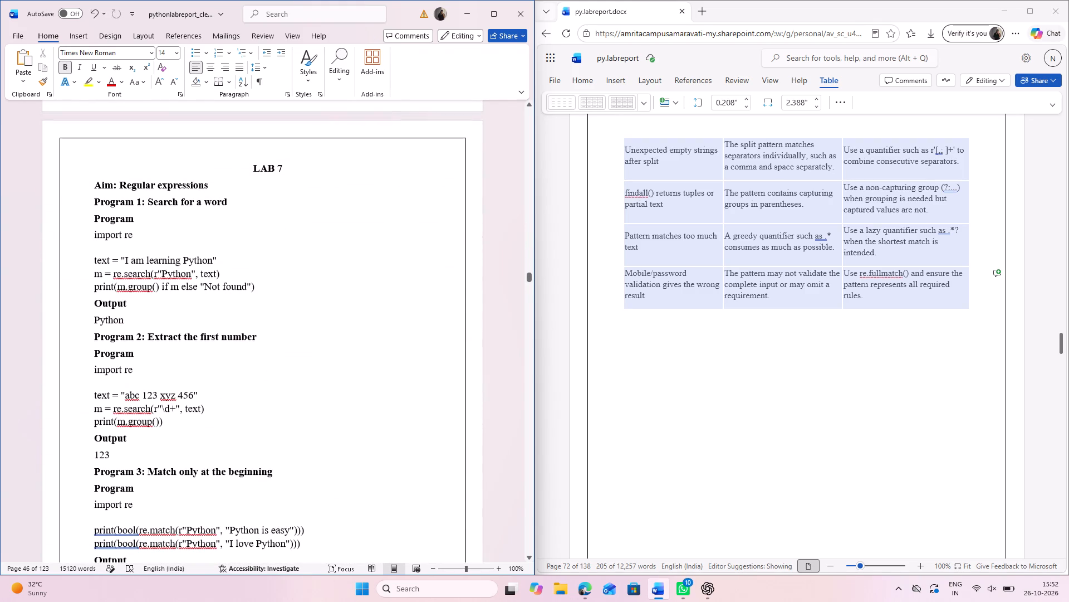
left_click(90, 186)
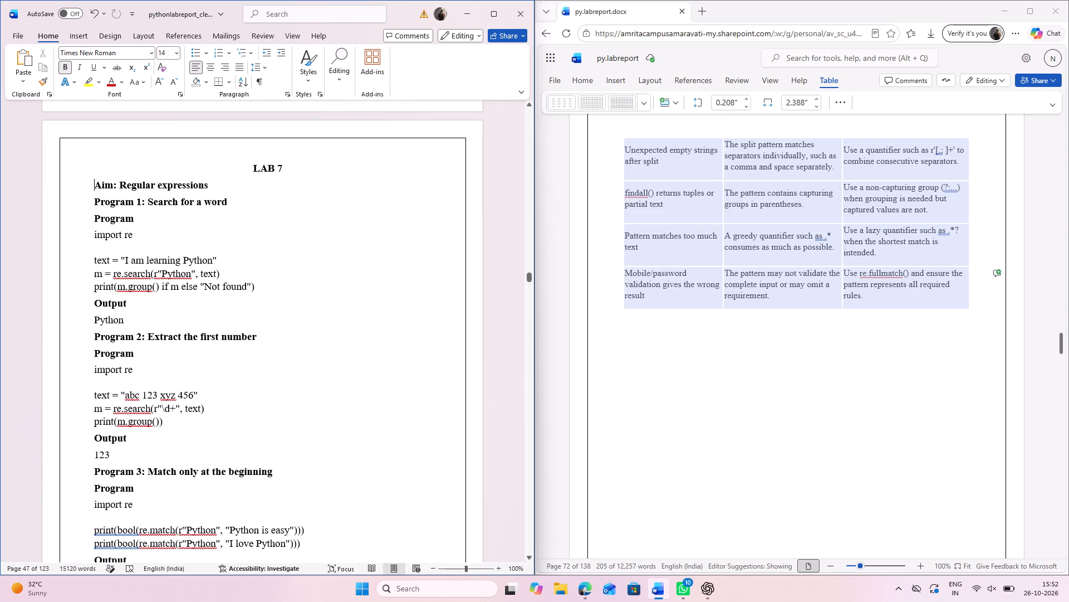
key("ctrl+v")
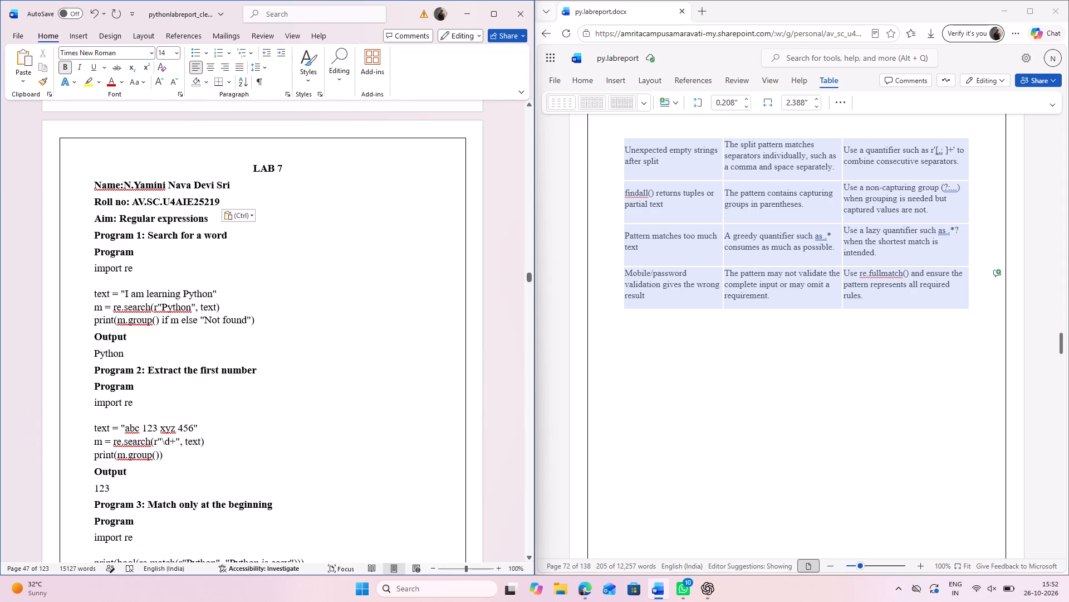
Review LAB 7's regular expression programs and the errors observation table at the end of the lab.
scroll(273, 428, "down", 7)
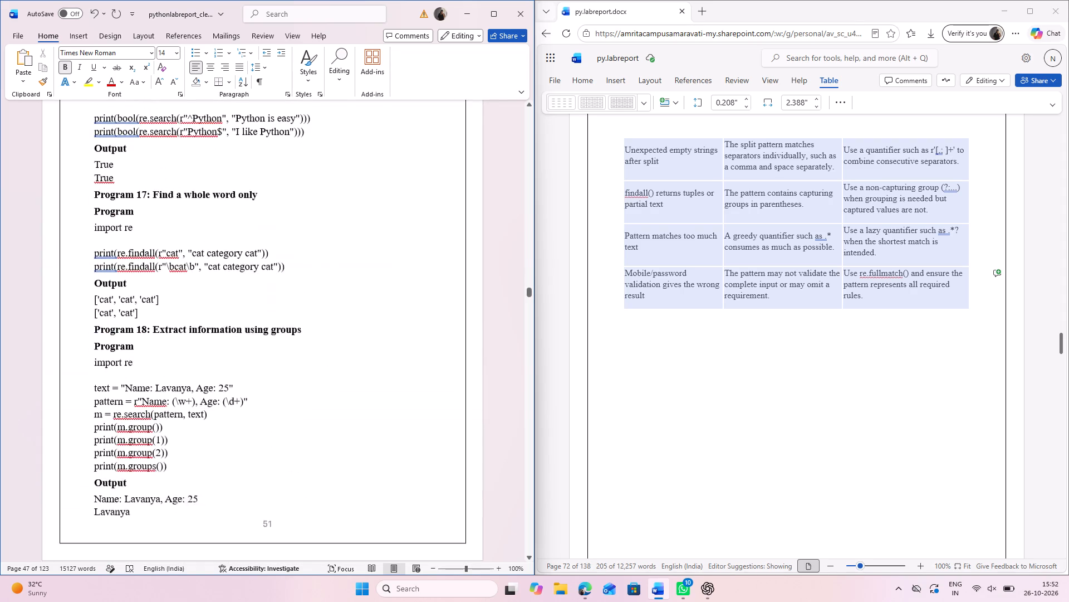
scroll(273, 428, "down", 8)
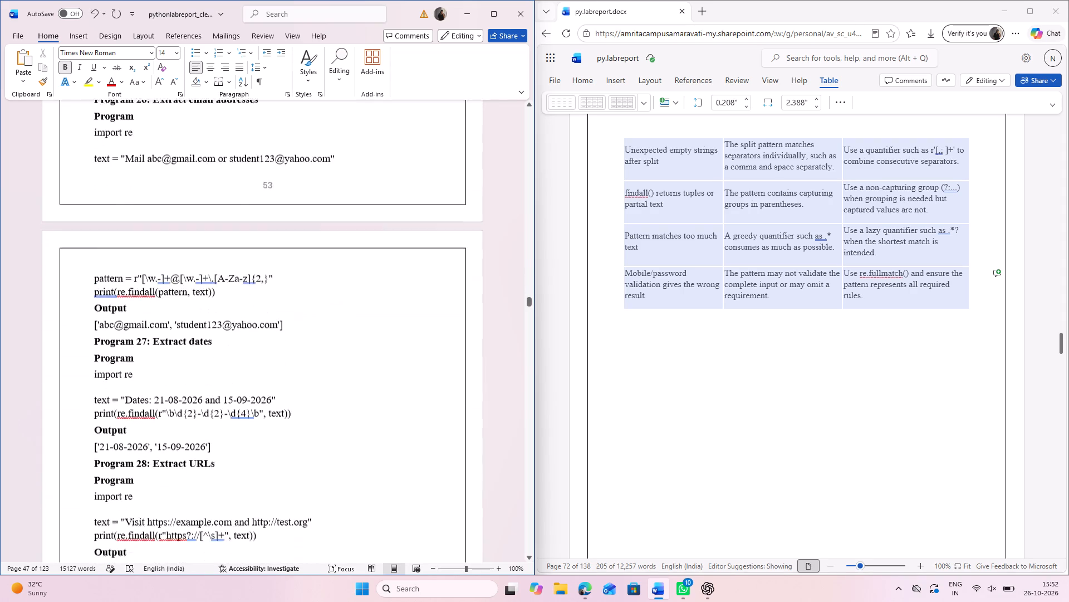
scroll(273, 428, "down", 5)
scroll(273, 428, "up", 1)
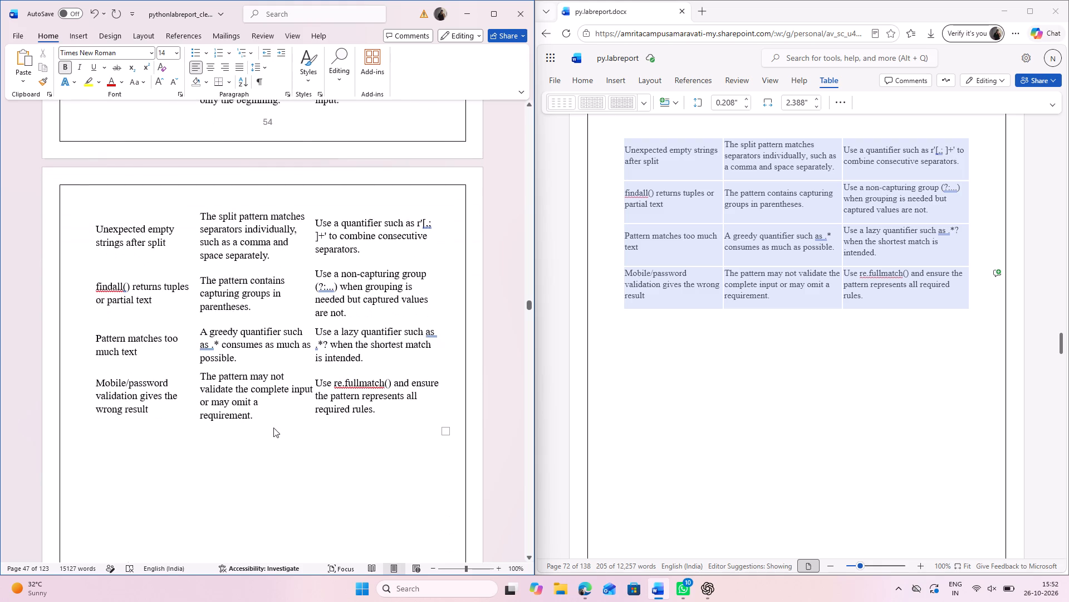
scroll(273, 428, "up", 4)
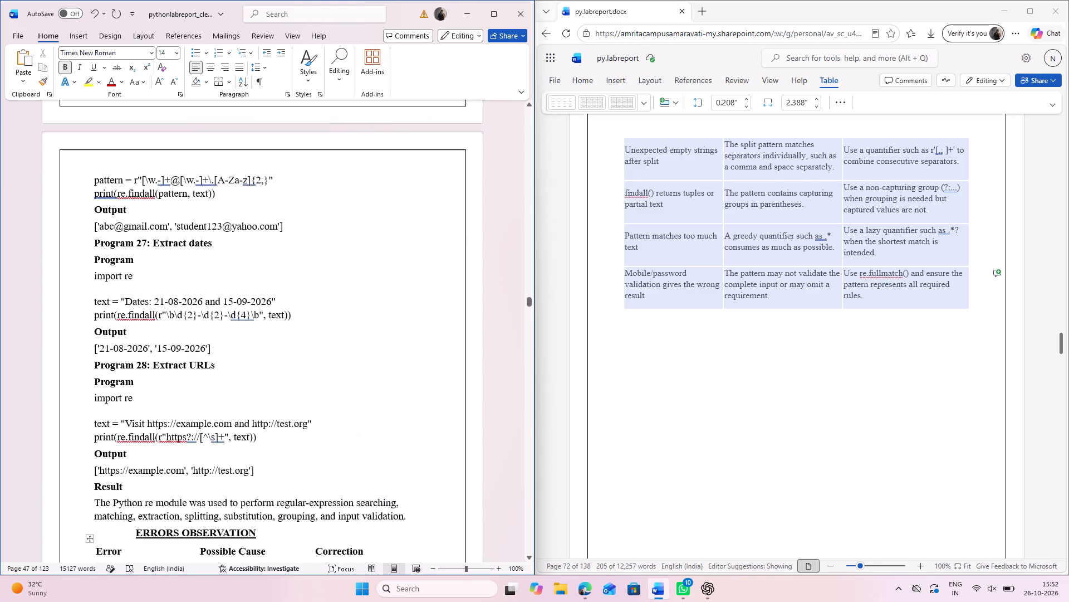
scroll(273, 428, "up", 8)
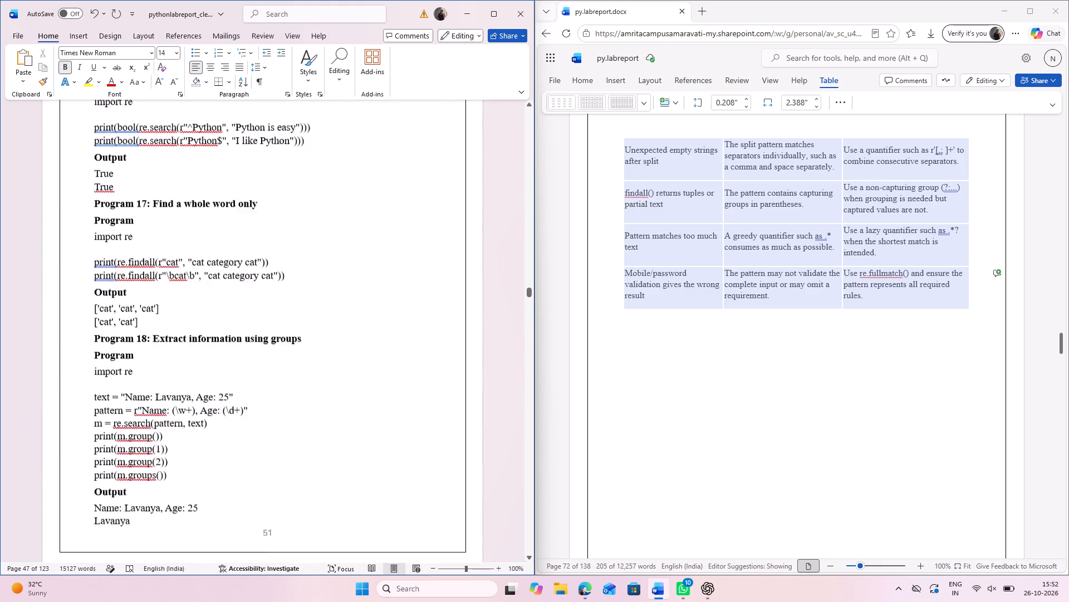
scroll(273, 428, "up", 8)
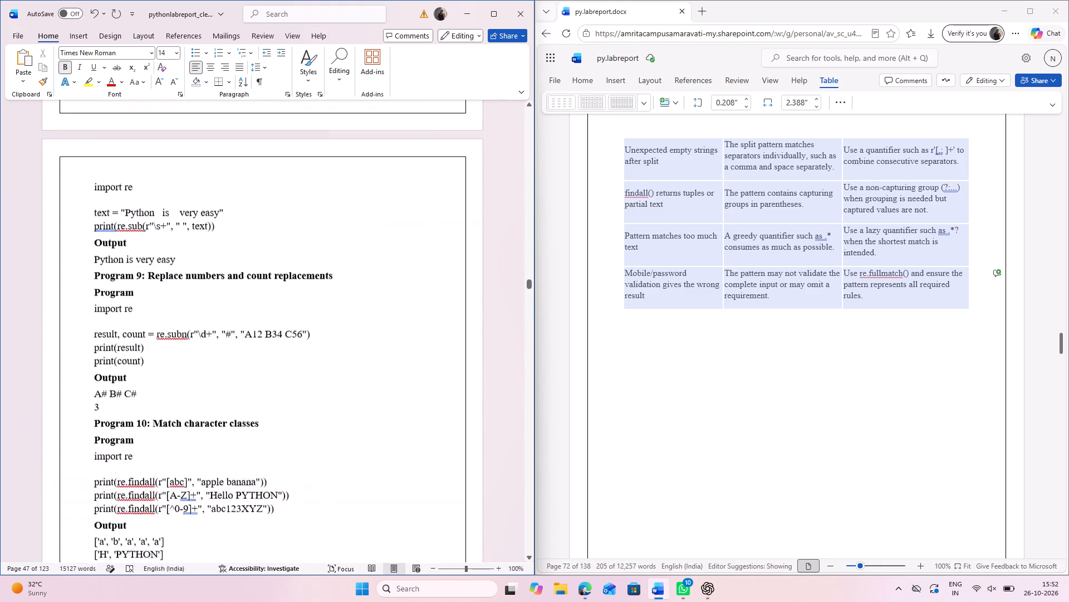
Look back through LAB 6 from its errors observation table, past its programs, to the LAB 6 heading.
scroll(273, 428, "up", 8)
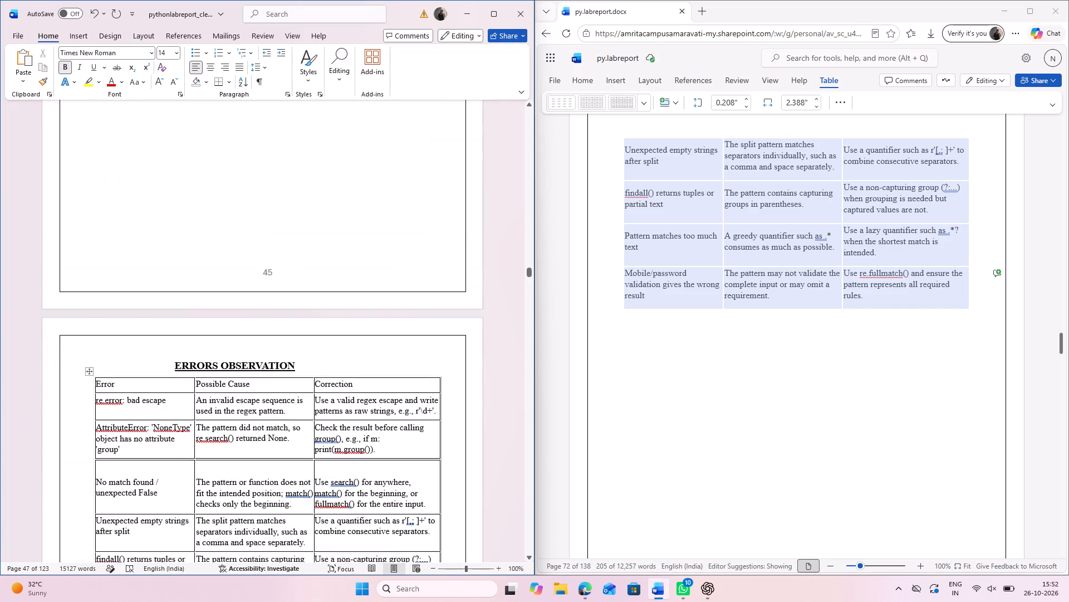
scroll(297, 601, "up", 3)
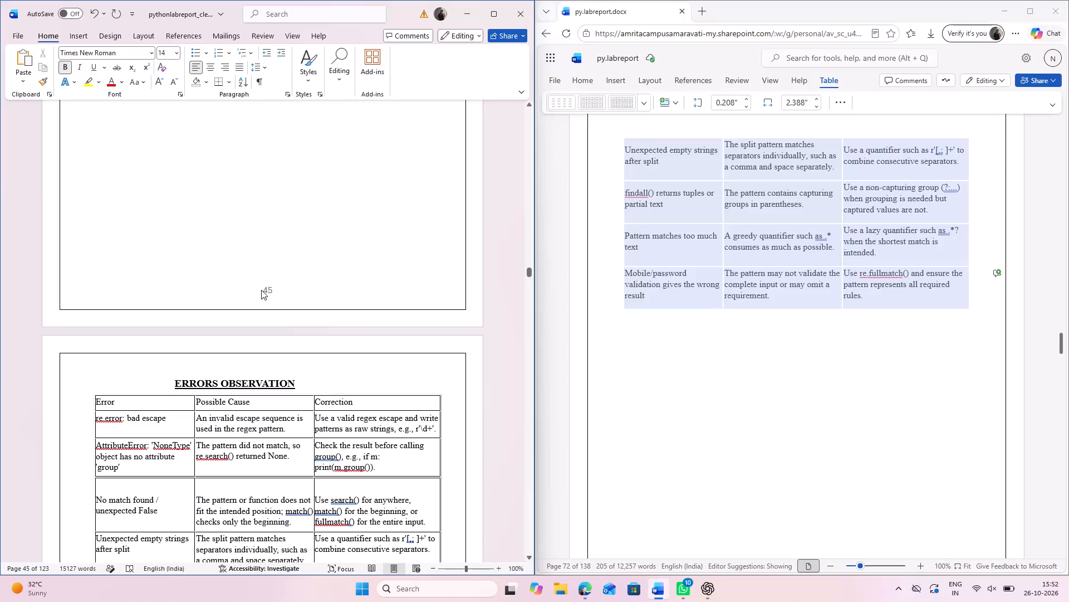
scroll(277, 209, "up", 5)
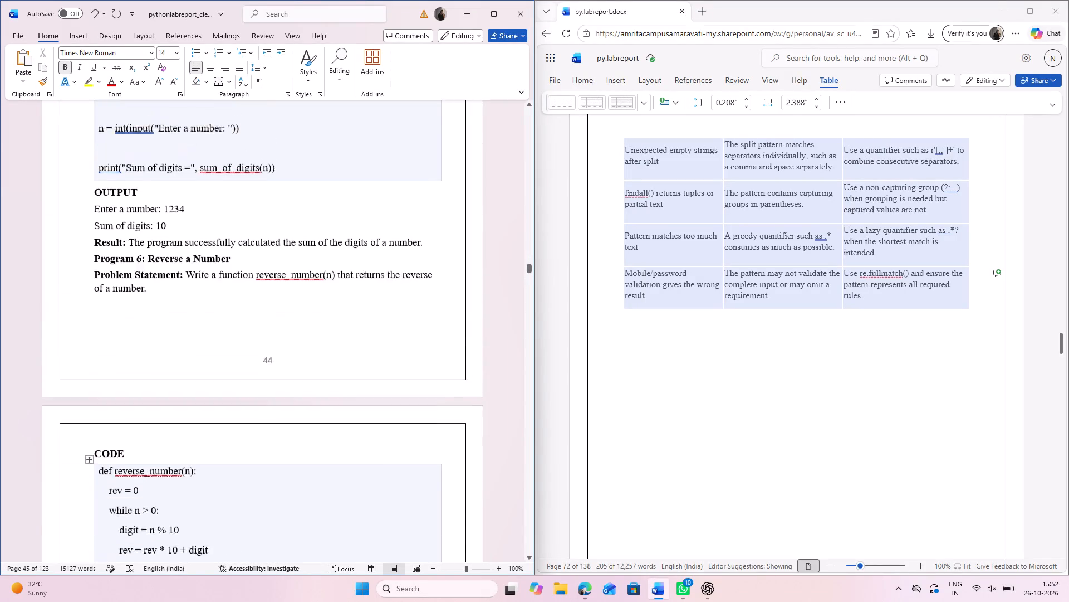
scroll(277, 209, "up", 5)
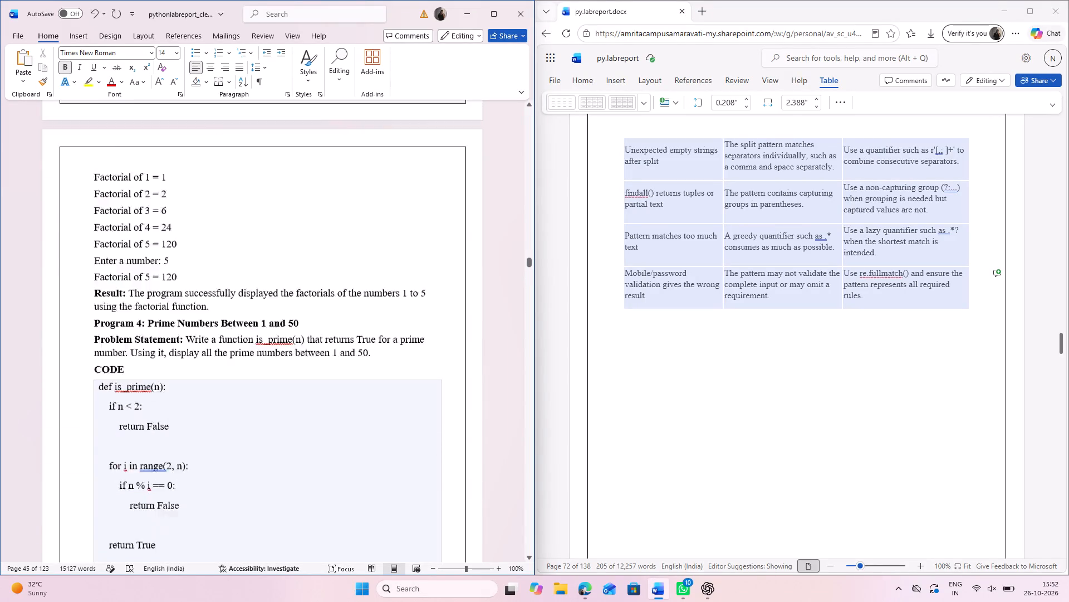
scroll(277, 209, "up", 8)
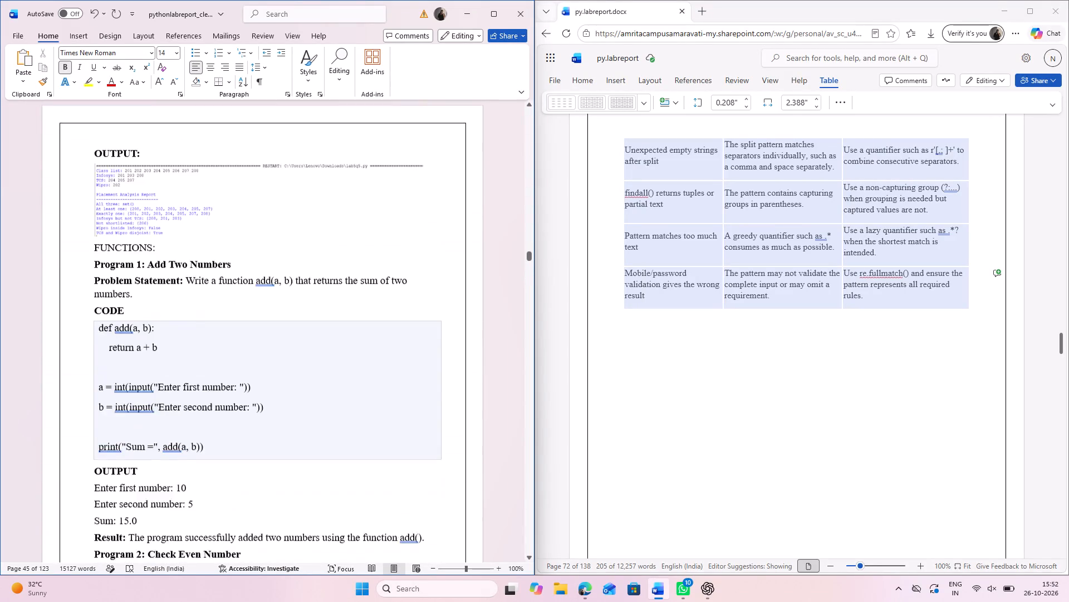
scroll(277, 209, "up", 7)
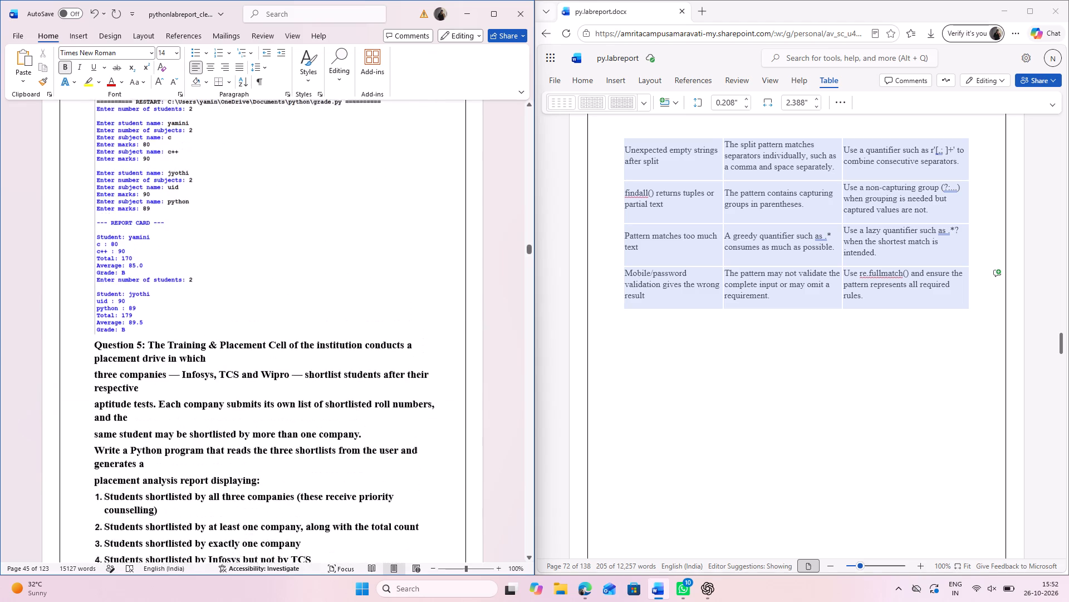
scroll(277, 209, "up", 4)
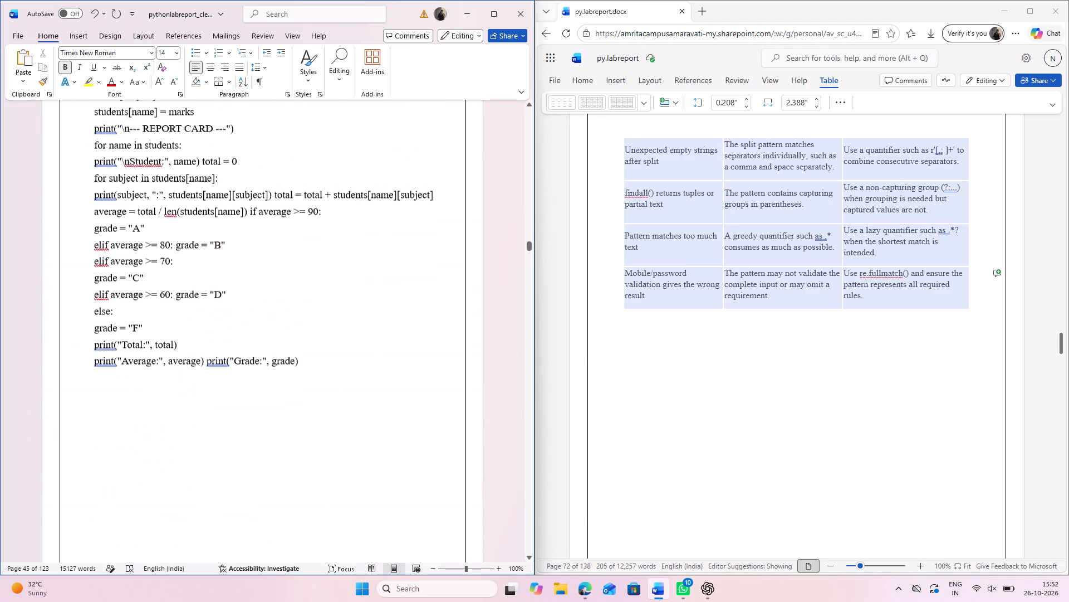
scroll(277, 209, "up", 5)
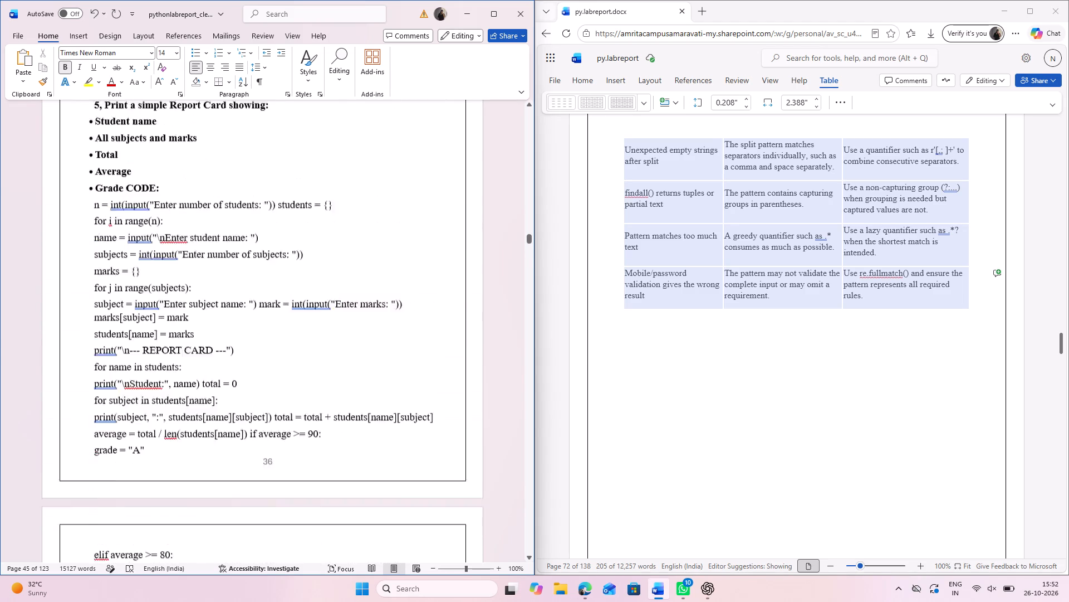
scroll(277, 209, "up", 8)
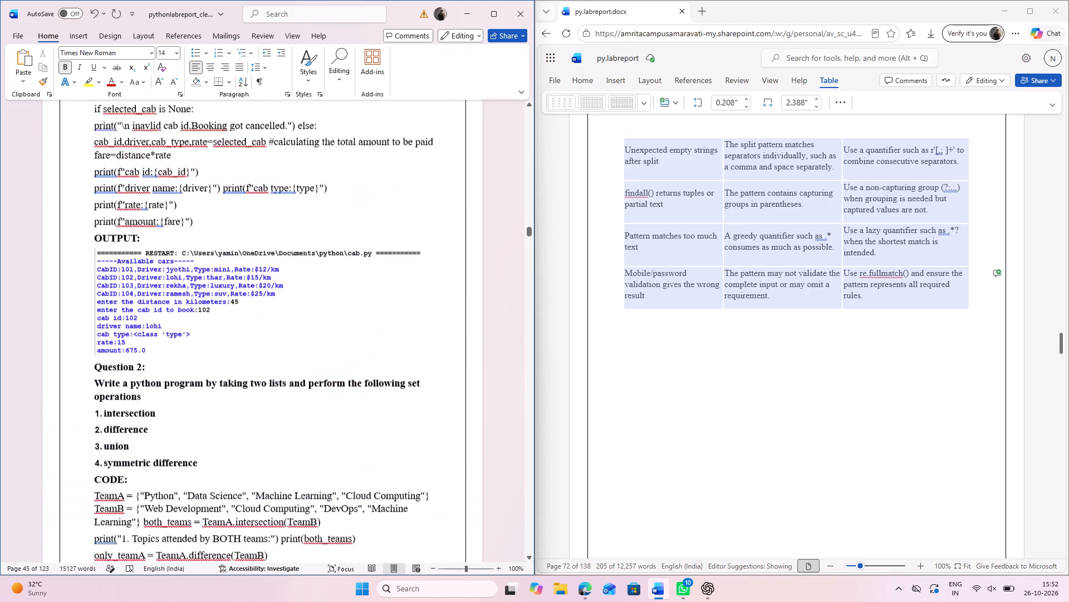
scroll(277, 209, "up", 5)
scroll(277, 209, "down", 1)
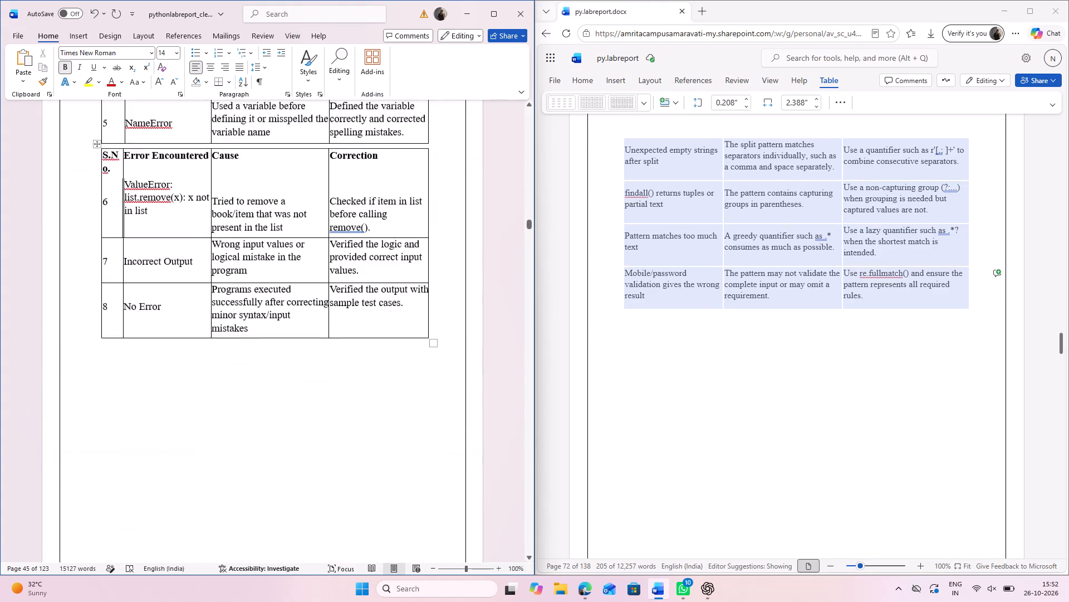
scroll(277, 209, "down", 2)
In py.labreport, copy the LAB 6 errors observation table with columns Question No., Error Occurred and Error Correction, located just before LAB 7.
left_click(663, 196)
scroll(663, 196, "up", 1)
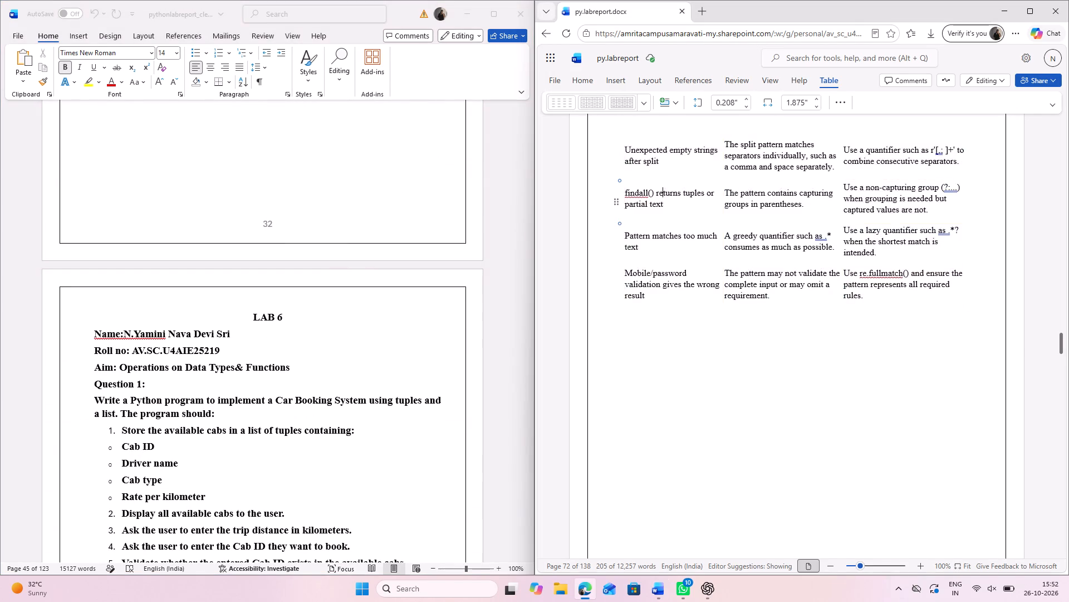
scroll(663, 196, "up", 7)
scroll(663, 196, "down", 11)
scroll(663, 196, "up", 6)
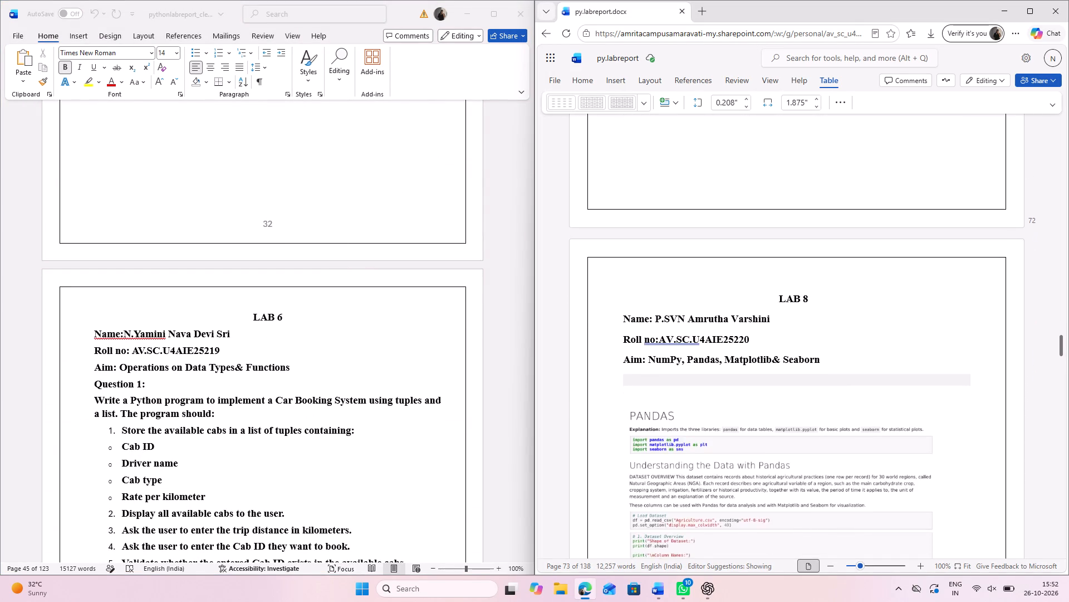
scroll(663, 196, "up", 8)
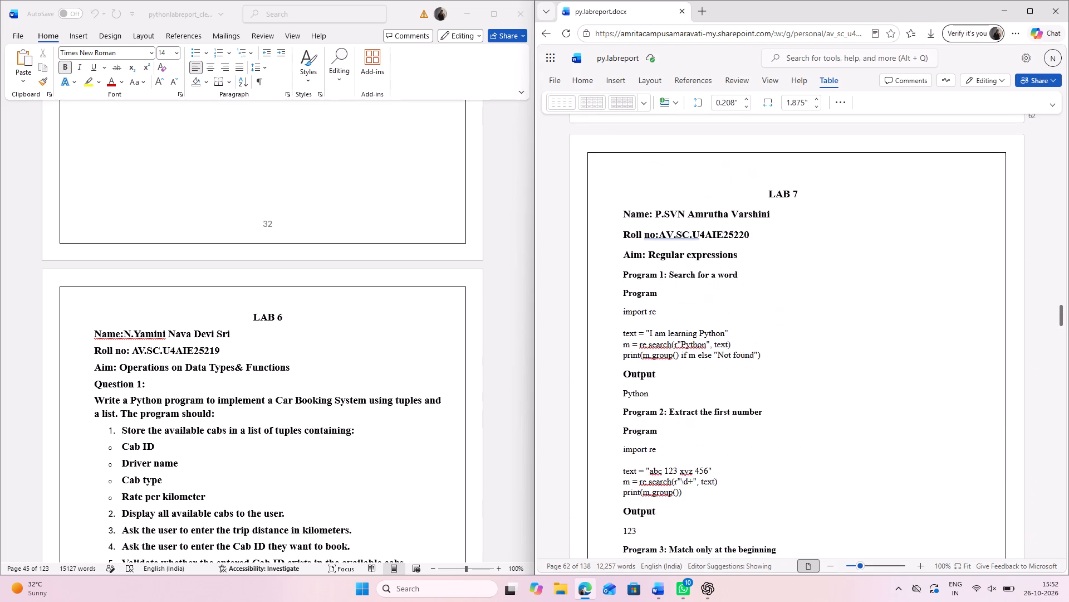
scroll(663, 196, "up", 5)
scroll(663, 196, "down", 2)
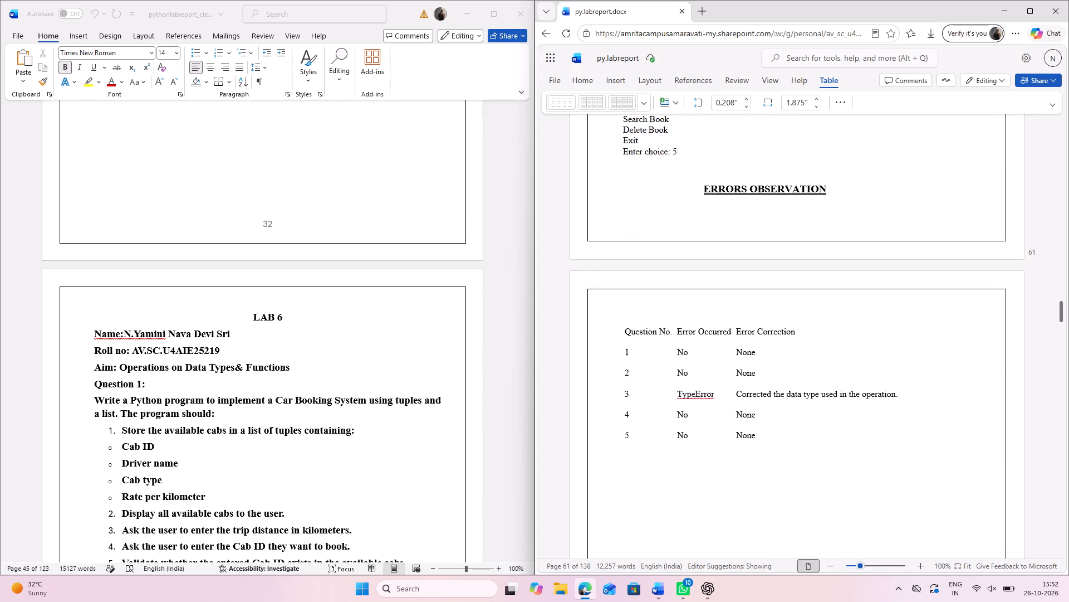
scroll(663, 196, "down", 1)
left_click(625, 288)
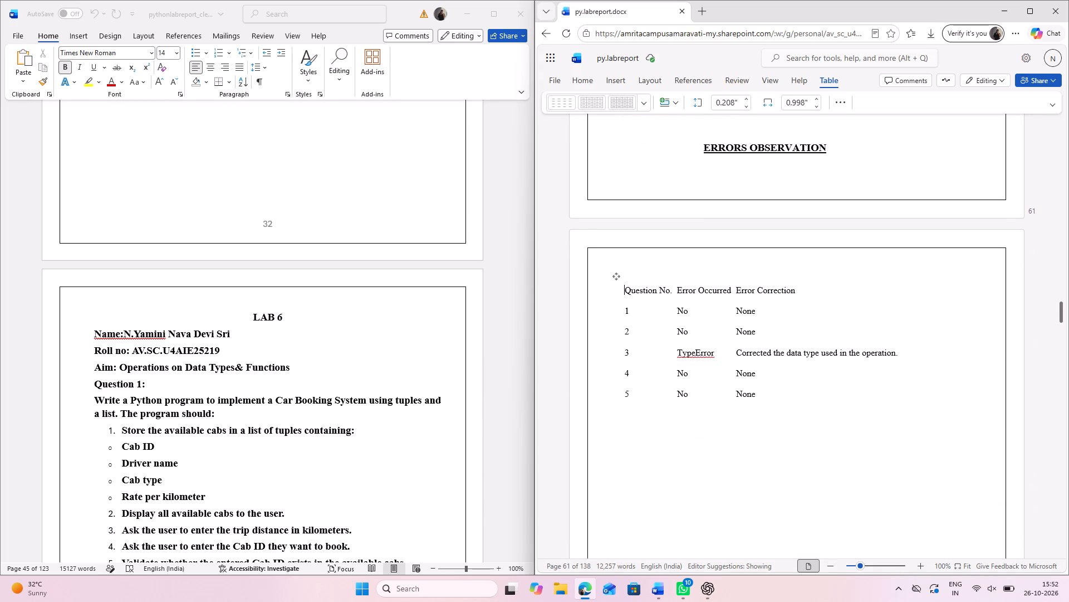
left_click(626, 289)
left_click_drag(626, 289, 776, 411)
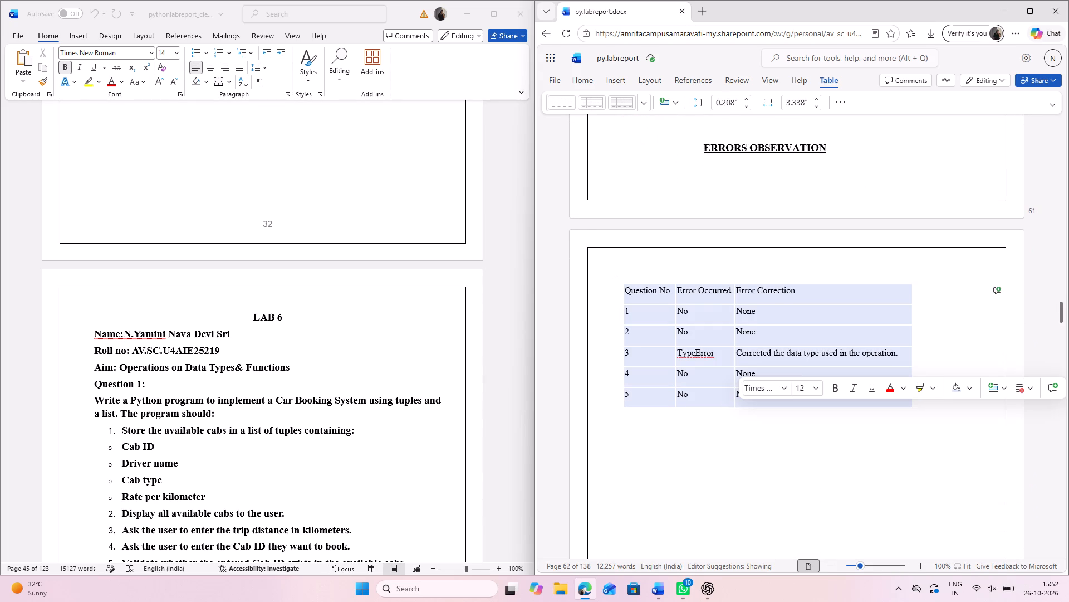
key("ctrl+c")
In pythonlabreport_cleaned, delete the regular expression errors table under LAB 6's ERRORS OBSERVATION heading.
left_click(194, 383)
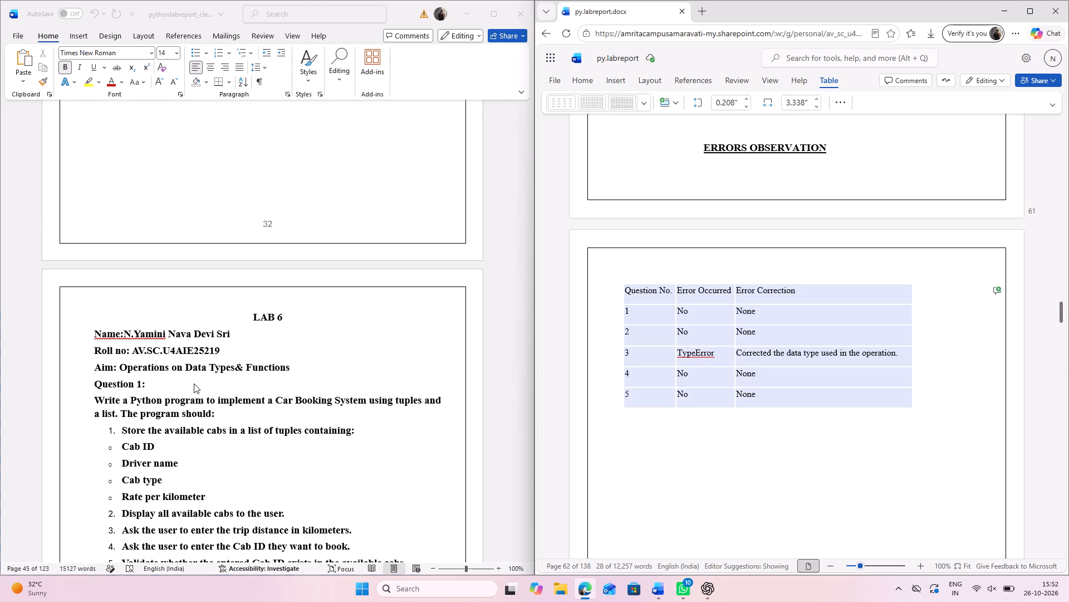
scroll(194, 383, "down", 18)
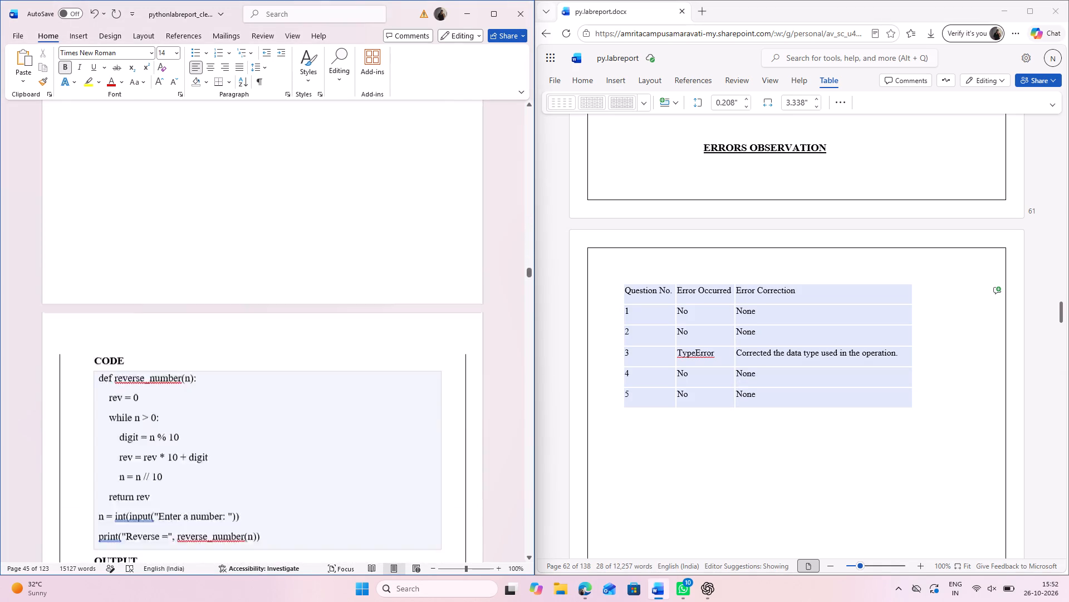
scroll(194, 383, "up", 1)
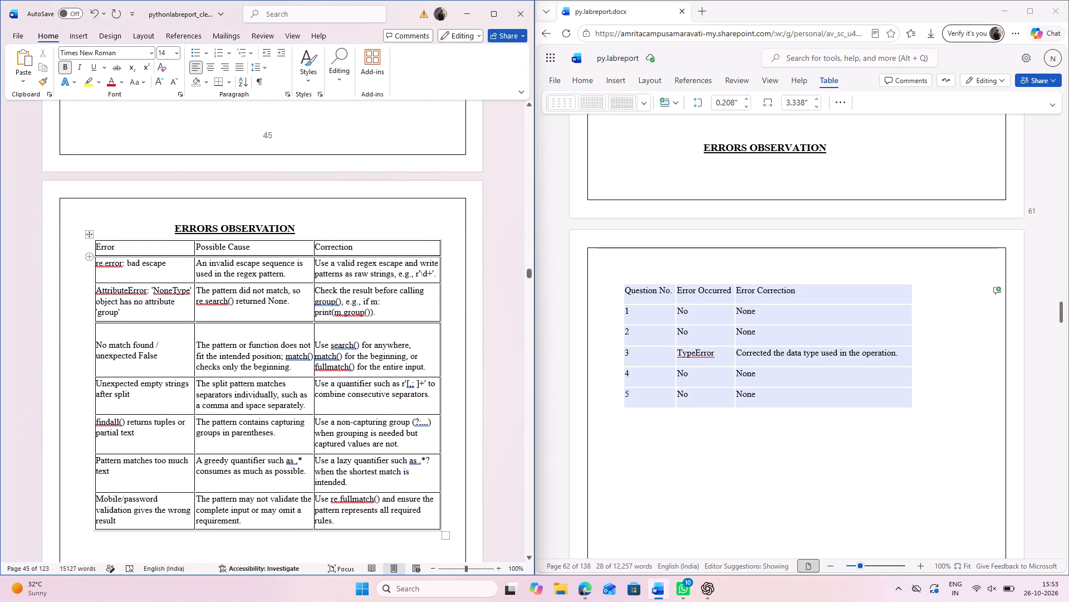
left_click(92, 244)
left_click_drag(92, 244, 328, 544)
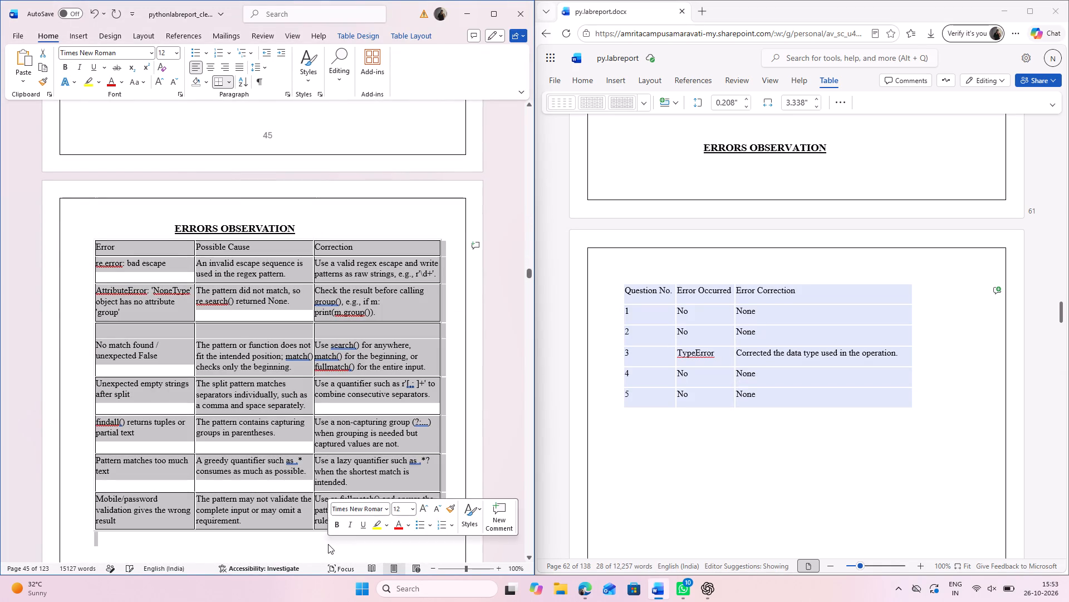
key("BackSpace")
Paste the copied Question No. errors table on a new line below LAB 6's ERRORS OBSERVATION heading.
scroll(306, 346, "up", 1)
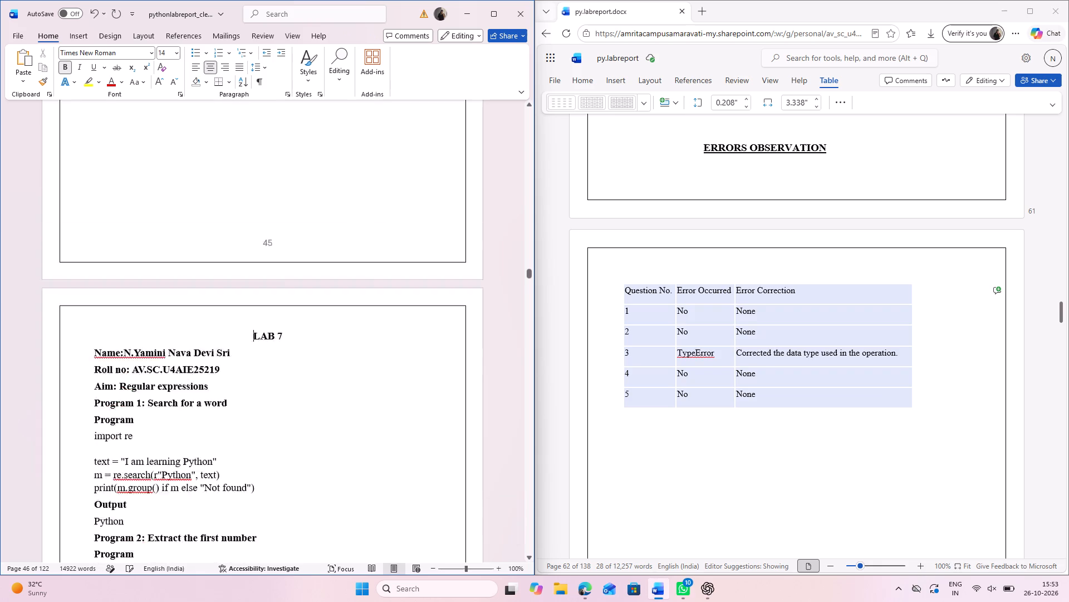
scroll(306, 346, "up", 2)
left_click(154, 264)
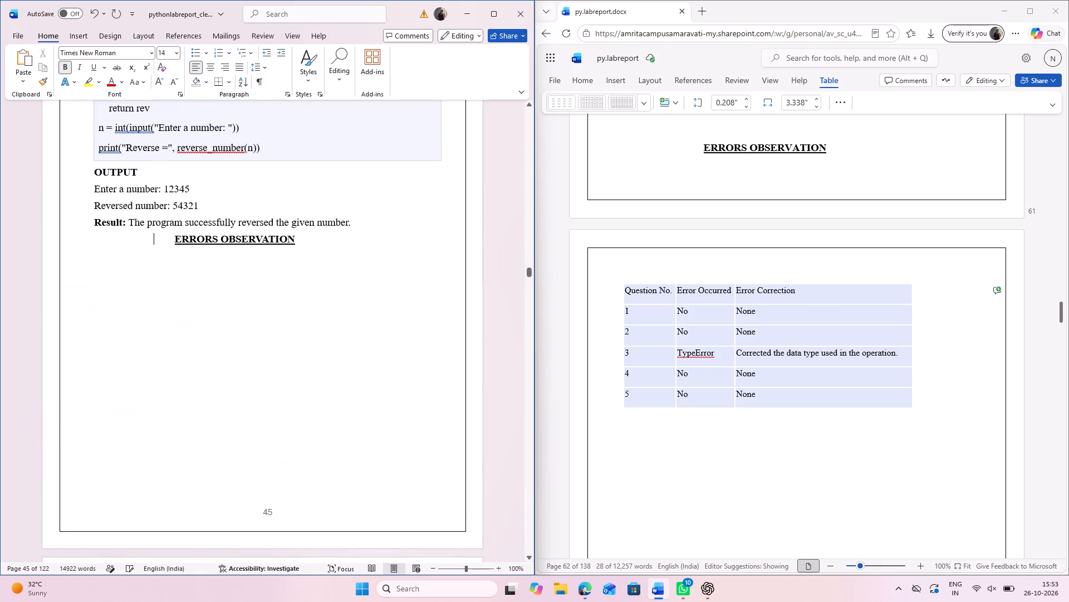
left_click(301, 241)
key("Return")
key("ctrl+v")
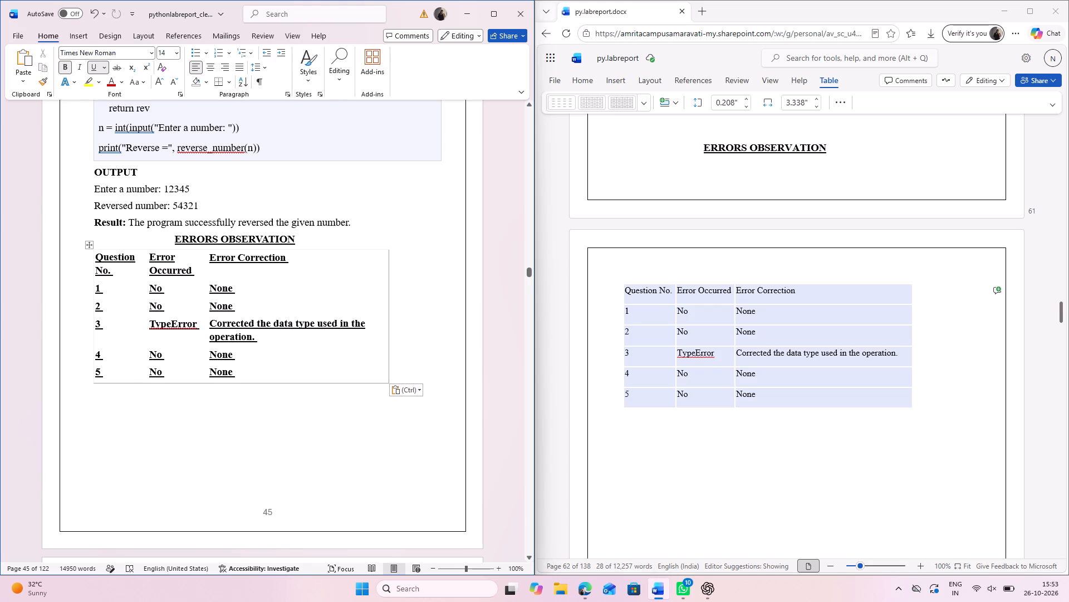
Remove the underline and bold from the pasted LAB 6 errors table's text and apply all borders to it.
left_click_drag(94, 250, 379, 358)
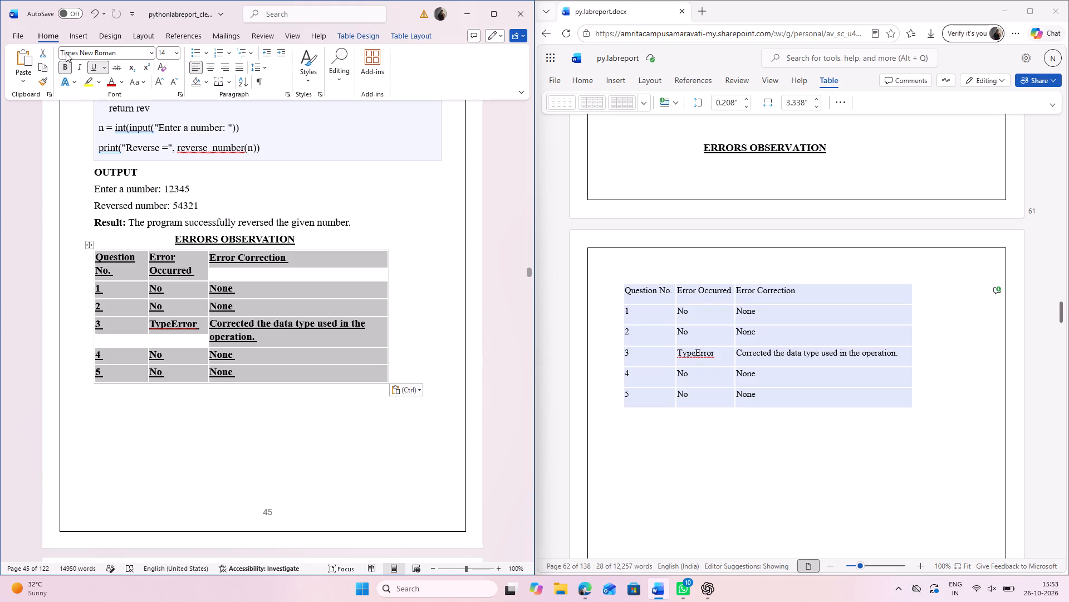
left_click(91, 66)
left_click(68, 68)
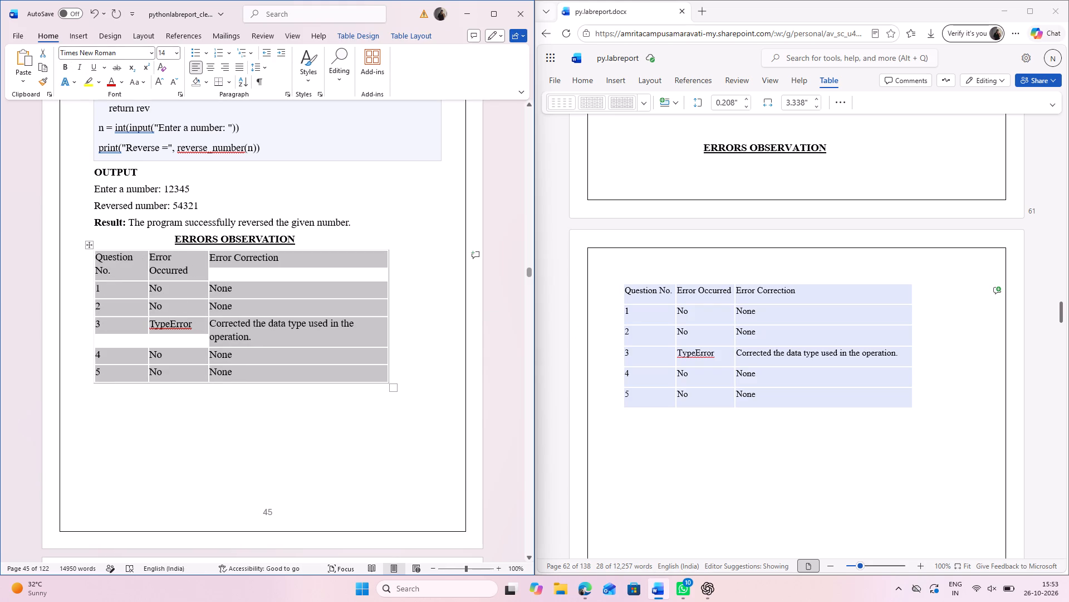
left_click(228, 84)
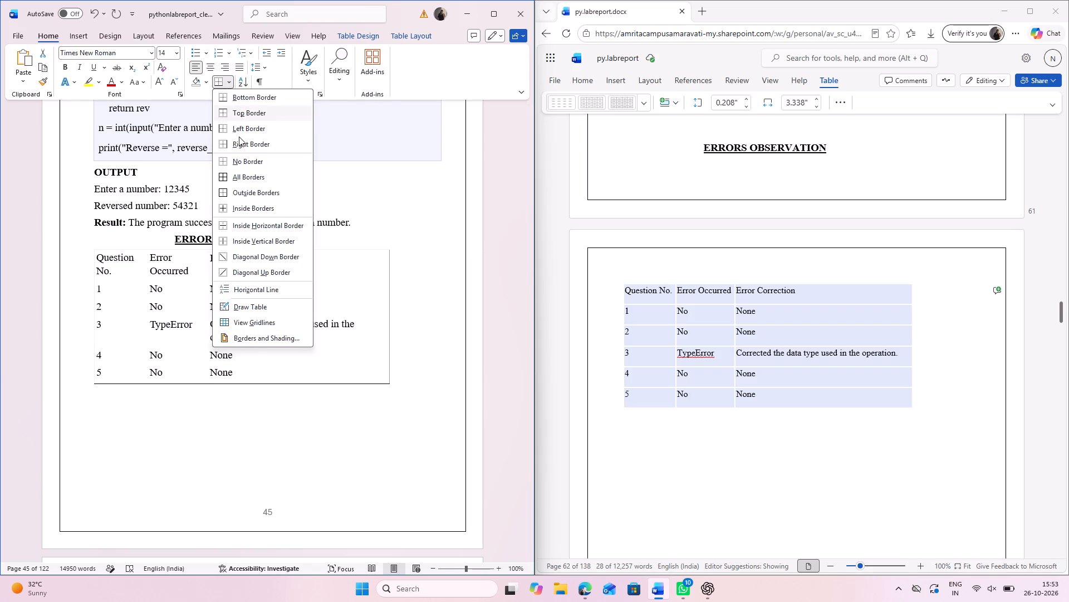
left_click(241, 177)
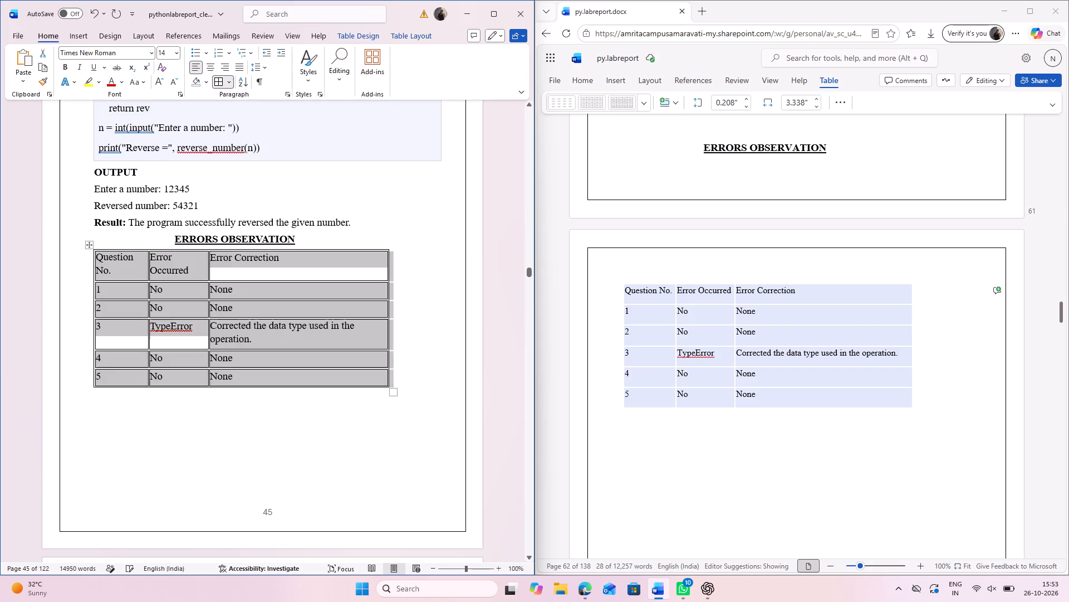
left_click(241, 462)
Copy the name and roll number lines from the LAB 7 heading.
scroll(241, 462, "down", 2)
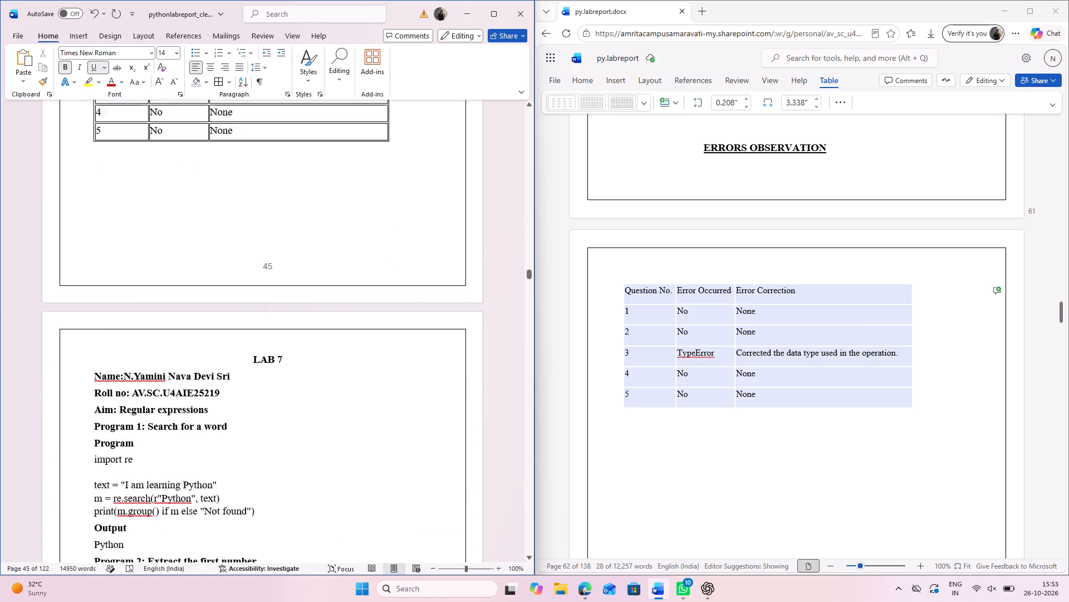
scroll(241, 462, "down", 1)
scroll(237, 358, "down", 7)
scroll(237, 358, "up", 1)
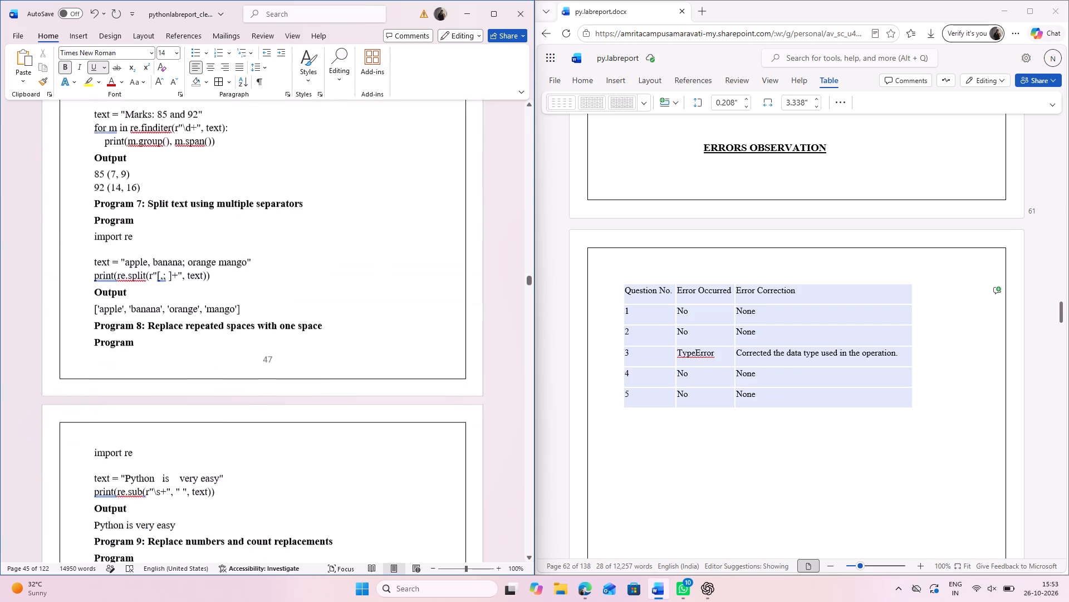
scroll(237, 358, "up", 5)
scroll(137, 174, "up", 1)
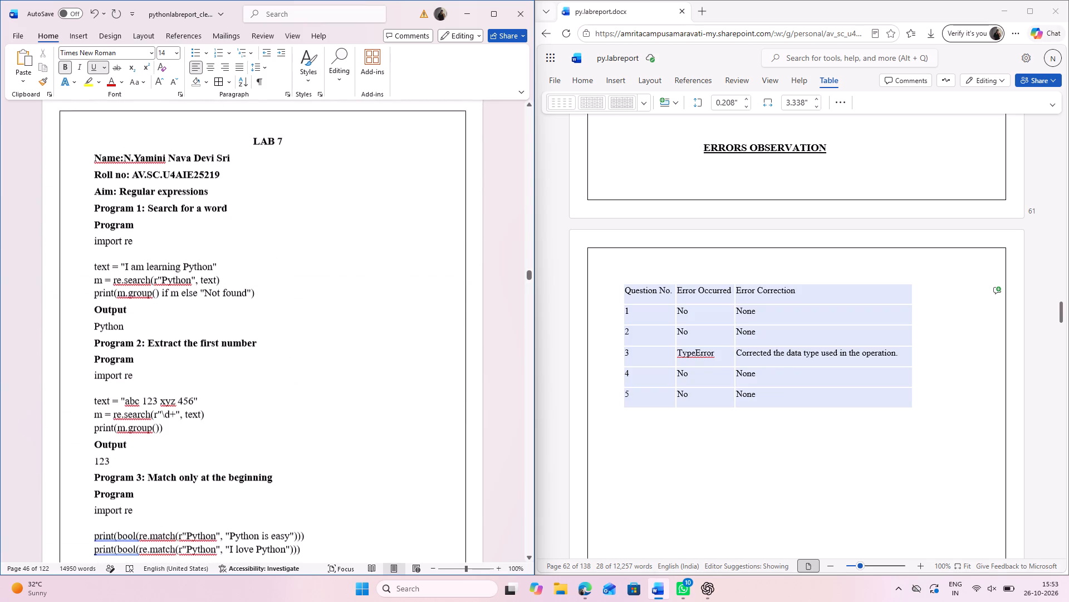
left_click_drag(93, 158, 209, 185)
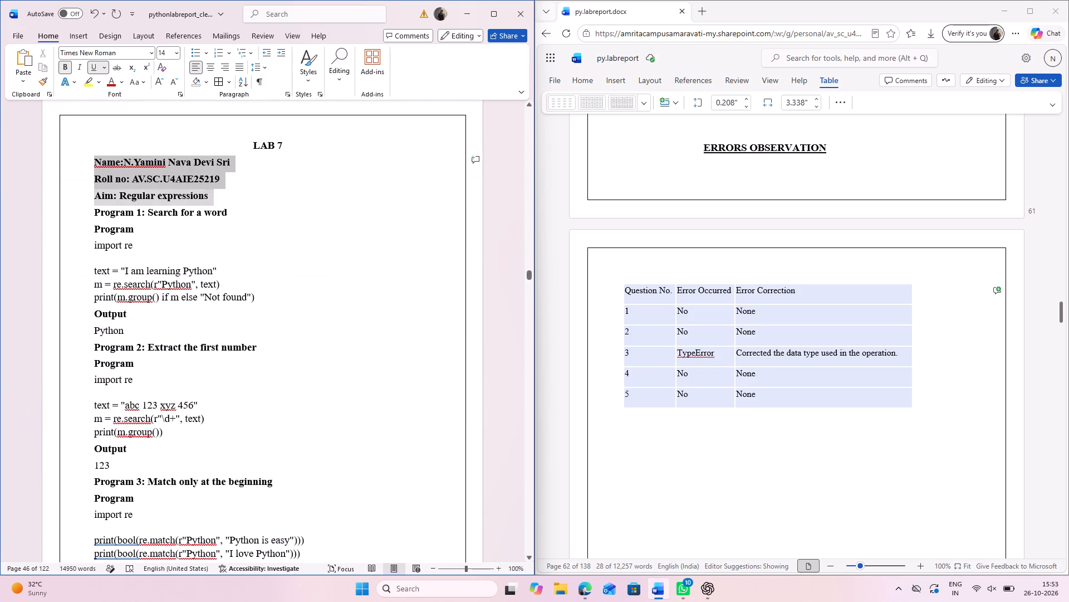
left_click_drag(209, 185, 219, 180)
key("ctrl+c")
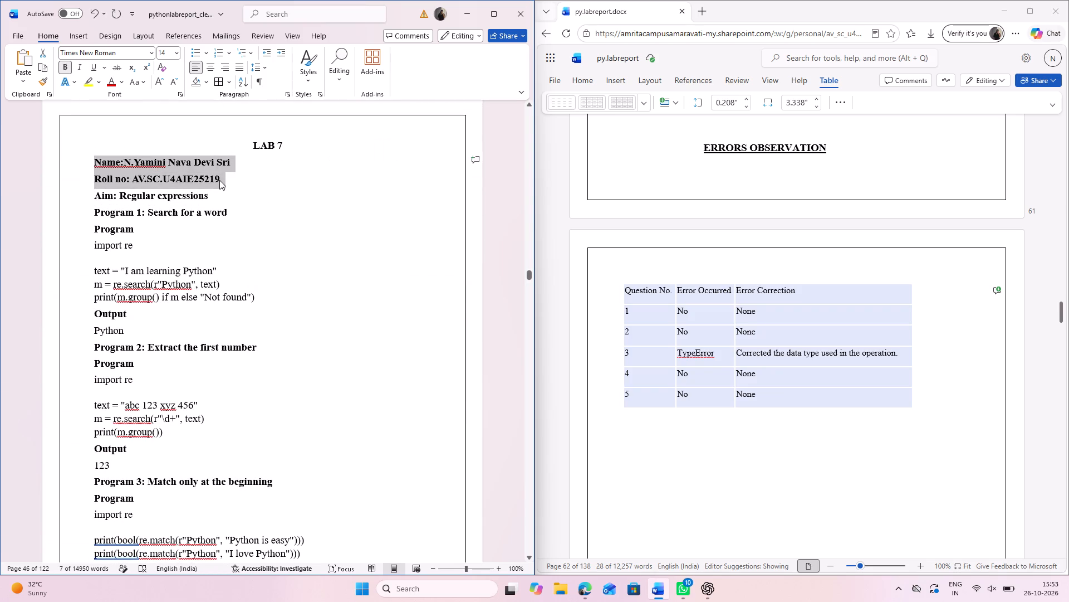
left_click(219, 180)
Replace the empty Name and Roll no lines in the LAB 8 heading with the copied name and roll number lines.
scroll(219, 180, "down", 10)
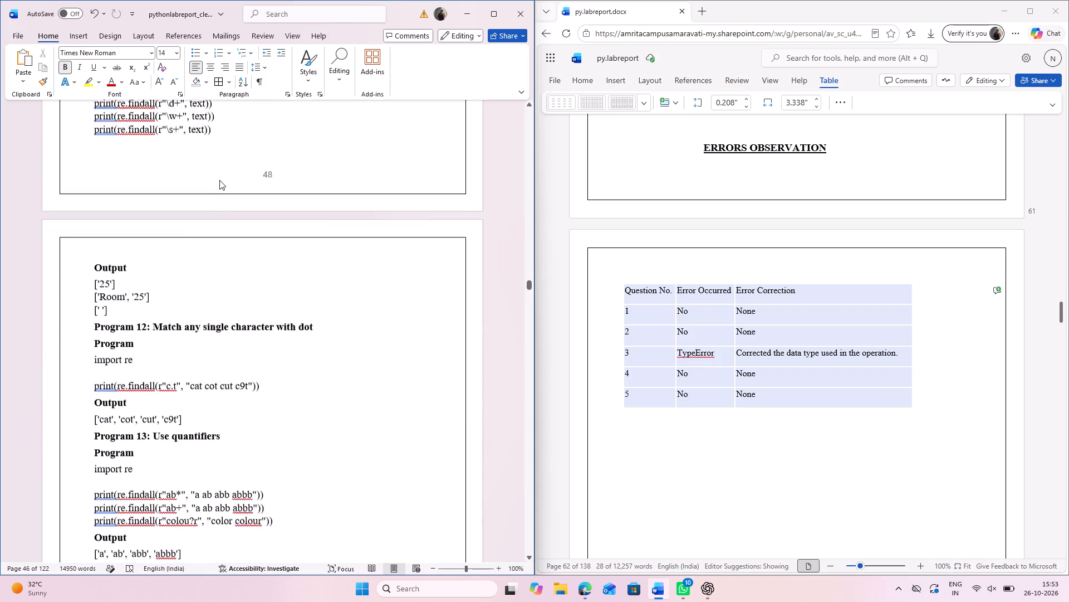
scroll(219, 180, "down", 13)
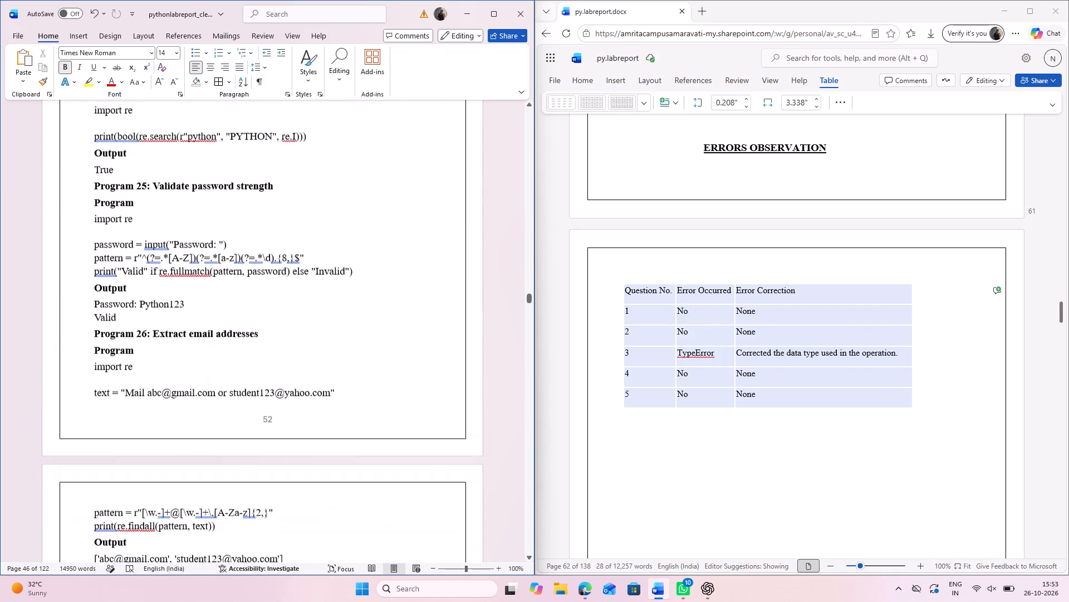
scroll(219, 180, "down", 6)
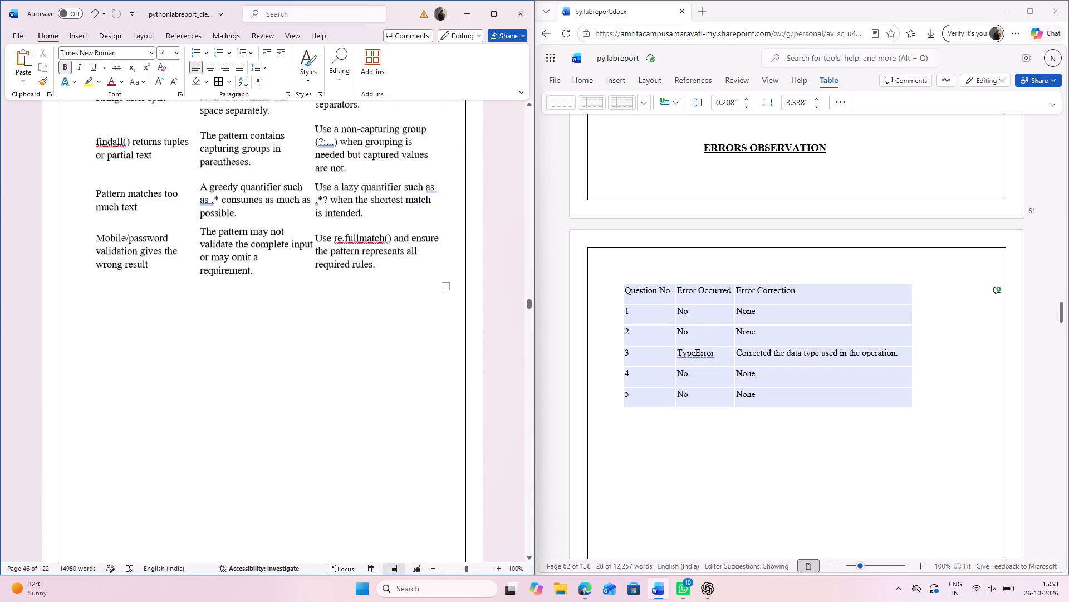
scroll(219, 180, "up", 2)
scroll(219, 180, "down", 3)
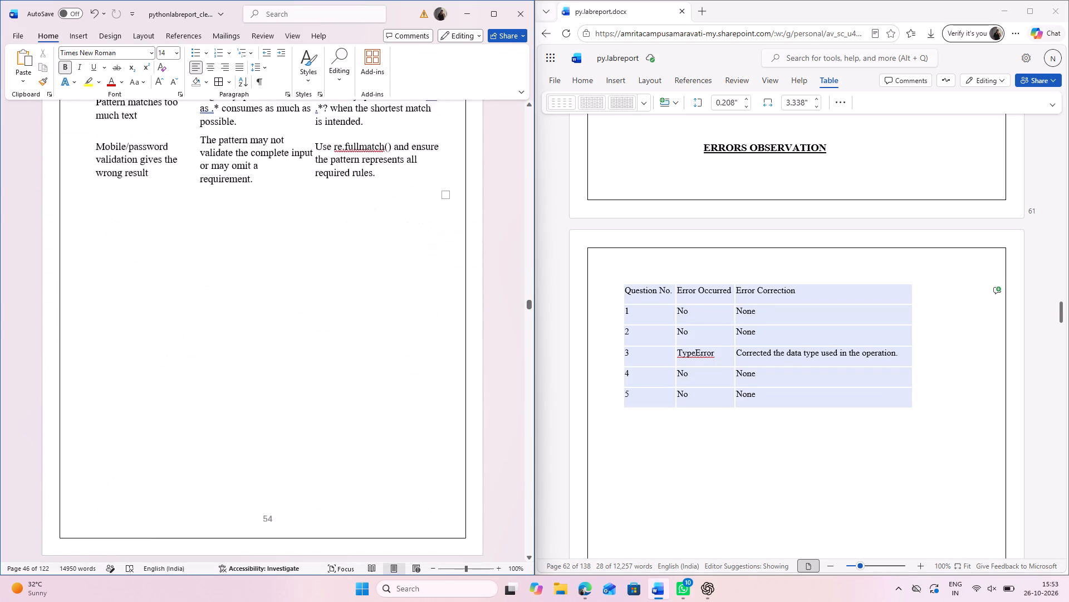
scroll(219, 180, "down", 2)
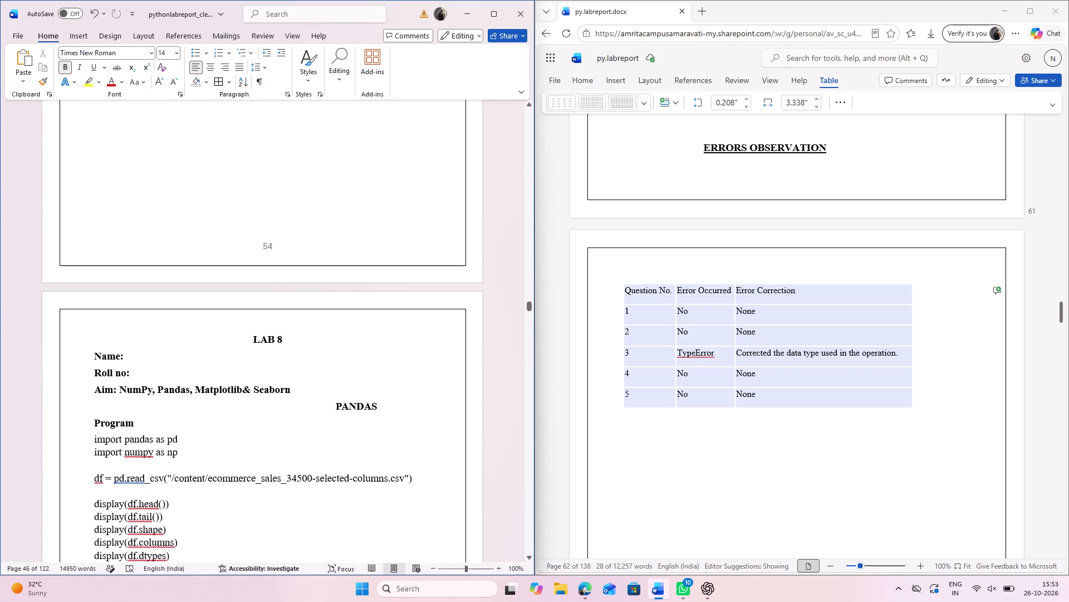
left_click_drag(90, 352, 138, 372)
key("BackSpace")
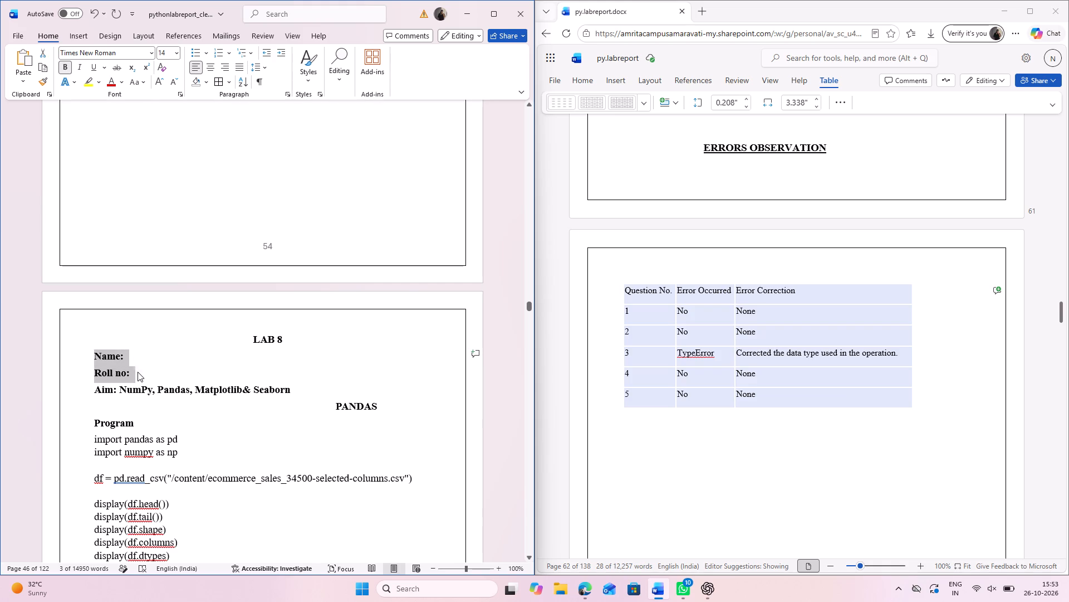
key("ctrl+v")
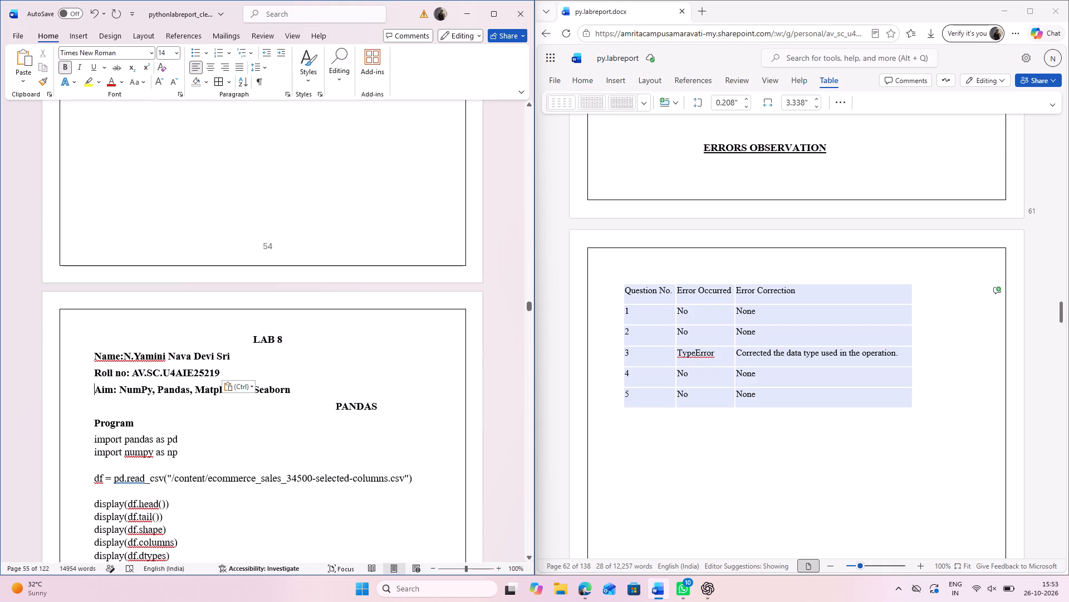
Replace the other student's Name and Roll no lines in the LAB 9 heading with the copied name and roll number lines.
scroll(175, 459, "down", 6)
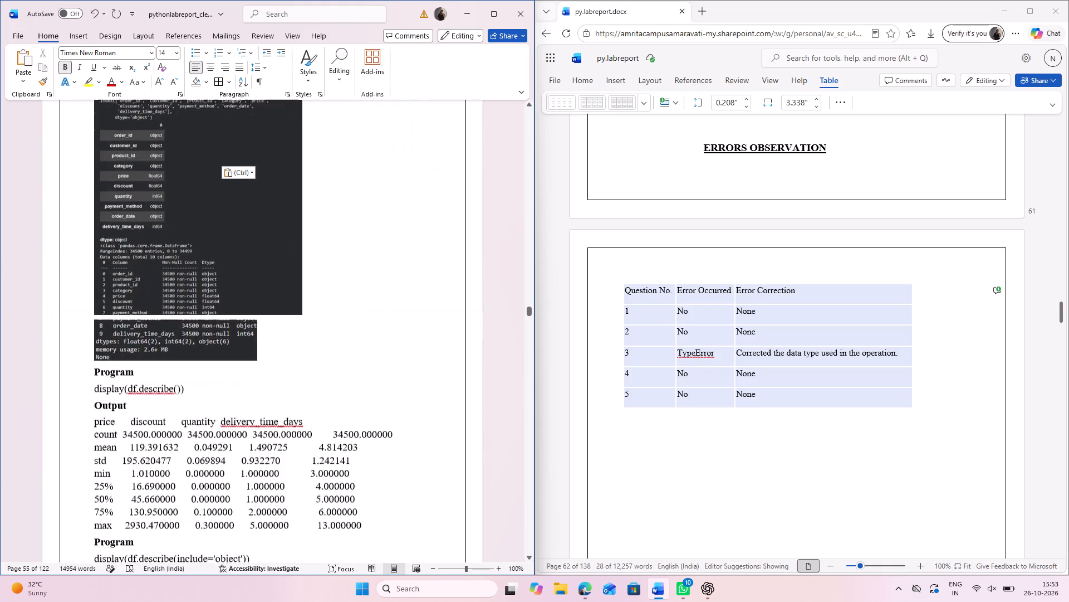
scroll(175, 459, "down", 9)
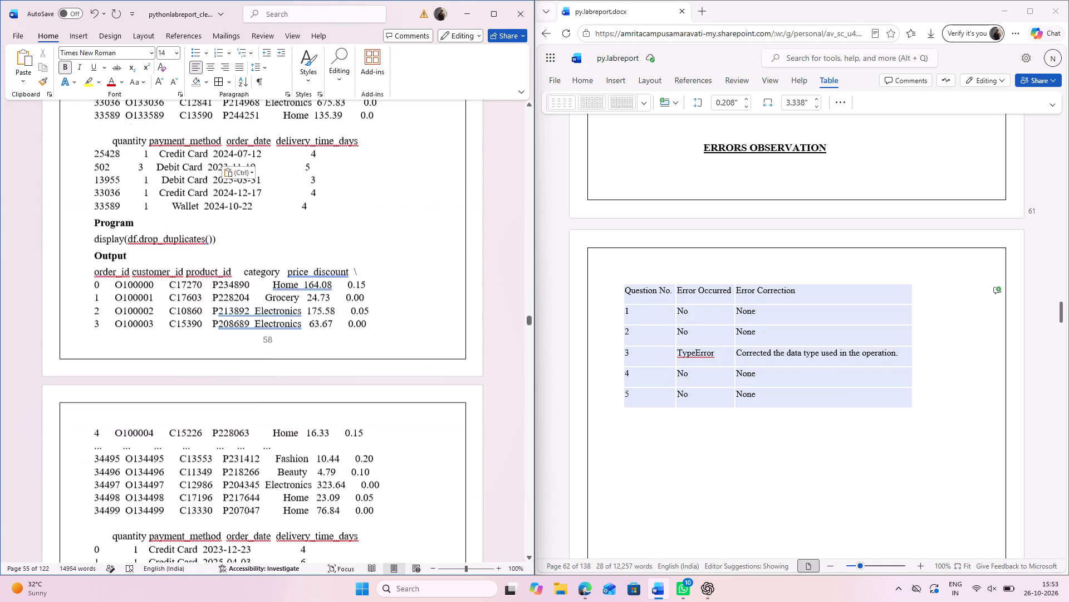
scroll(175, 459, "down", 9)
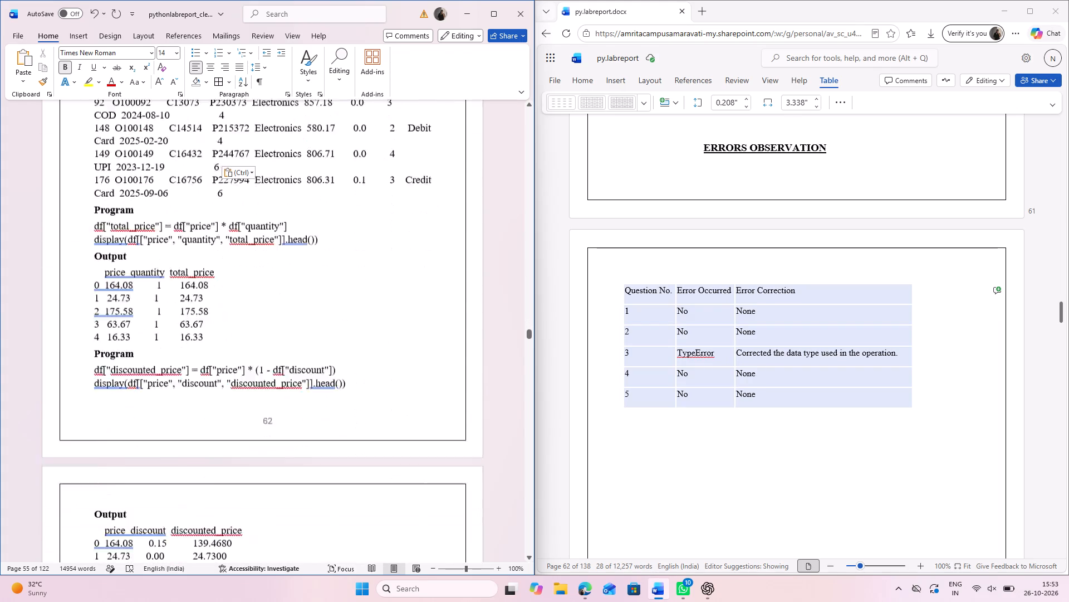
scroll(175, 459, "down", 9)
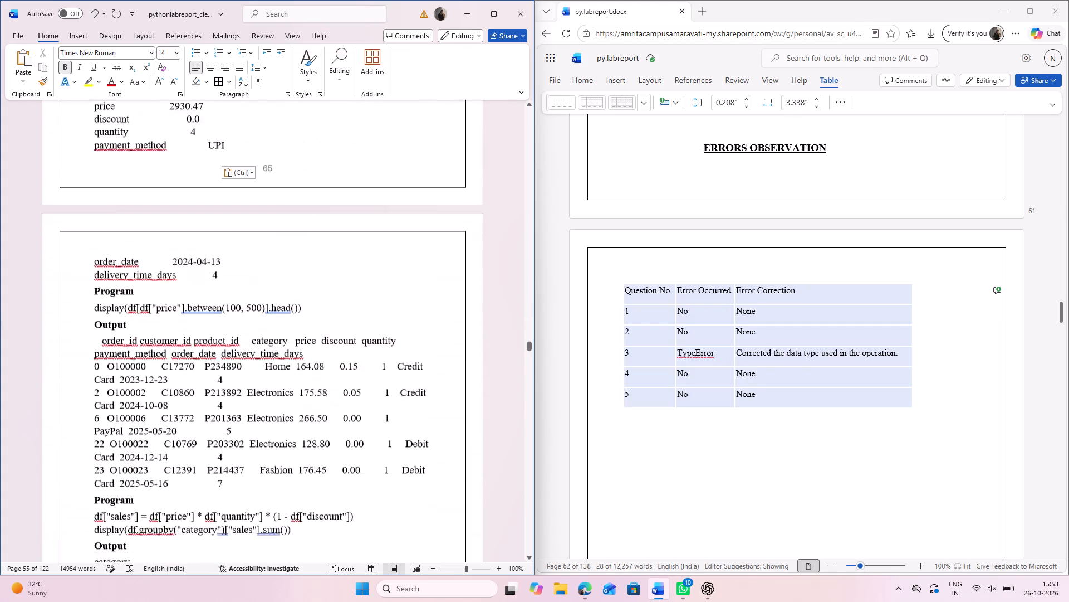
scroll(175, 459, "down", 4)
scroll(175, 459, "up", 1)
scroll(175, 459, "down", 2)
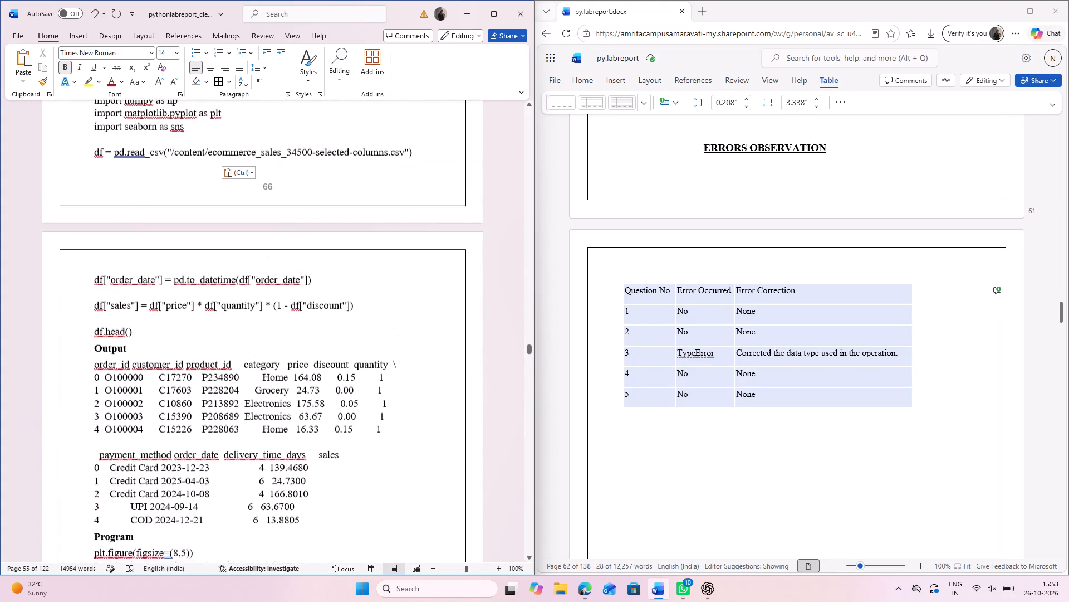
scroll(175, 459, "down", 9)
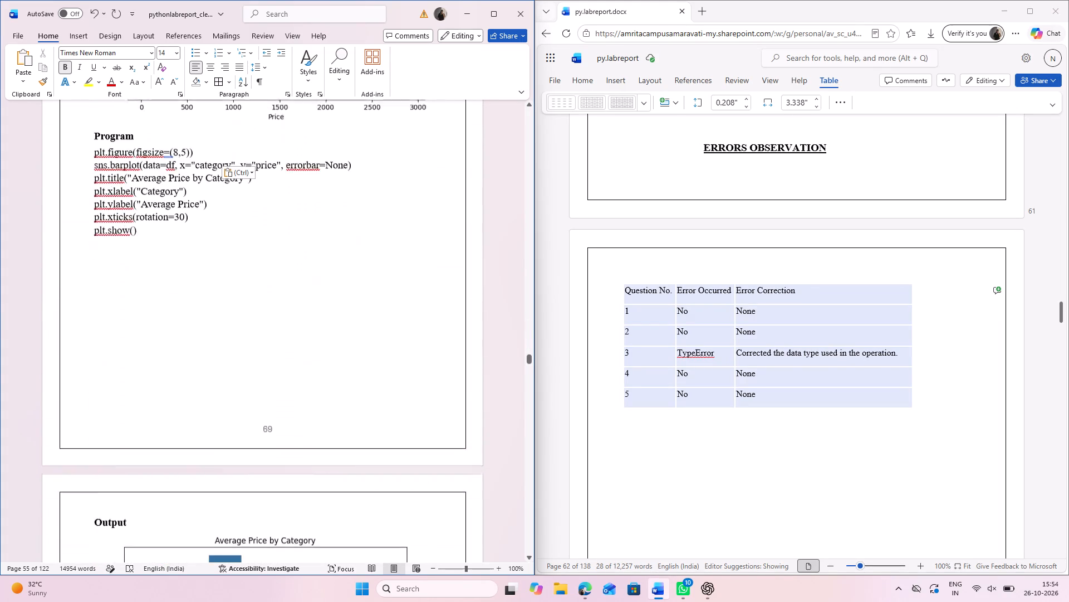
scroll(175, 459, "down", 9)
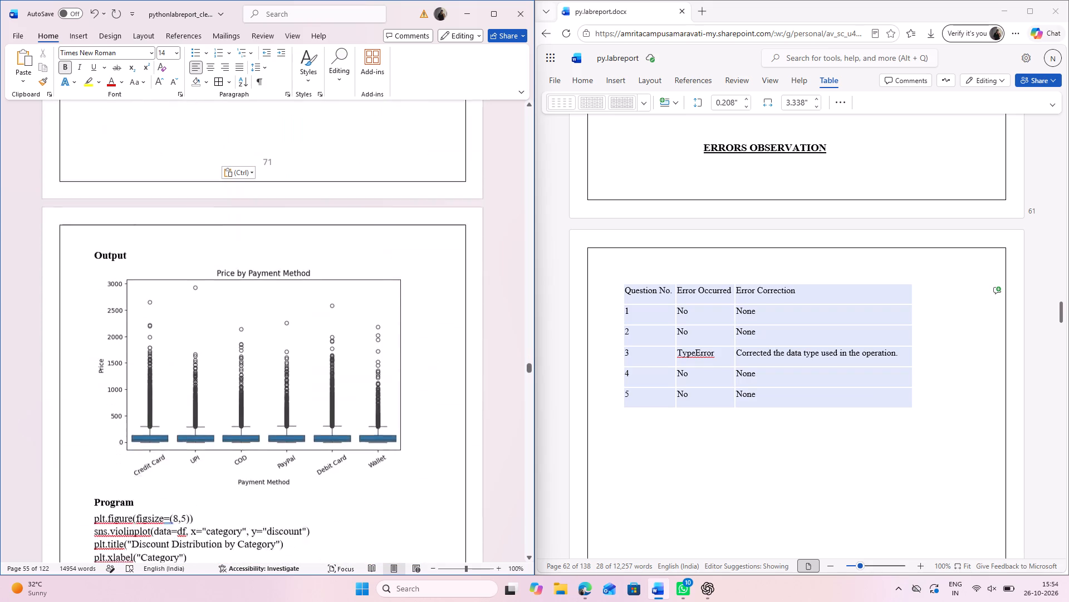
scroll(175, 459, "down", 9)
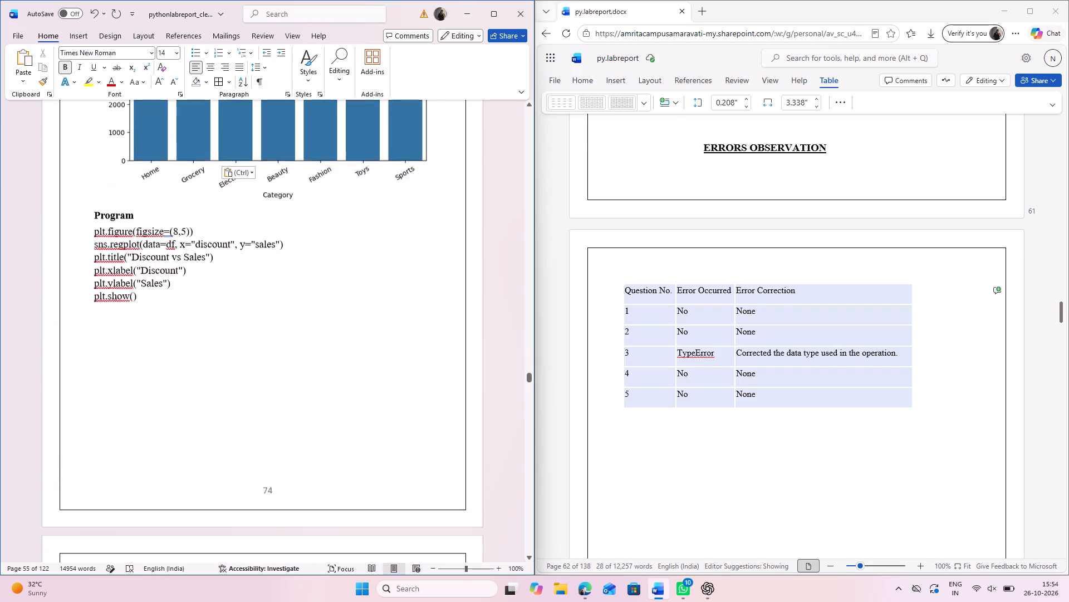
scroll(175, 459, "down", 9)
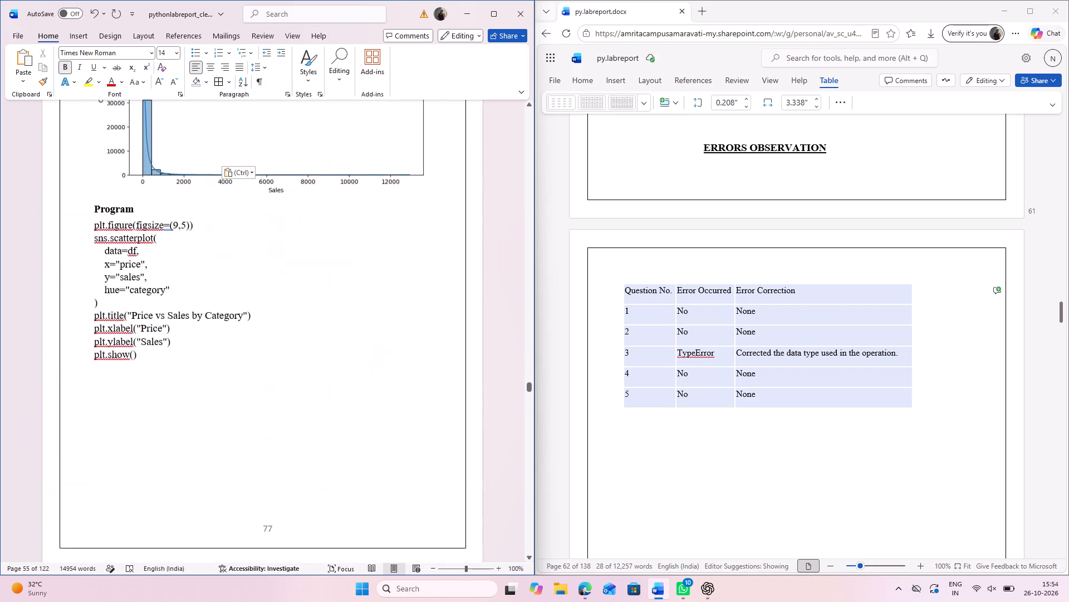
scroll(175, 459, "down", 9)
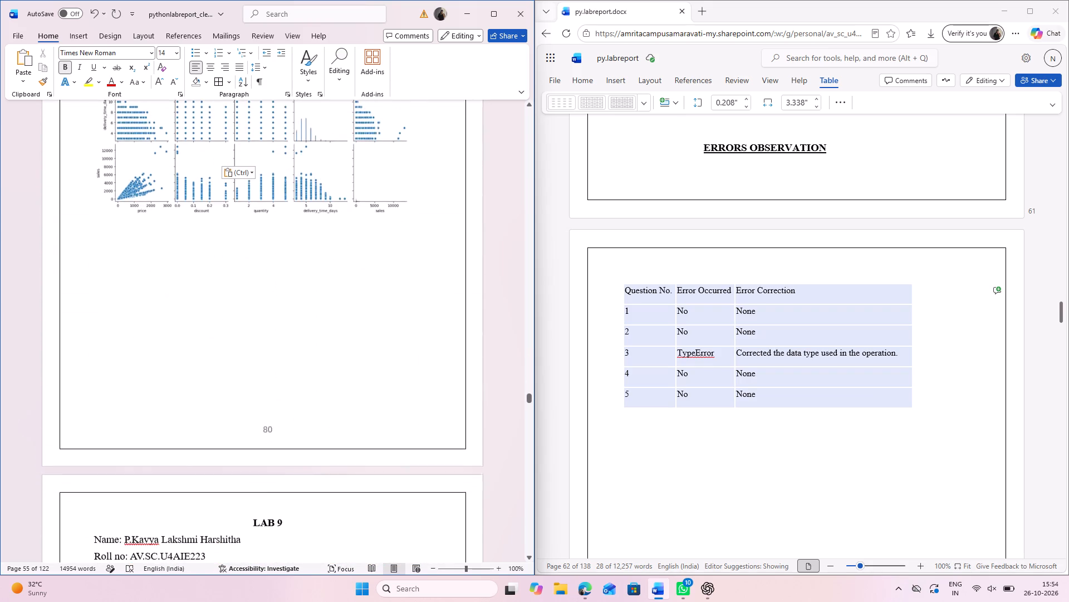
scroll(175, 459, "down", 3)
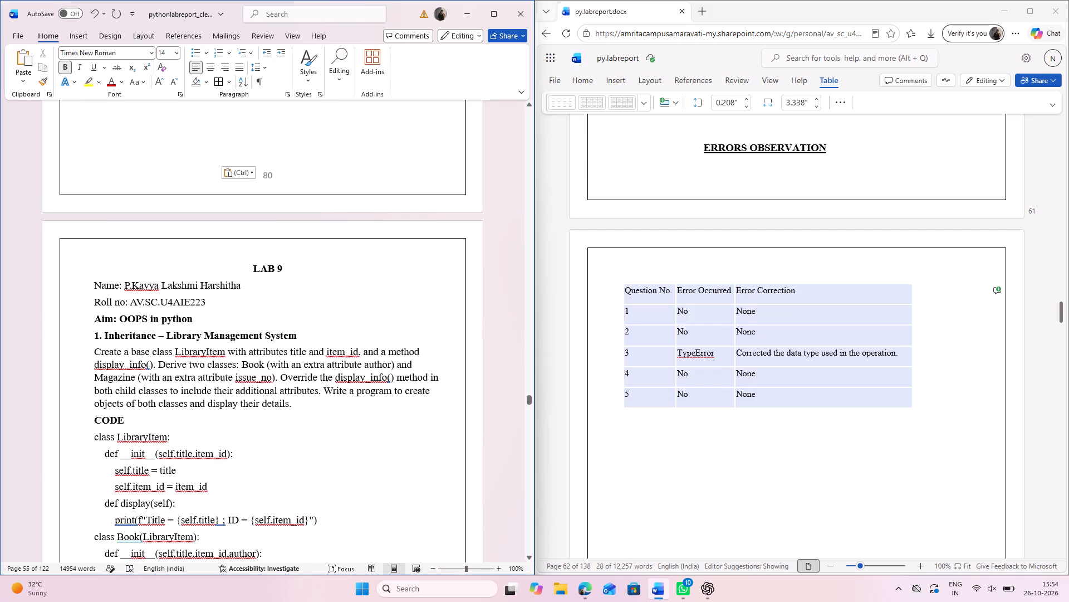
left_click_drag(92, 284, 209, 302)
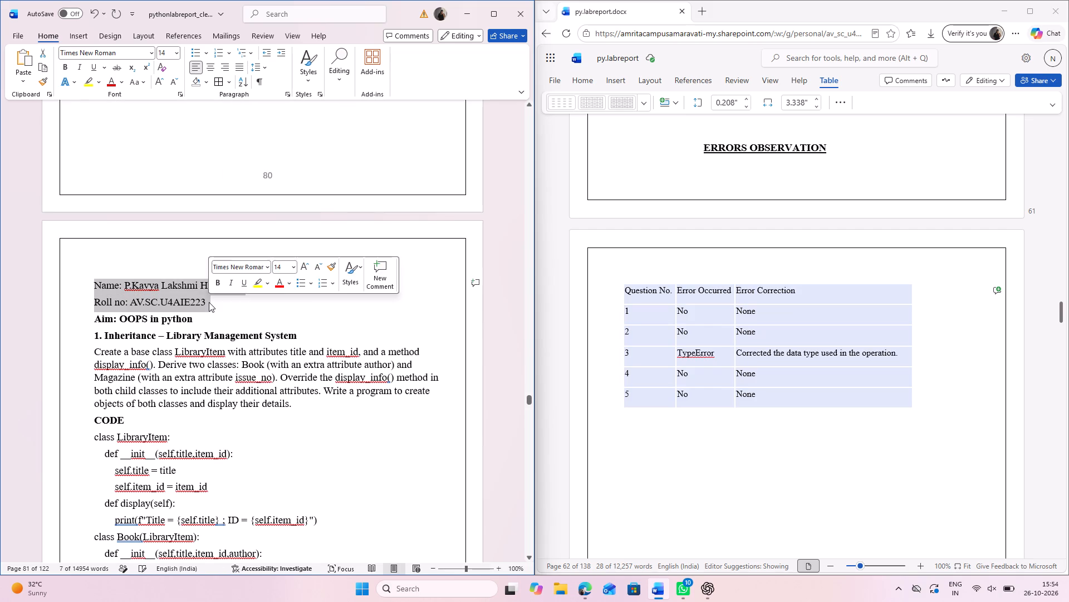
key("BackSpace")
key("ctrl+v")
Replace the other student's Name and Roll no lines in the LAB 10 heading with the copied name and roll number lines.
scroll(209, 302, "down", 1)
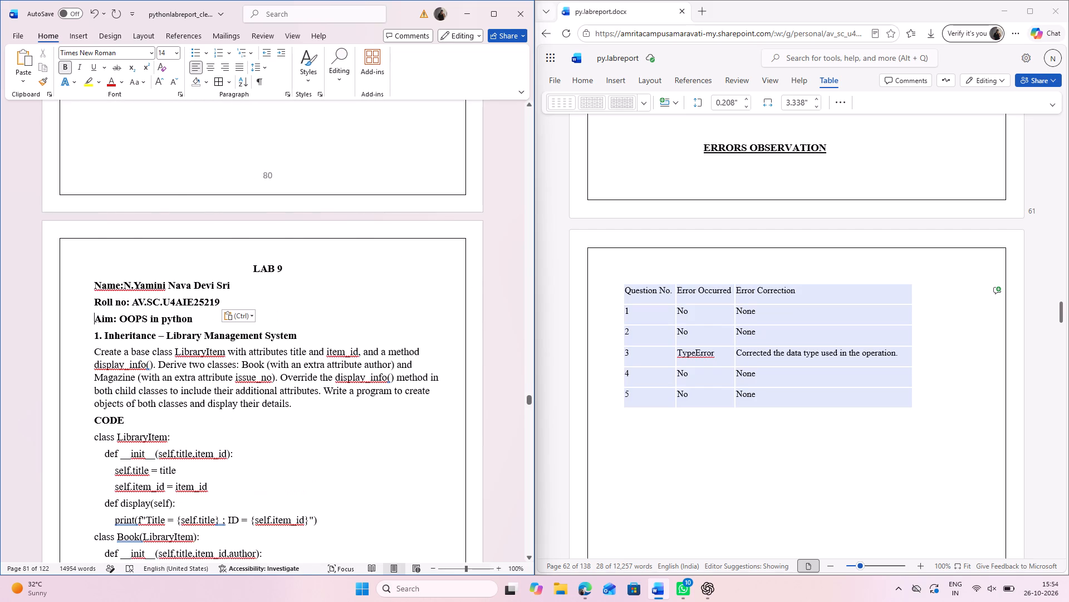
scroll(209, 302, "down", 8)
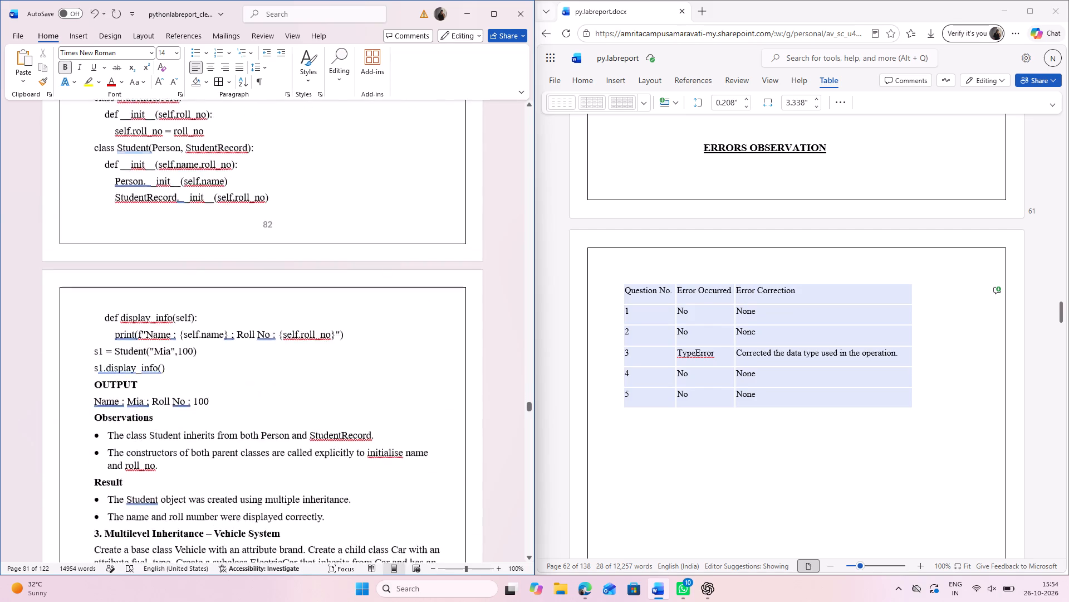
scroll(209, 302, "down", 8)
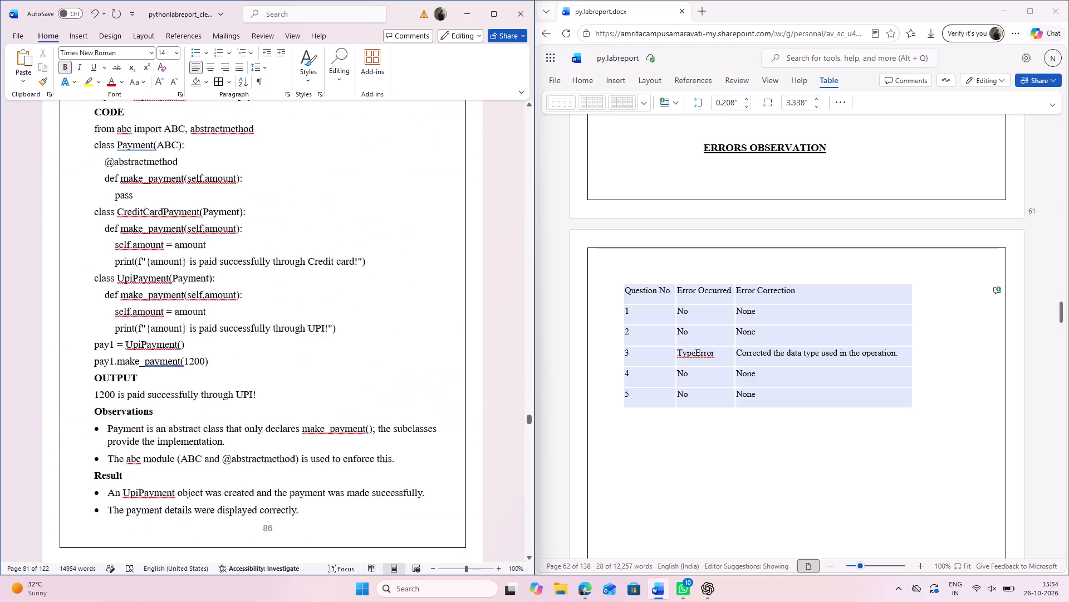
scroll(209, 302, "down", 8)
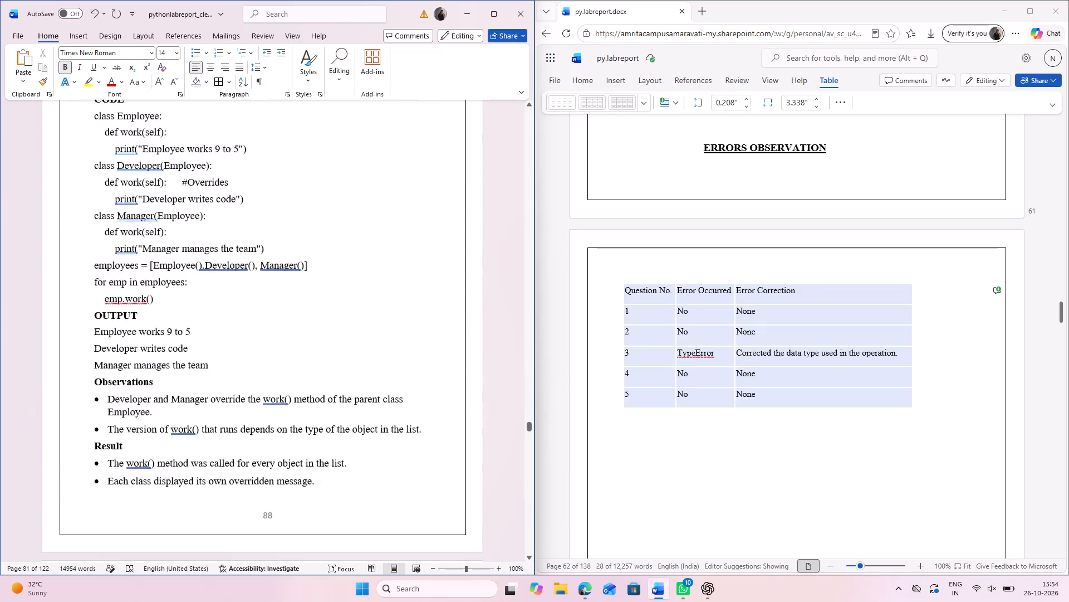
scroll(209, 302, "down", 8)
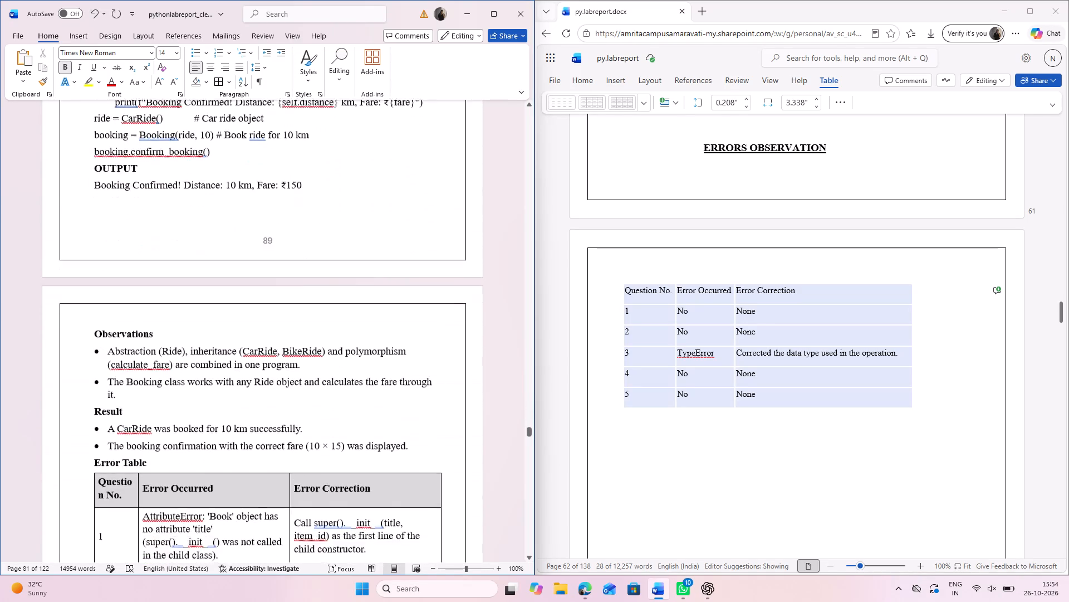
scroll(209, 302, "down", 6)
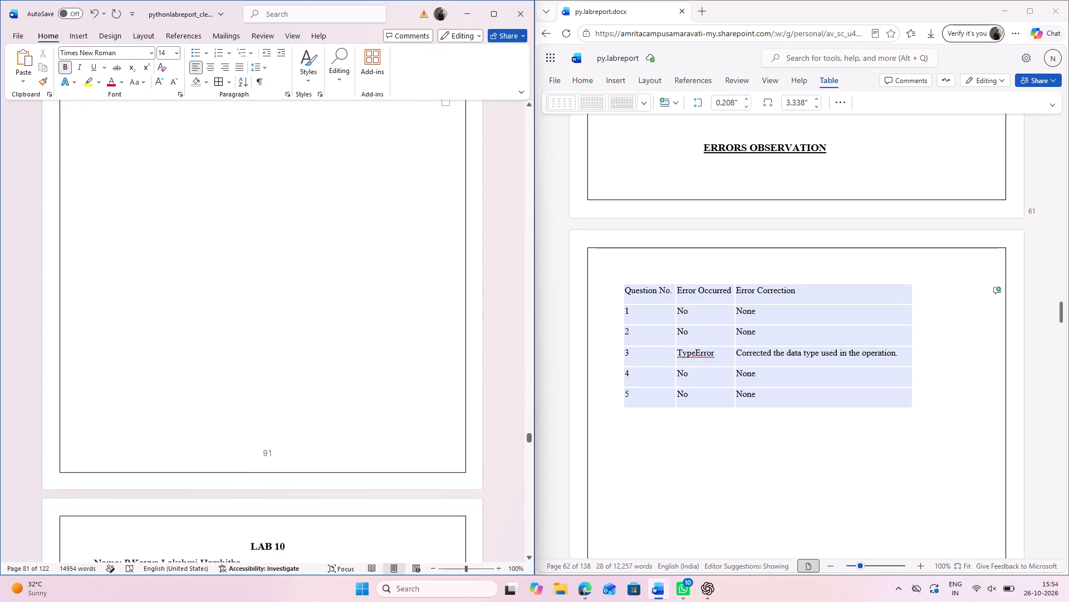
scroll(209, 302, "down", 2)
left_click(90, 313)
left_click_drag(90, 313, 163, 317)
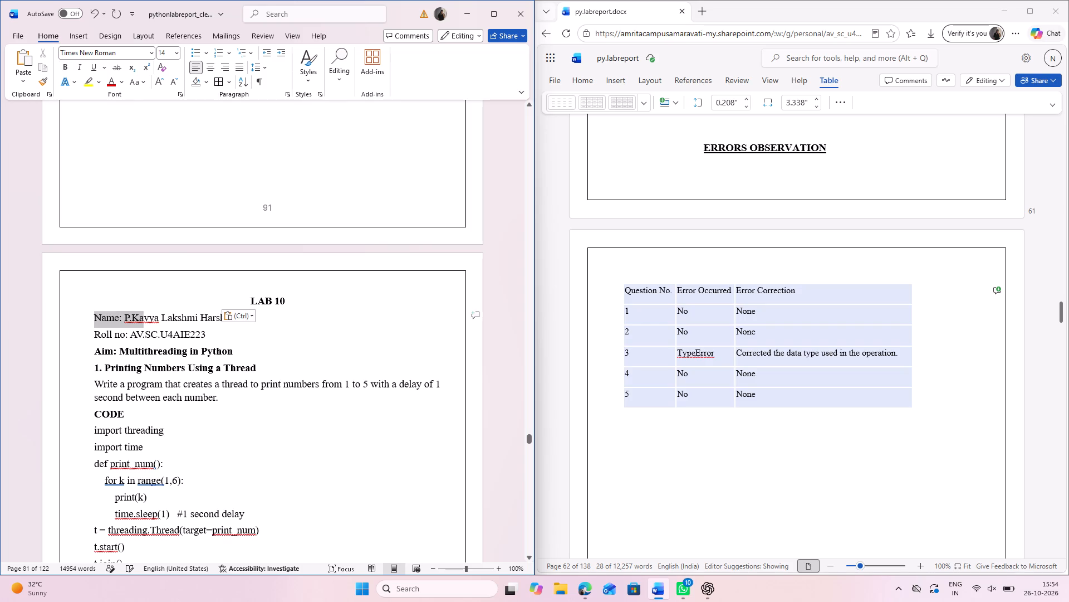
left_click_drag(163, 317, 228, 334)
key("BackSpace")
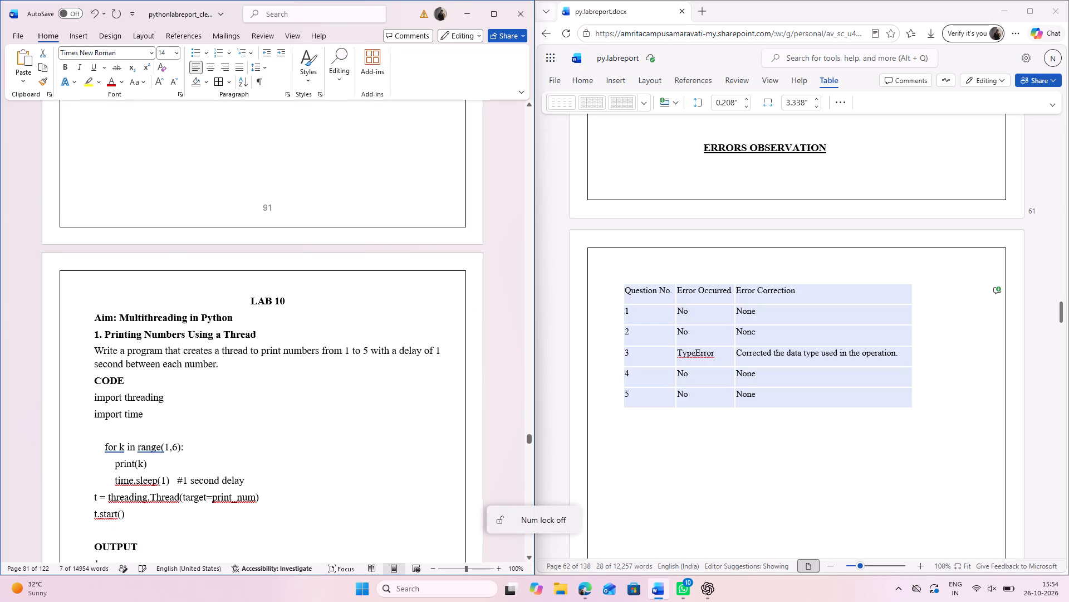
key("ctrl+v")
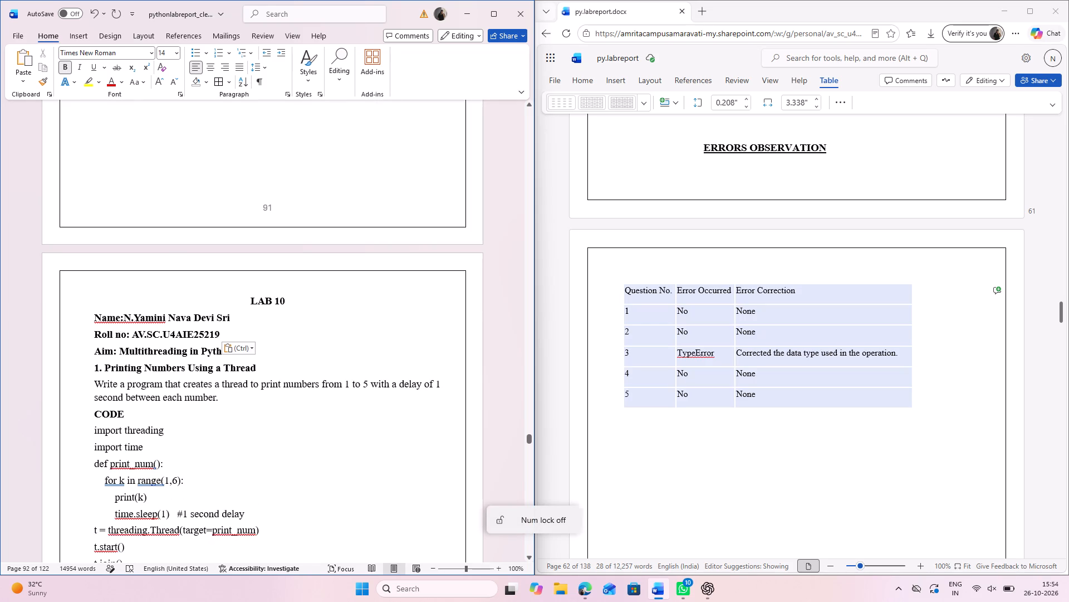
Replace the empty Name and Roll no lines in the LAB 11 heading with the copied name and roll number lines.
scroll(222, 334, "down", 8)
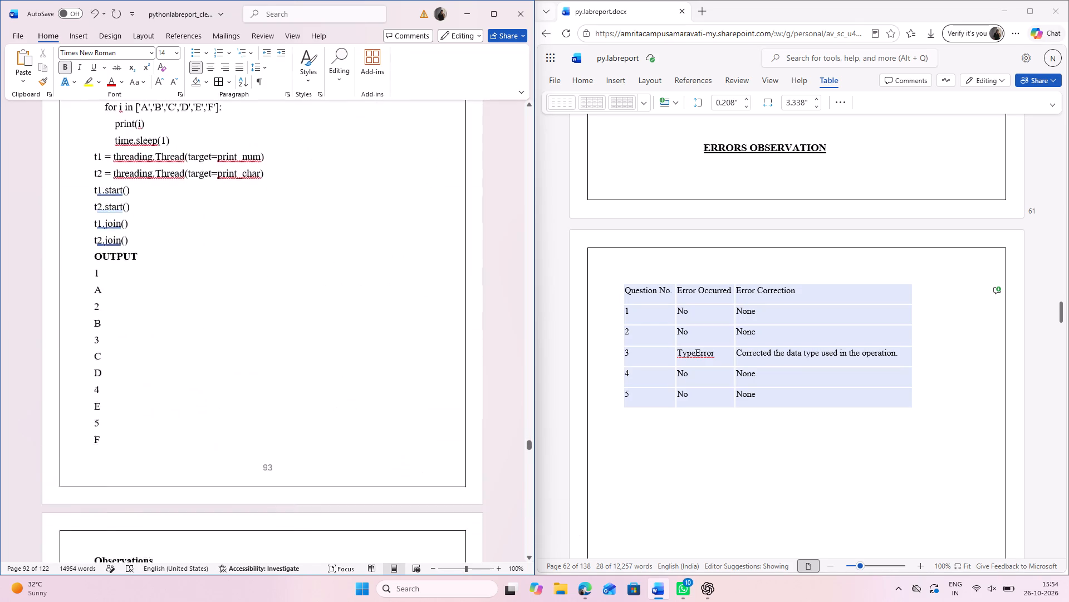
scroll(222, 334, "down", 10)
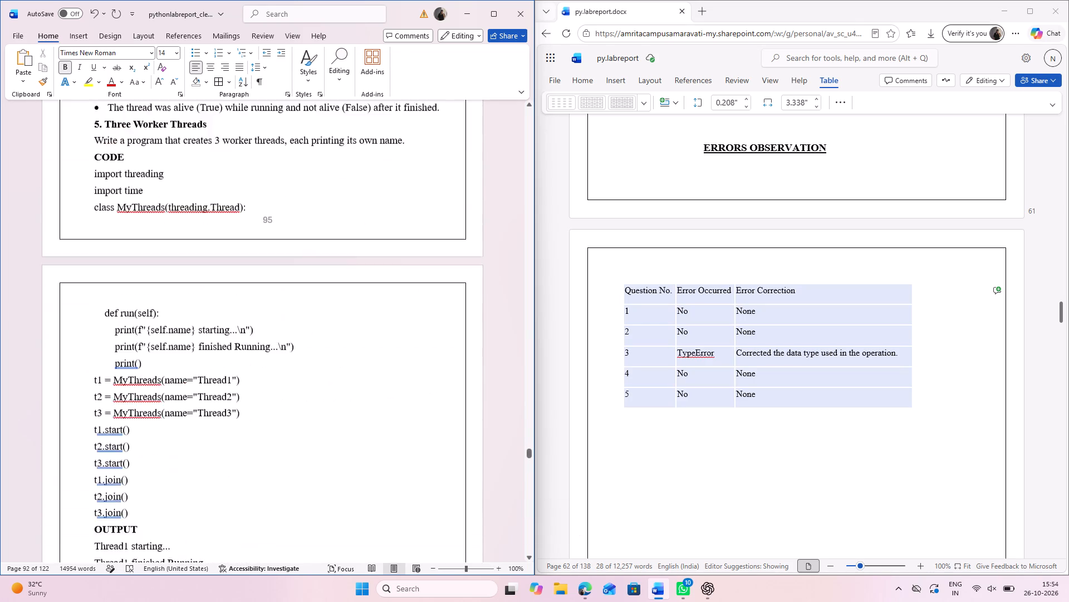
scroll(222, 334, "down", 9)
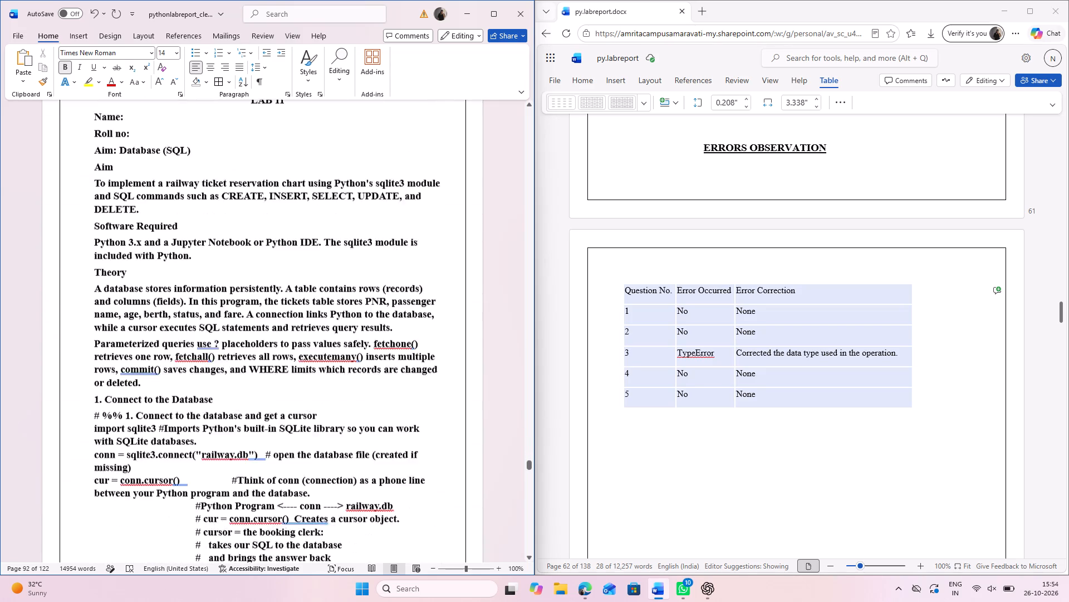
scroll(222, 334, "up", 1)
left_click_drag(94, 114, 132, 147)
left_click(90, 120)
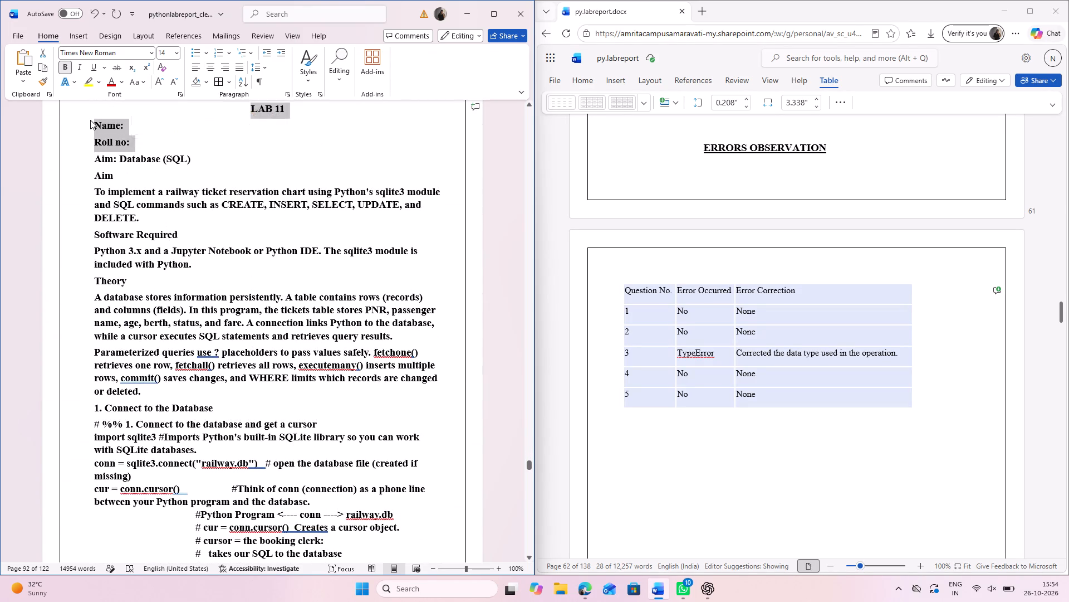
left_click_drag(90, 120, 133, 143)
key("BackSpace")
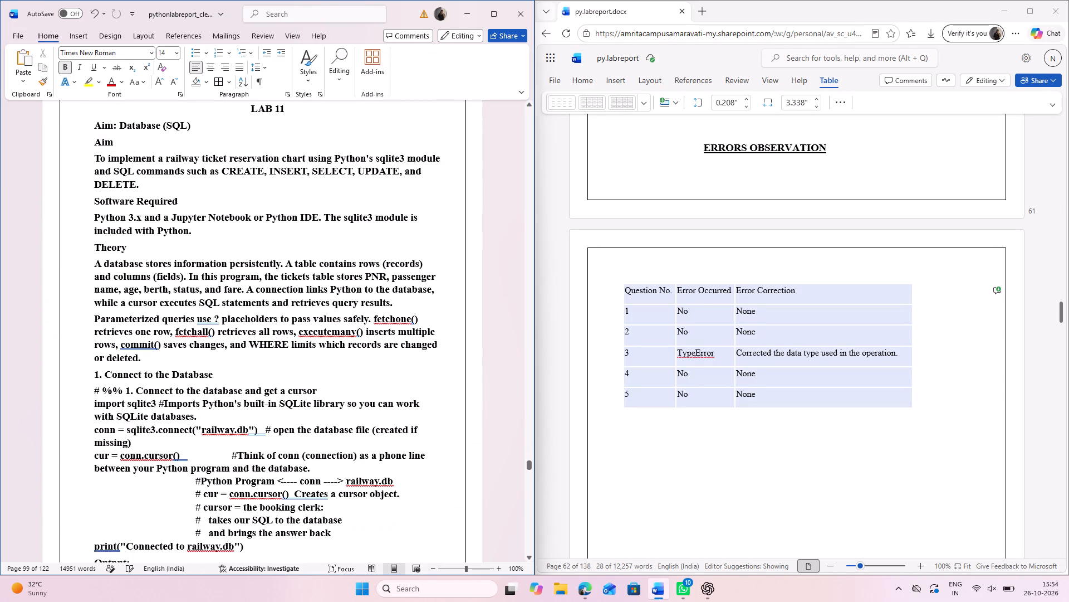
key("ctrl+v")
Replace the empty Name and Roll no lines in the LAB 12 heading with the copied name and roll number lines.
scroll(278, 231, "down", 10)
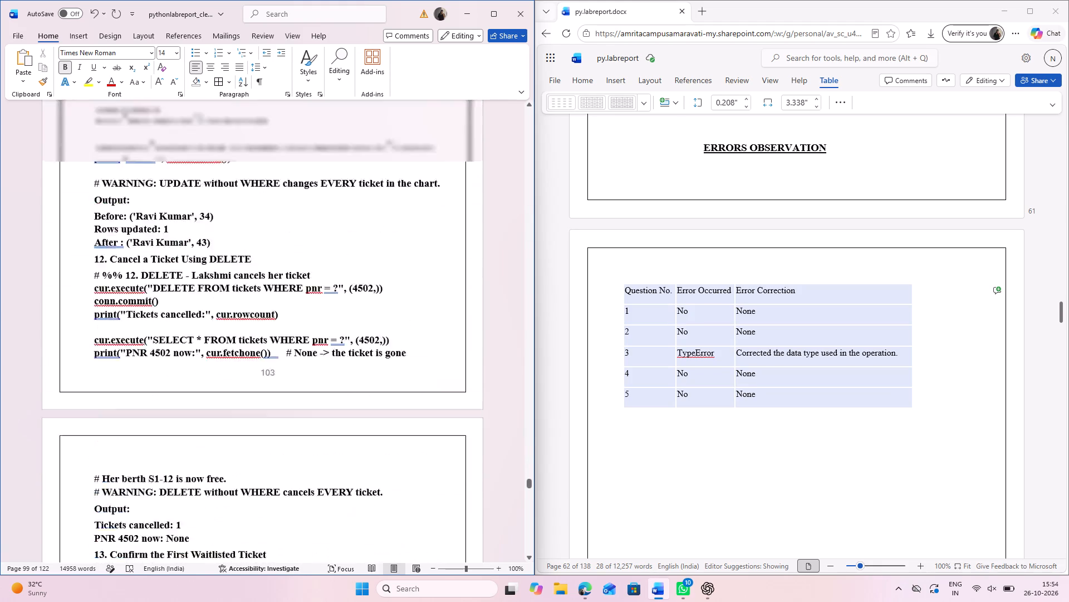
scroll(278, 231, "down", 9)
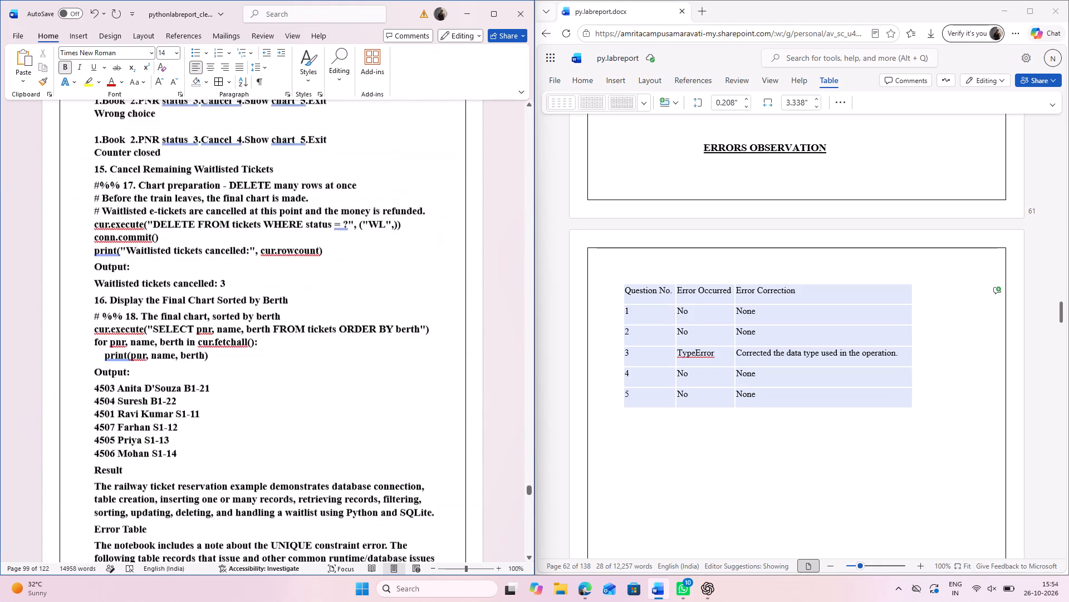
scroll(278, 231, "down", 7)
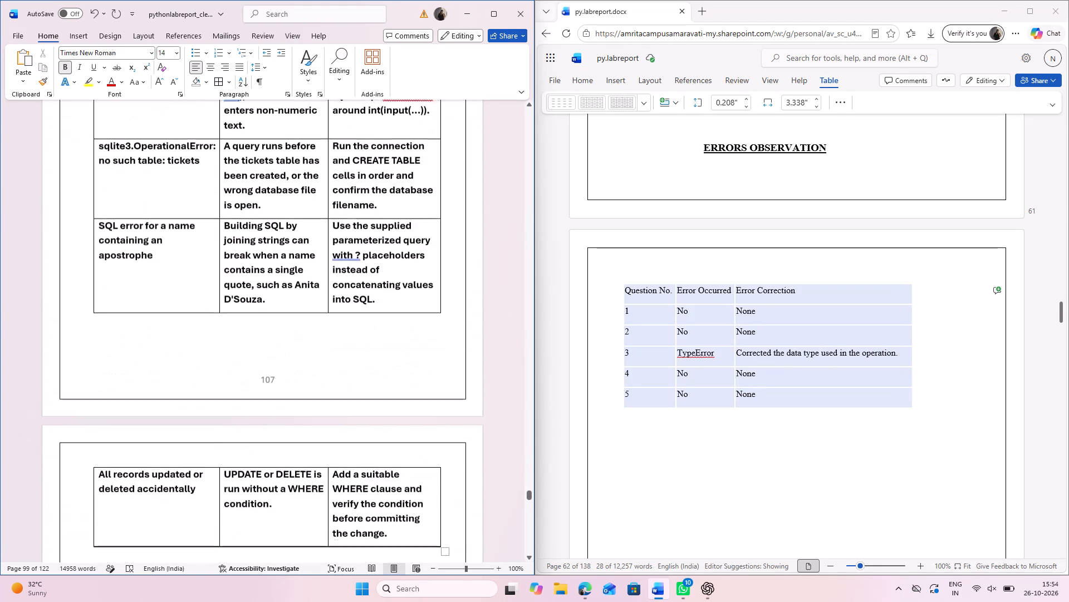
scroll(278, 231, "down", 6)
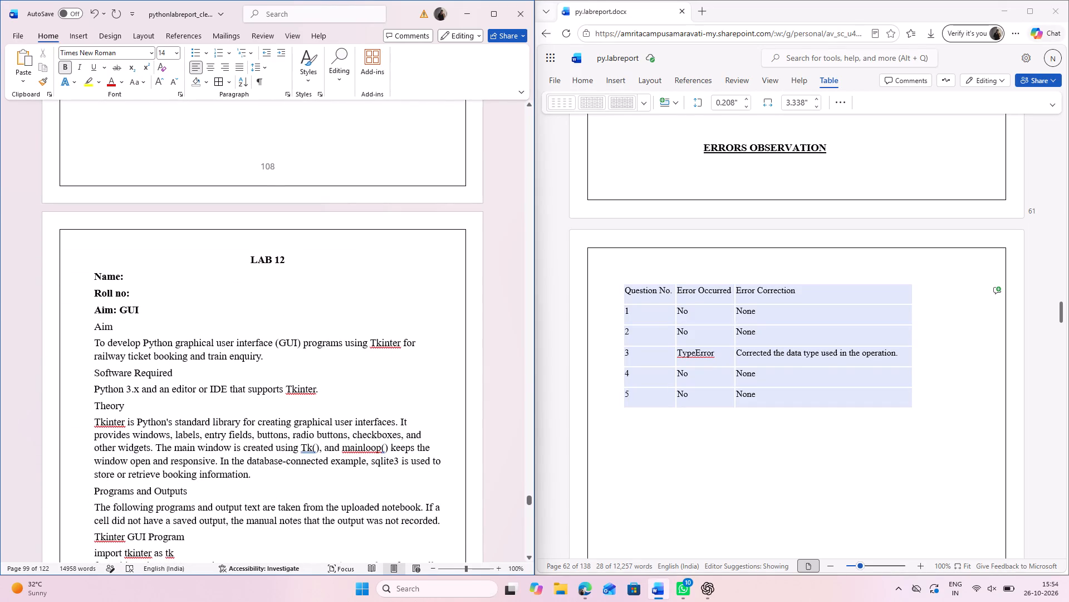
left_click_drag(92, 274, 140, 291)
key("BackSpace")
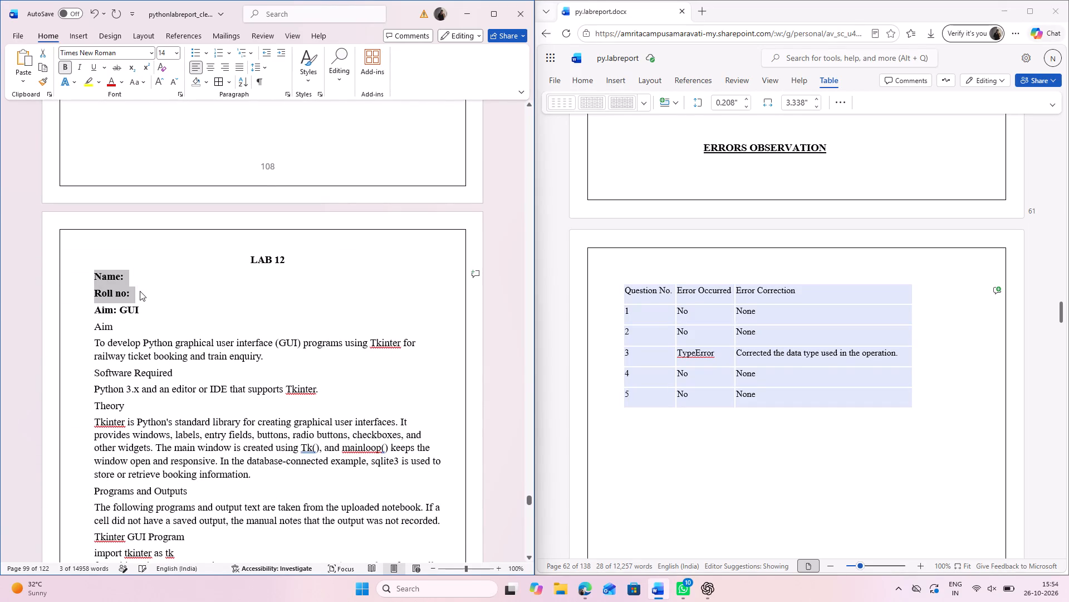
key("ctrl+v")
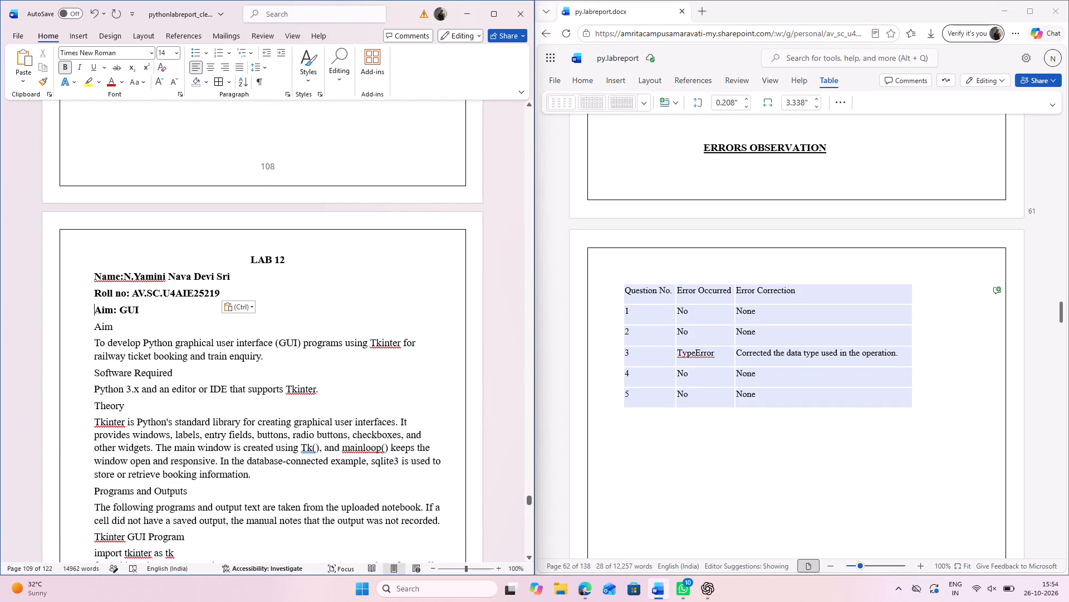
Look through LAB 12 down to its error table and back through the LAB 11 pages to check headings and formatting.
scroll(202, 206, "down", 18)
scroll(202, 206, "down", 9)
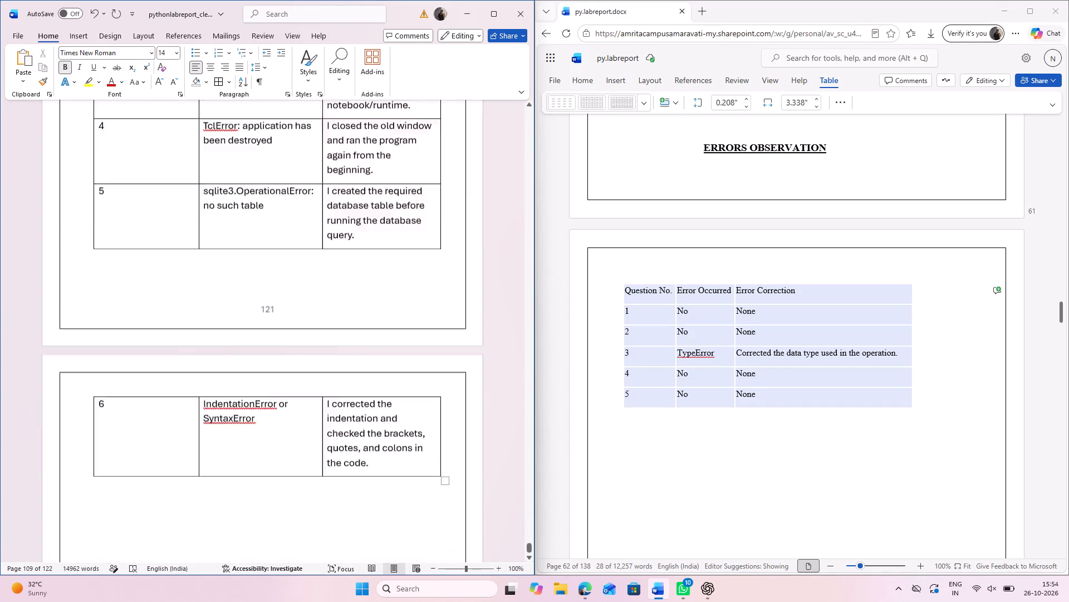
scroll(202, 206, "down", 3)
scroll(202, 206, "up", 11)
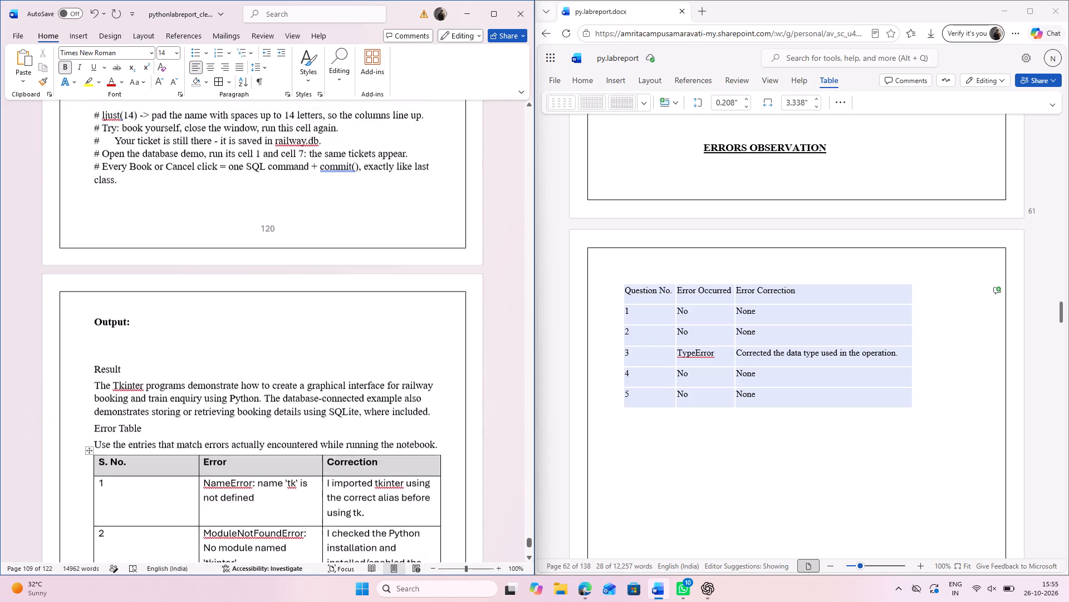
scroll(202, 206, "up", 16)
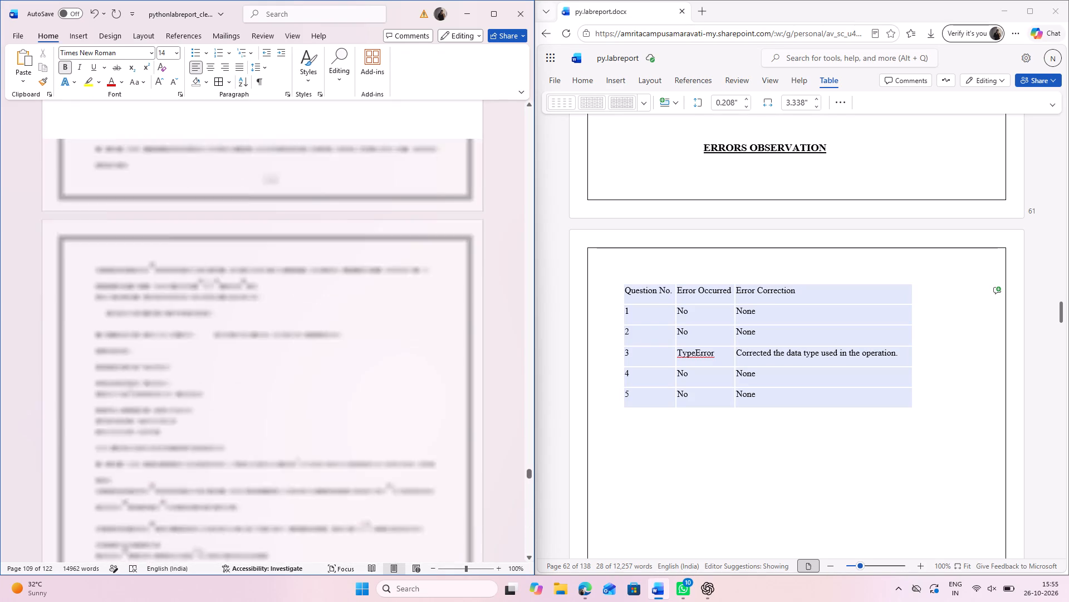
scroll(202, 206, "down", 4)
scroll(202, 206, "up", 4)
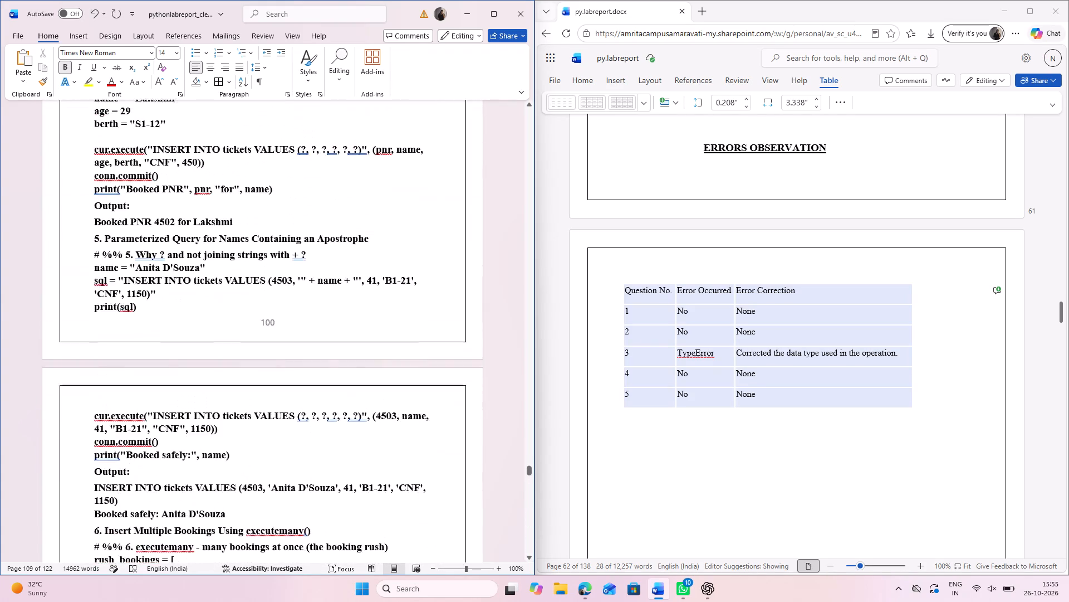
scroll(202, 206, "up", 7)
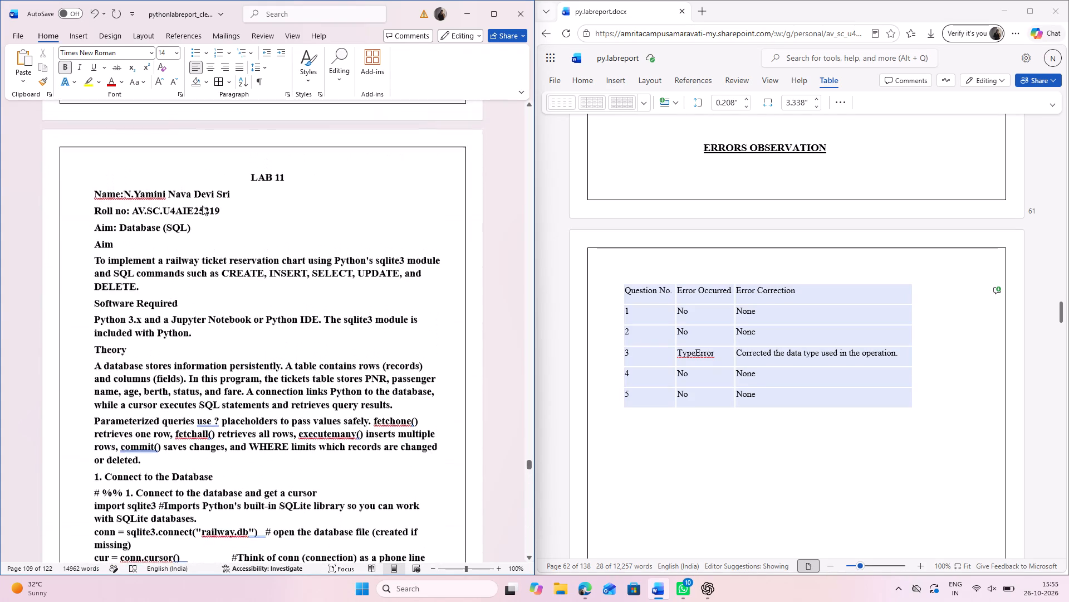
scroll(202, 206, "up", 1)
scroll(204, 257, "up", 2)
Delete the redundant "Aim" line below "Aim: Database (SQL)" in LAB 11.
scroll(204, 257, "down", 3)
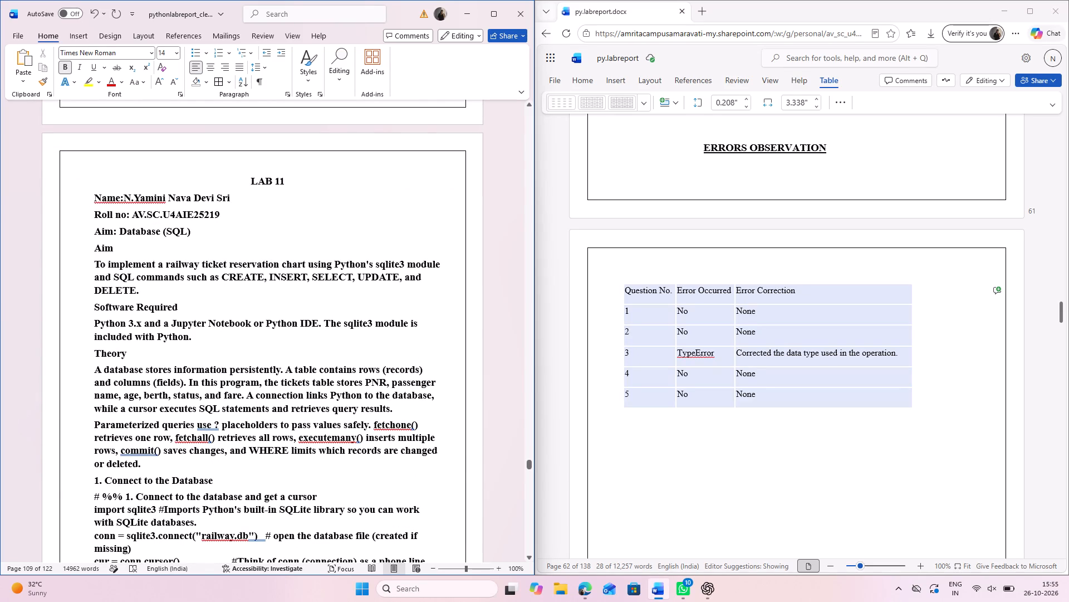
left_click_drag(95, 246, 115, 243)
key("BackSpace")
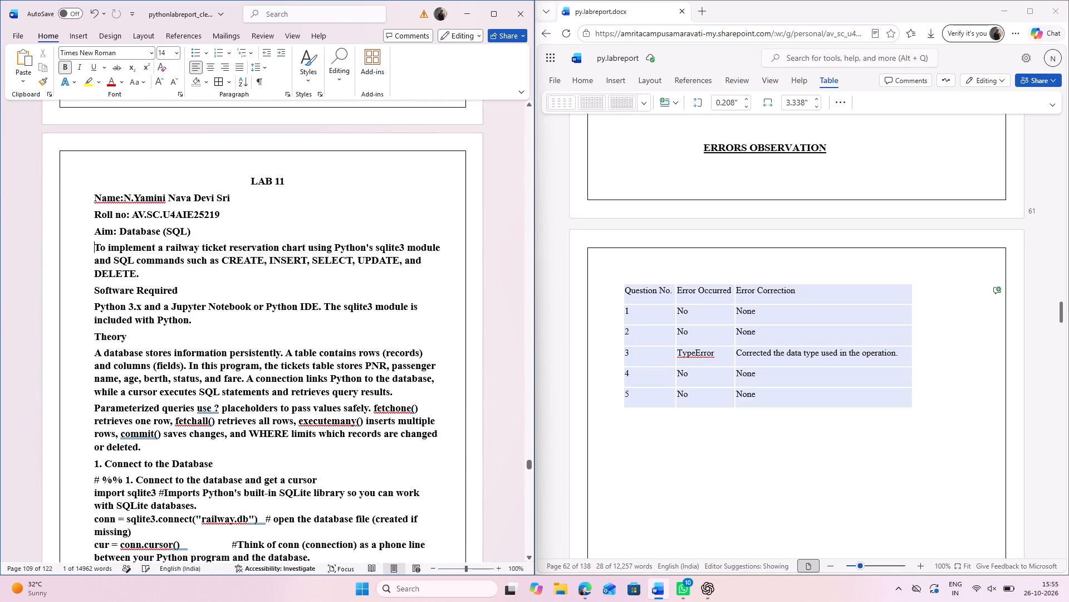
Remove bold from all LAB 11 content, from the "To implement a railway ticket reservation chart" paragraph through the end of its error table.
left_click_drag(98, 246, 394, 597)
scroll(300, 563, "up", 1)
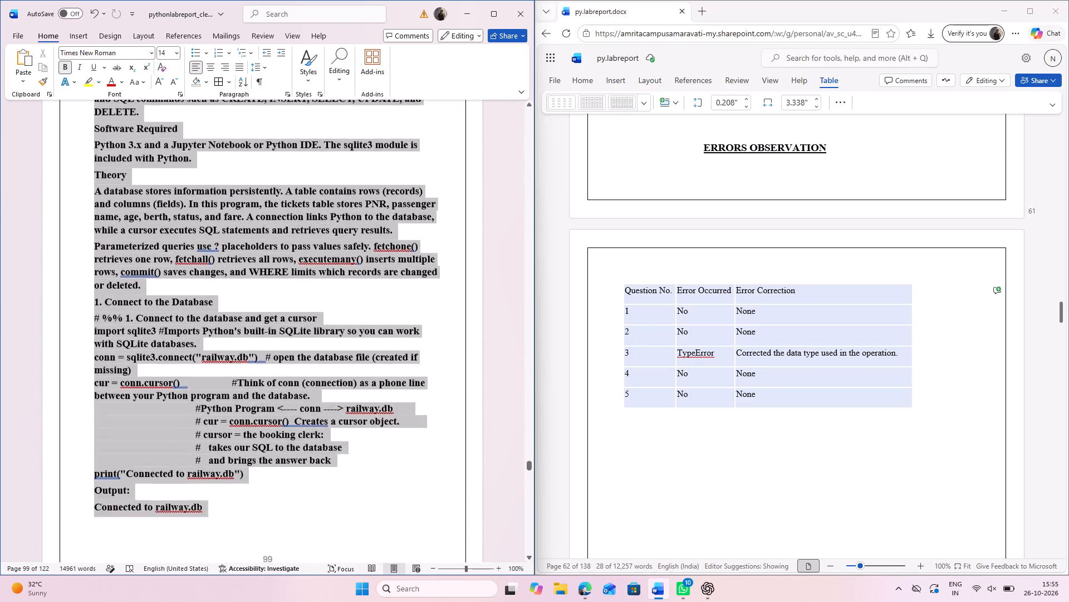
left_click_drag(394, 597, 433, 601)
scroll(429, 601, "up", 2)
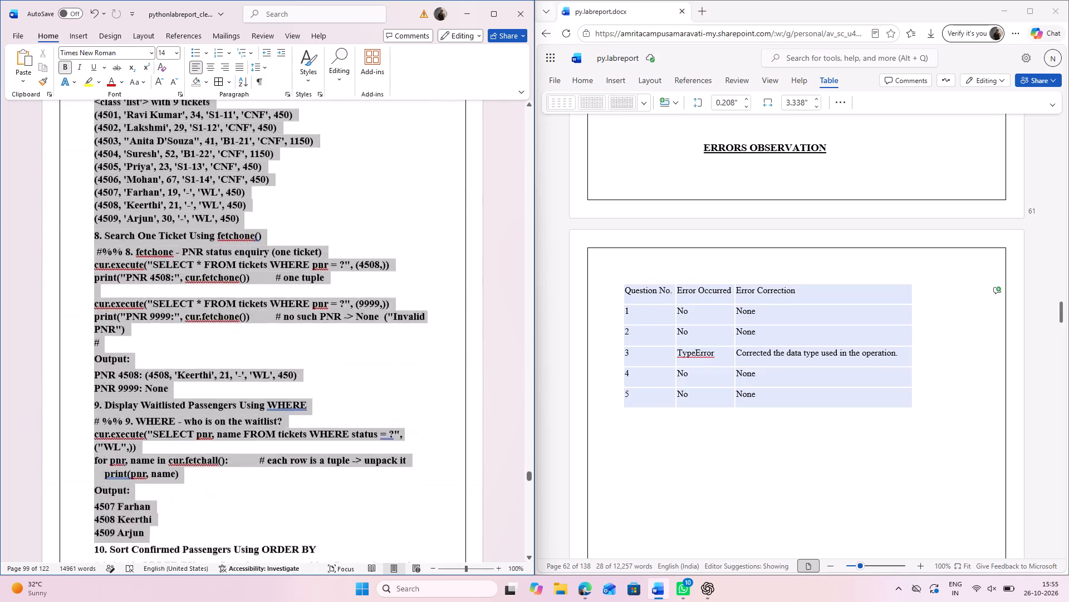
left_click_drag(433, 601, 424, 592)
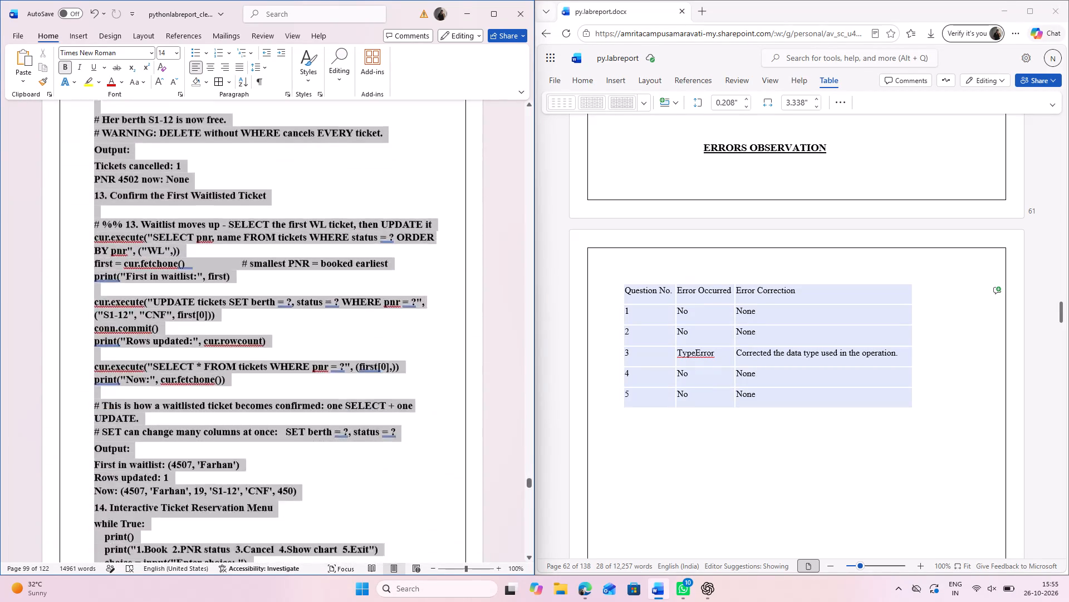
left_click_drag(424, 592, 390, 509)
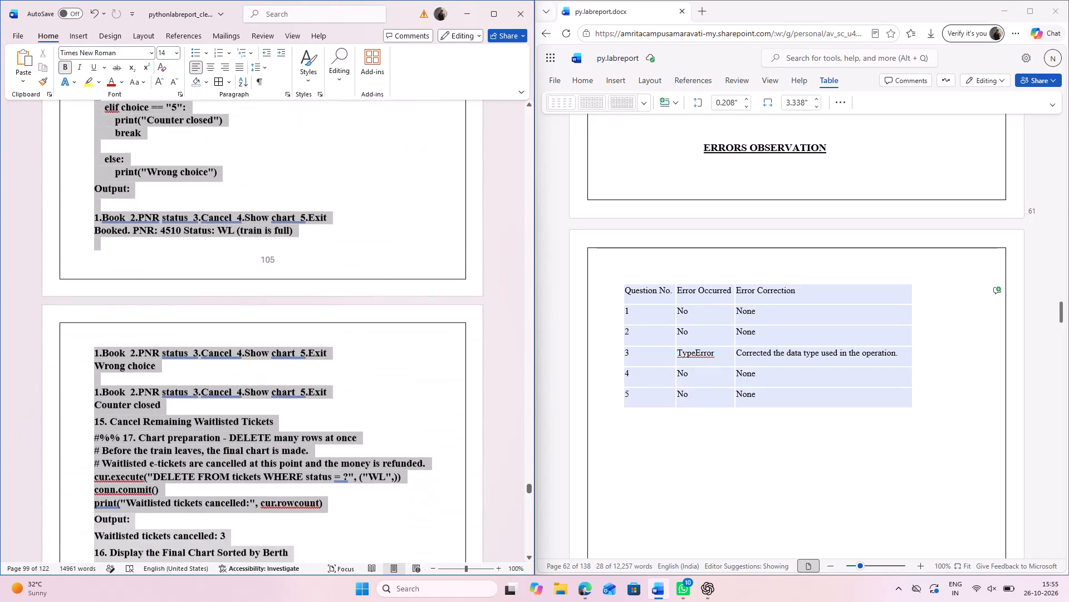
left_click_drag(390, 509, 398, 582)
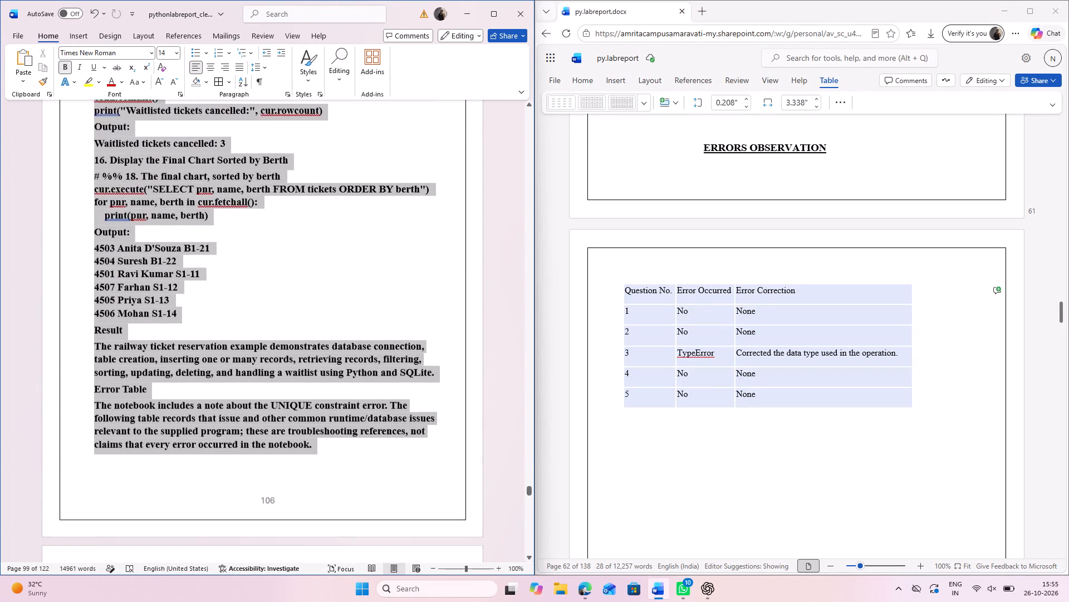
left_click_drag(398, 582, 398, 582)
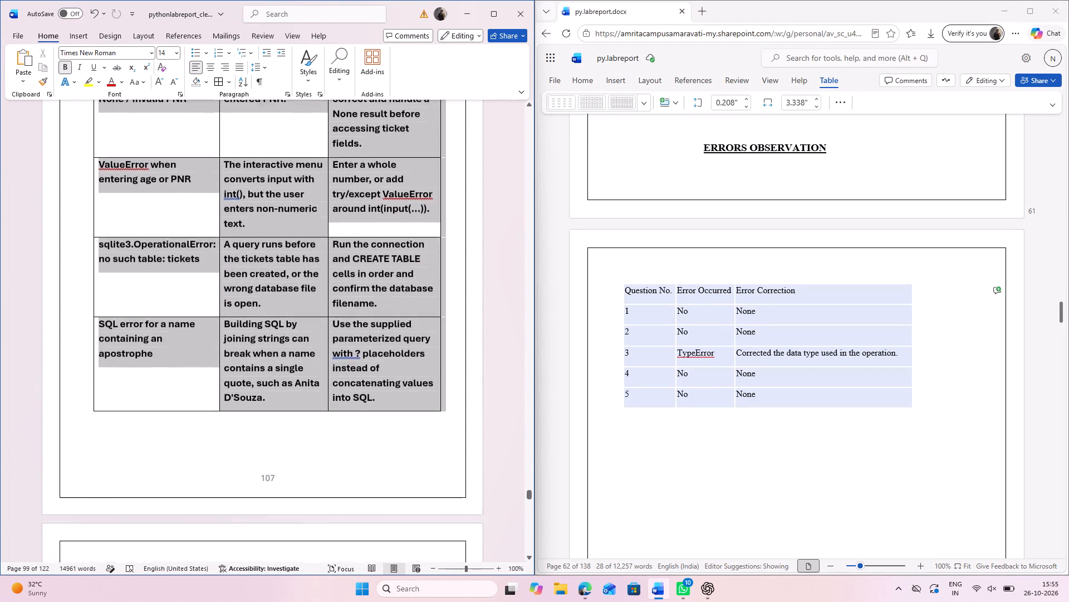
left_click_drag(398, 582, 438, 356)
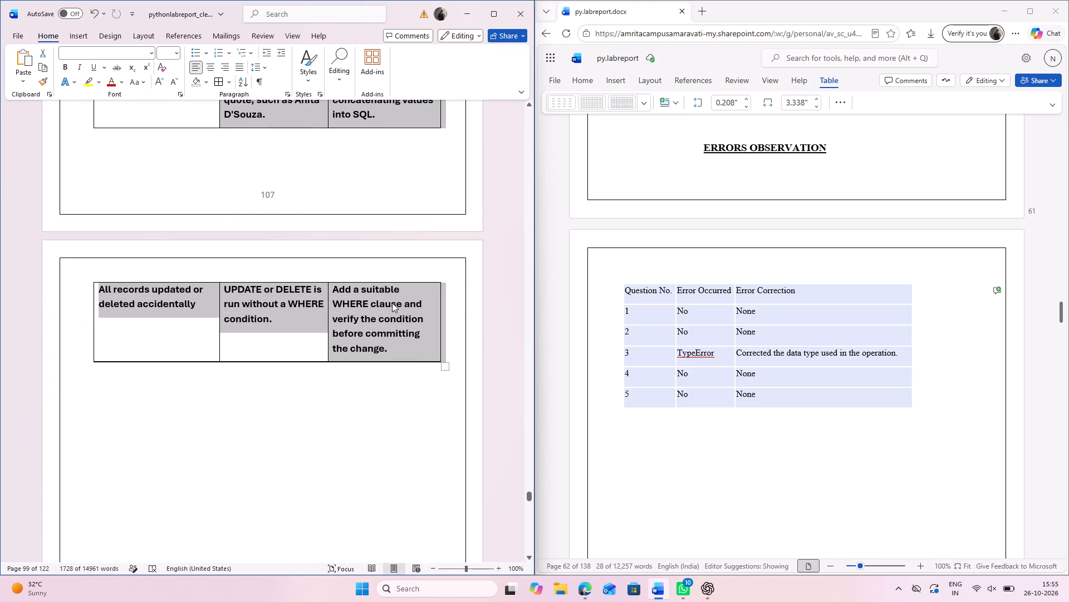
left_click(60, 66)
left_click(135, 182)
scroll(135, 182, "up", 4)
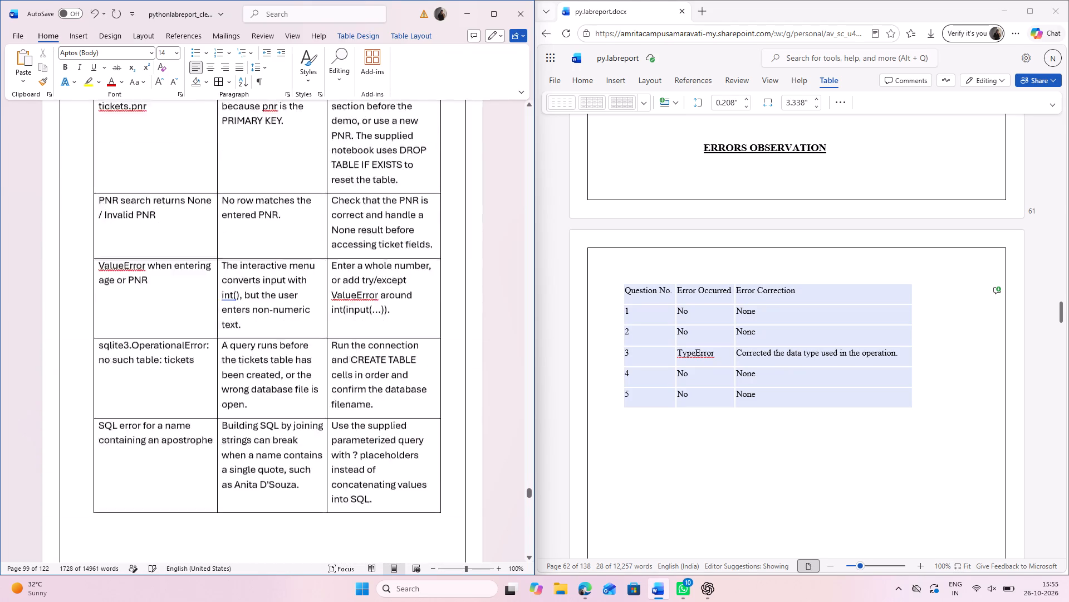
scroll(135, 182, "up", 15)
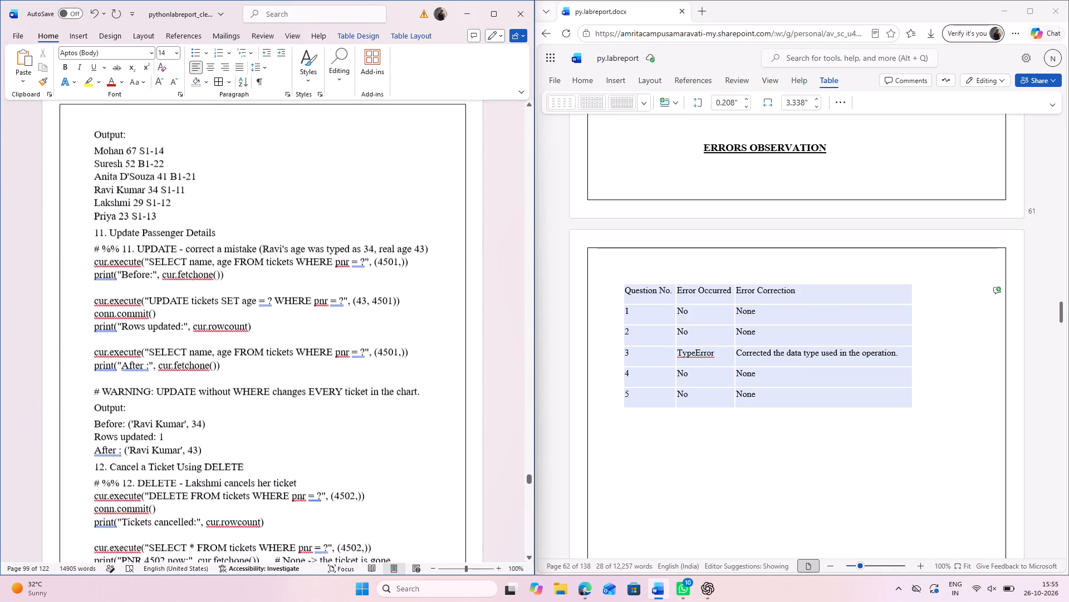
scroll(135, 182, "up", 3)
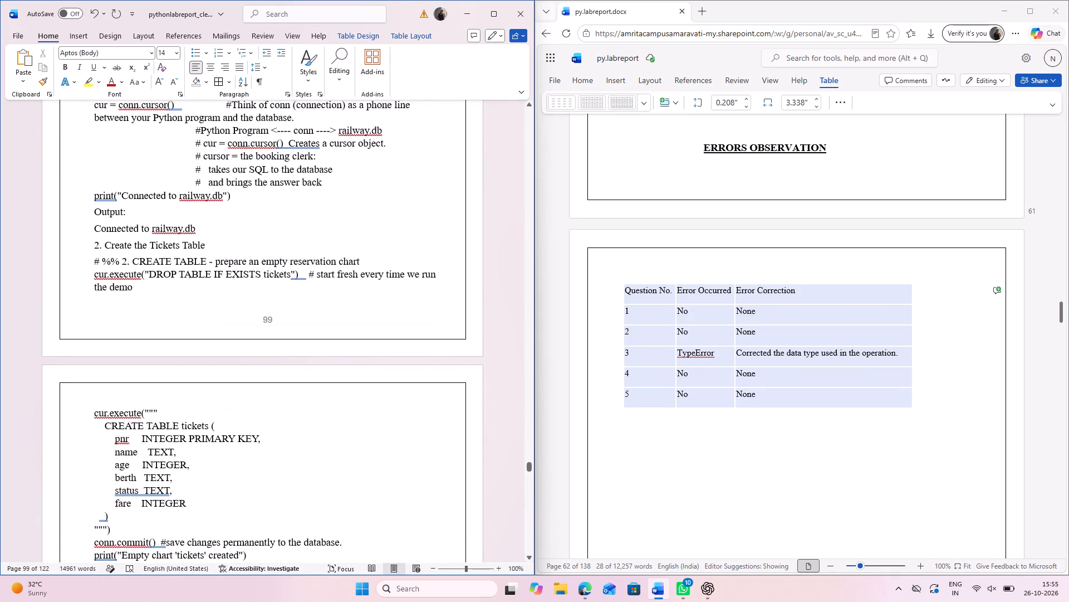
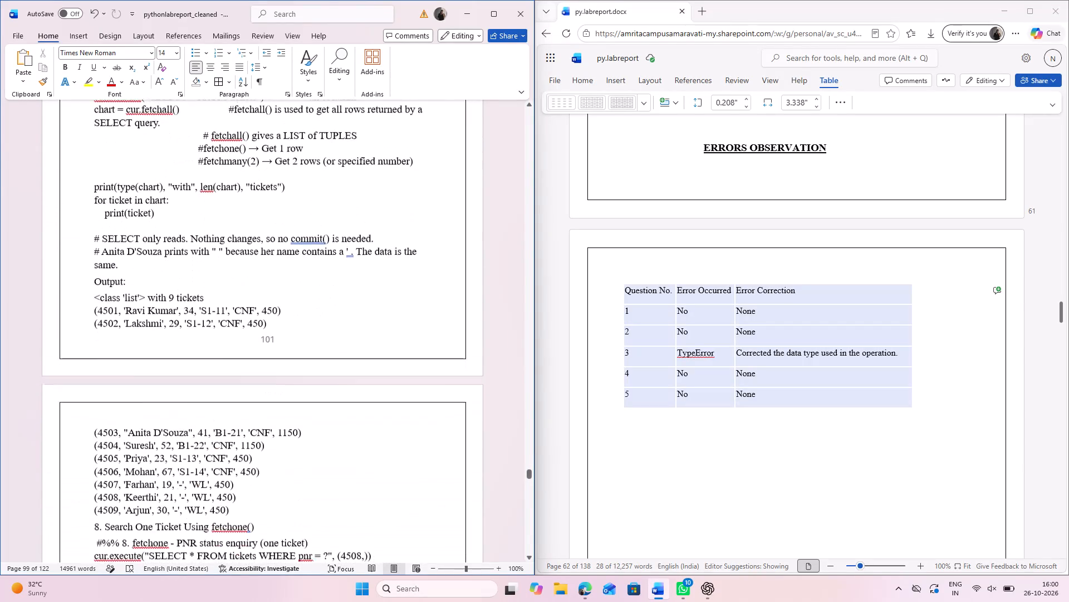
Review the pages from LAB 11 back through LABs 10, 9 and 8 to LAB 7's errors table, checking headings and formatting.
scroll(102, 172, "down", 1)
scroll(102, 172, "up", 6)
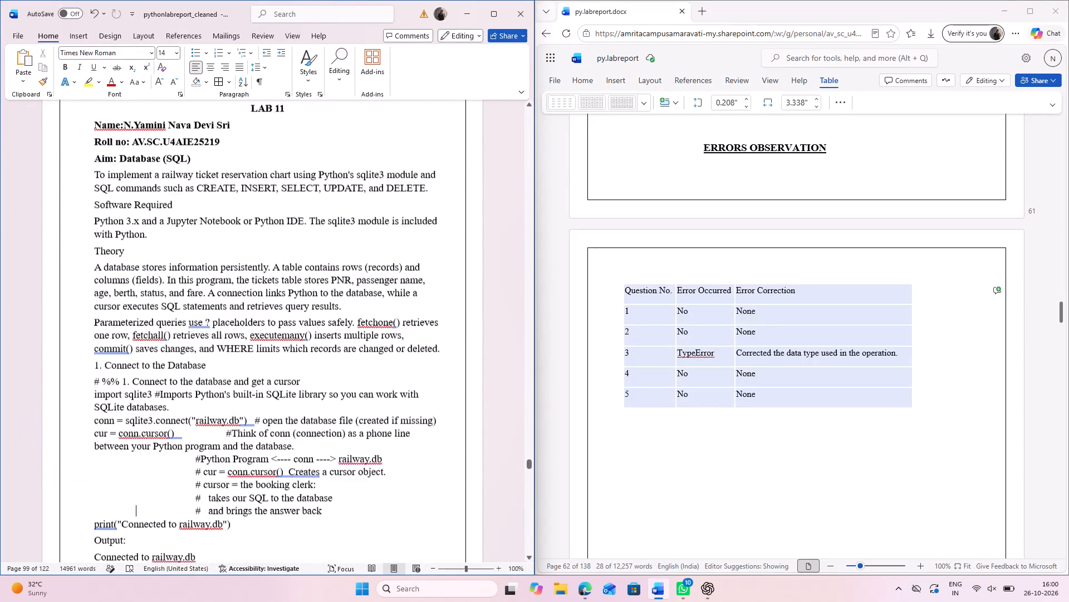
scroll(102, 172, "up", 6)
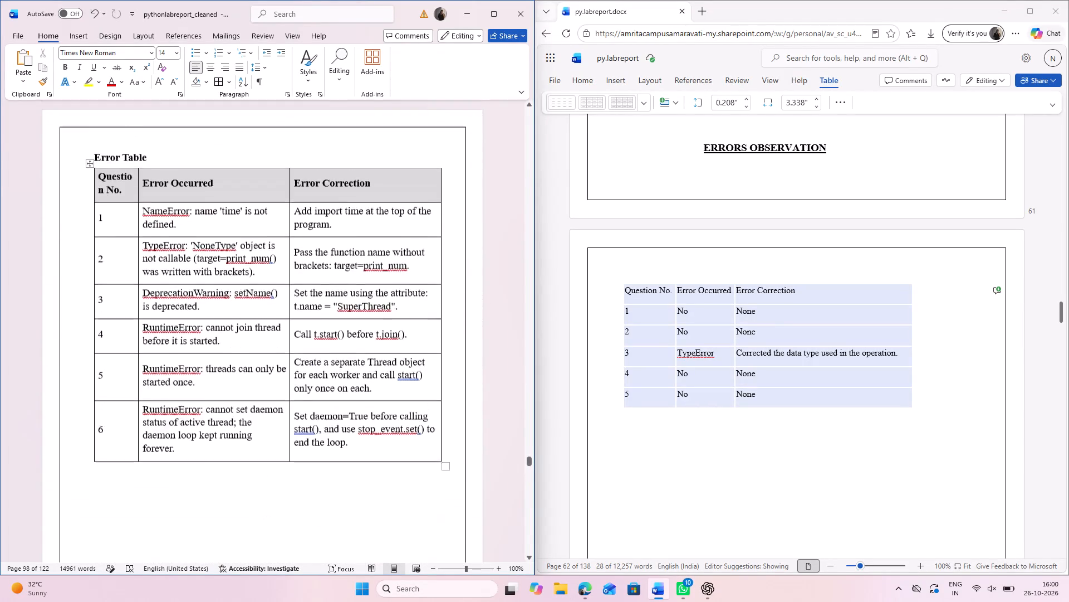
scroll(102, 172, "up", 6)
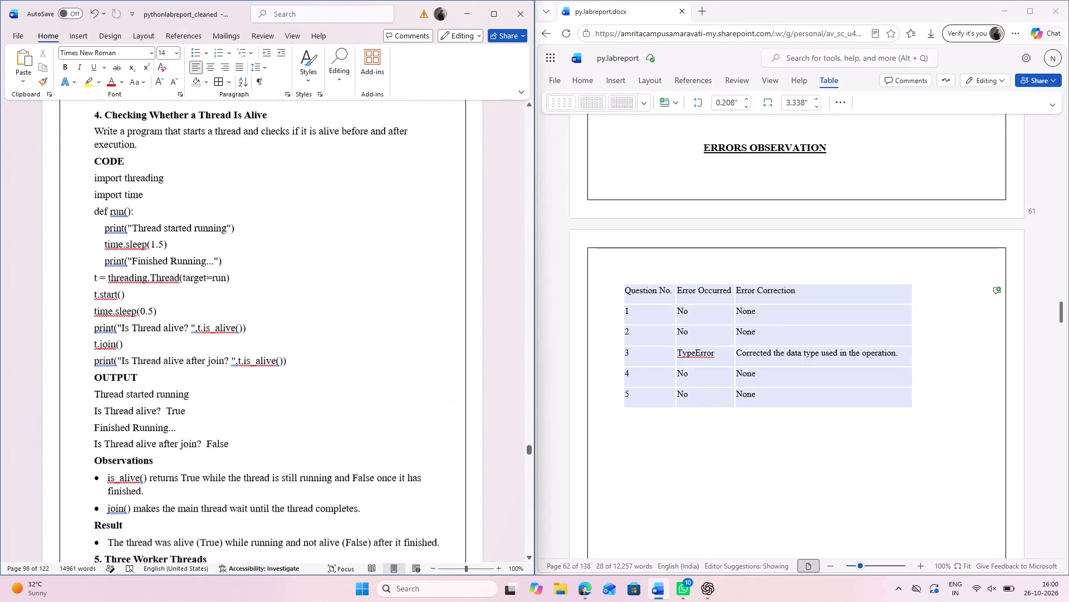
scroll(102, 172, "up", 2)
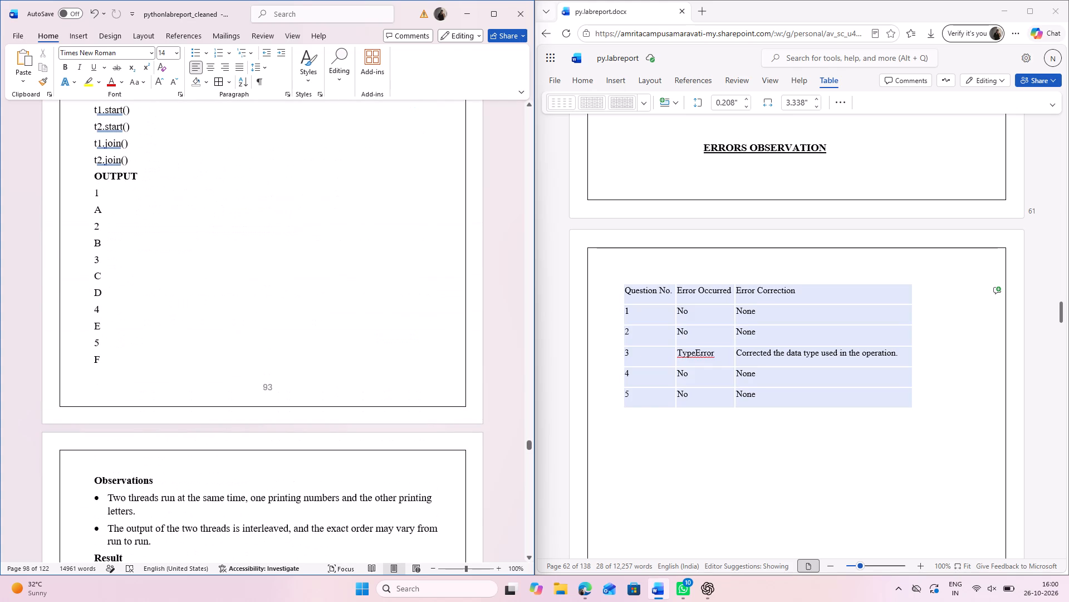
scroll(102, 172, "up", 3)
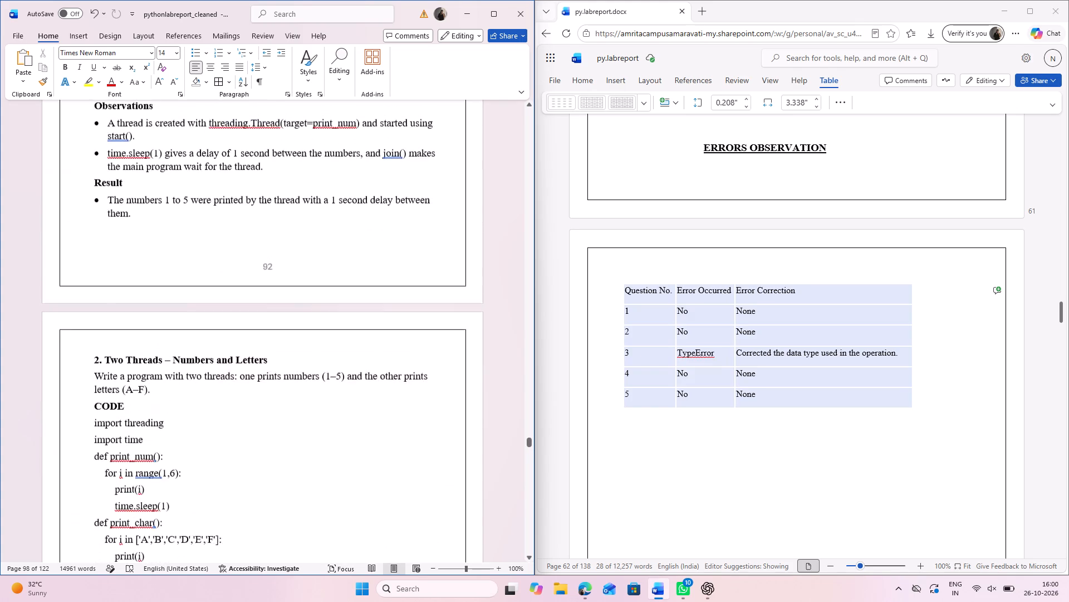
scroll(102, 172, "up", 3)
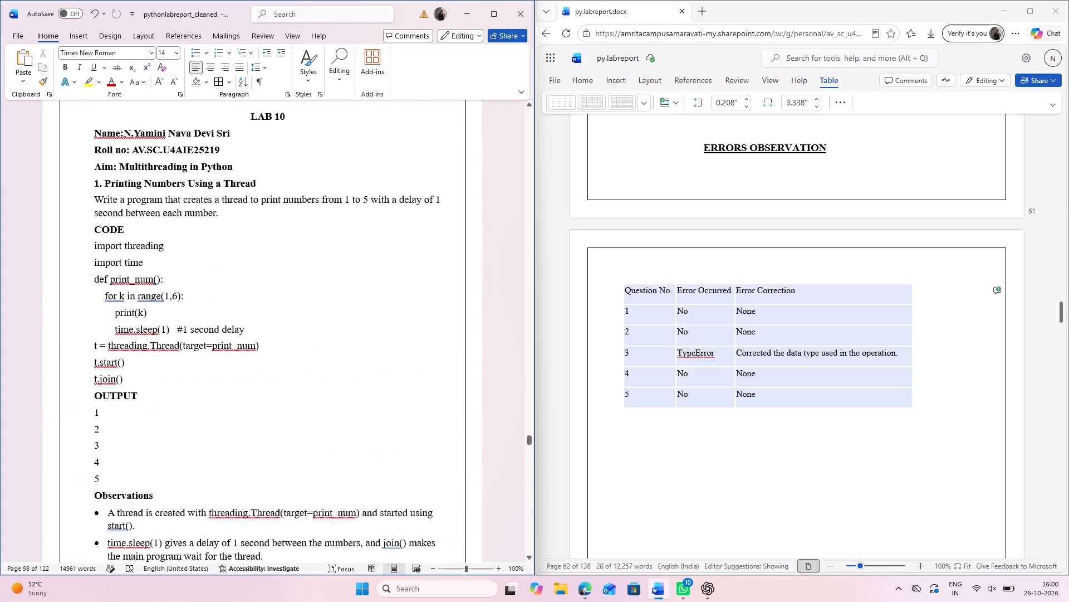
scroll(102, 172, "up", 1)
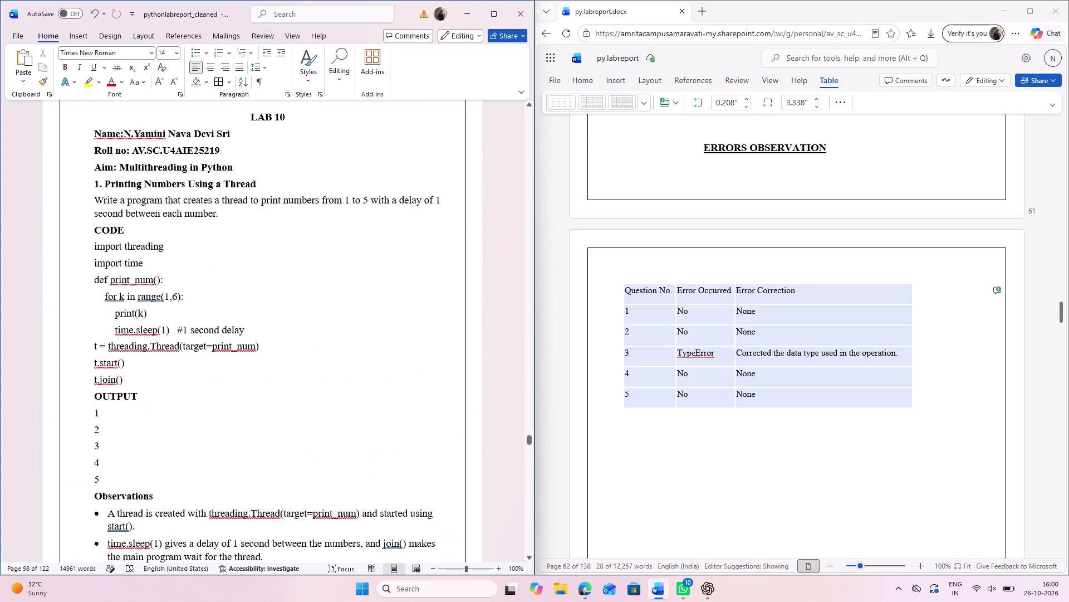
scroll(102, 172, "up", 6)
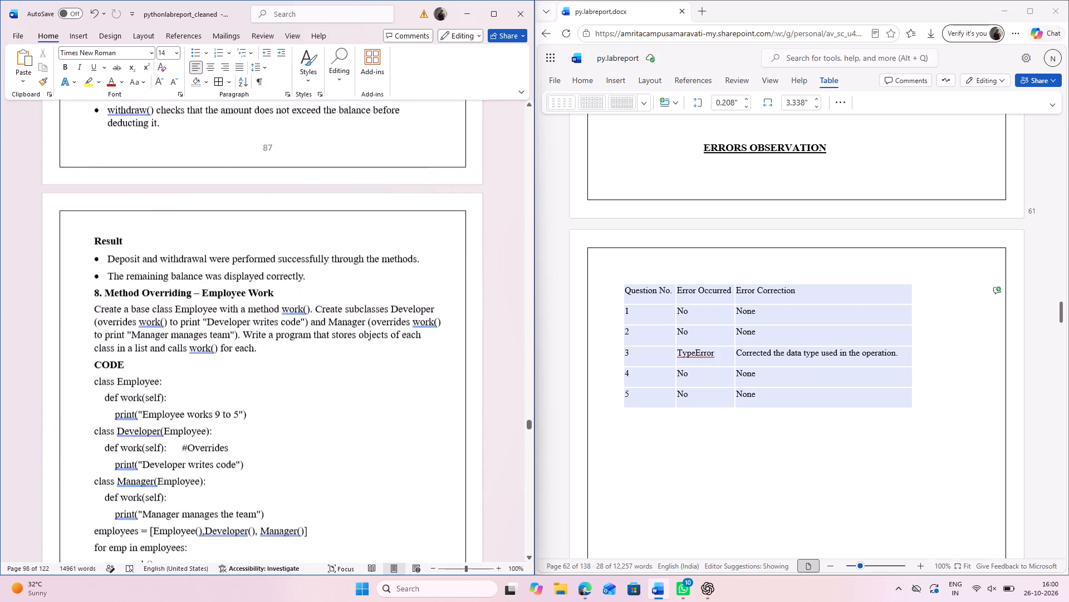
scroll(102, 172, "up", 6)
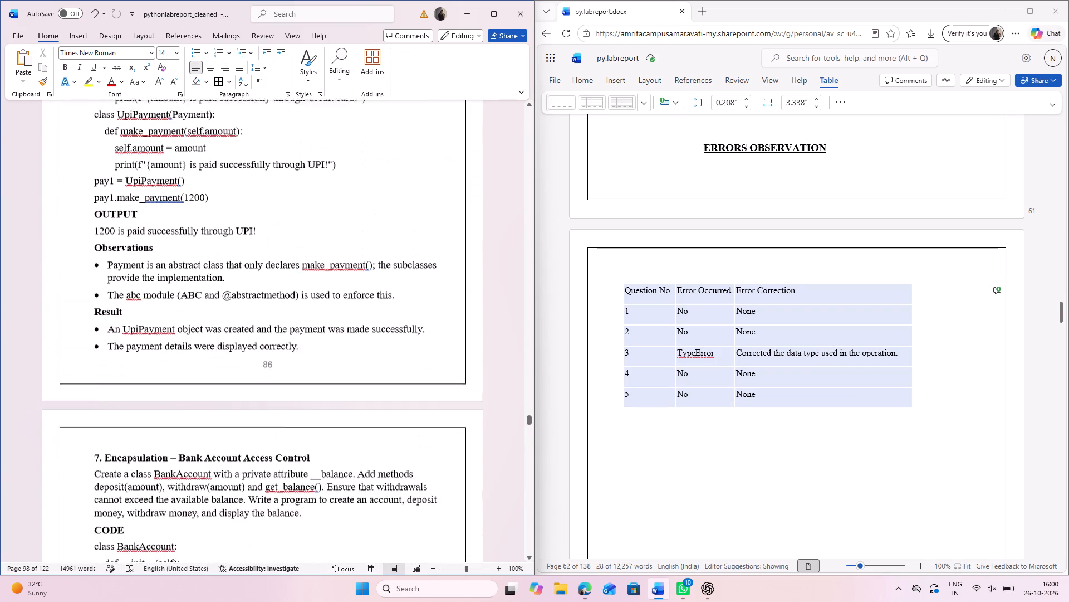
scroll(102, 172, "up", 12)
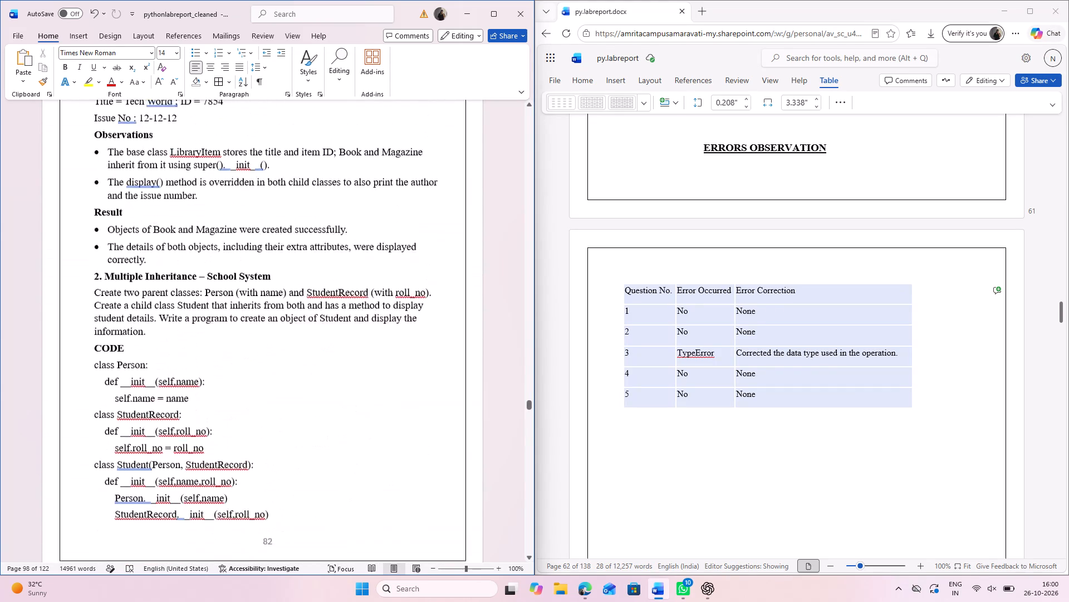
scroll(102, 172, "up", 3)
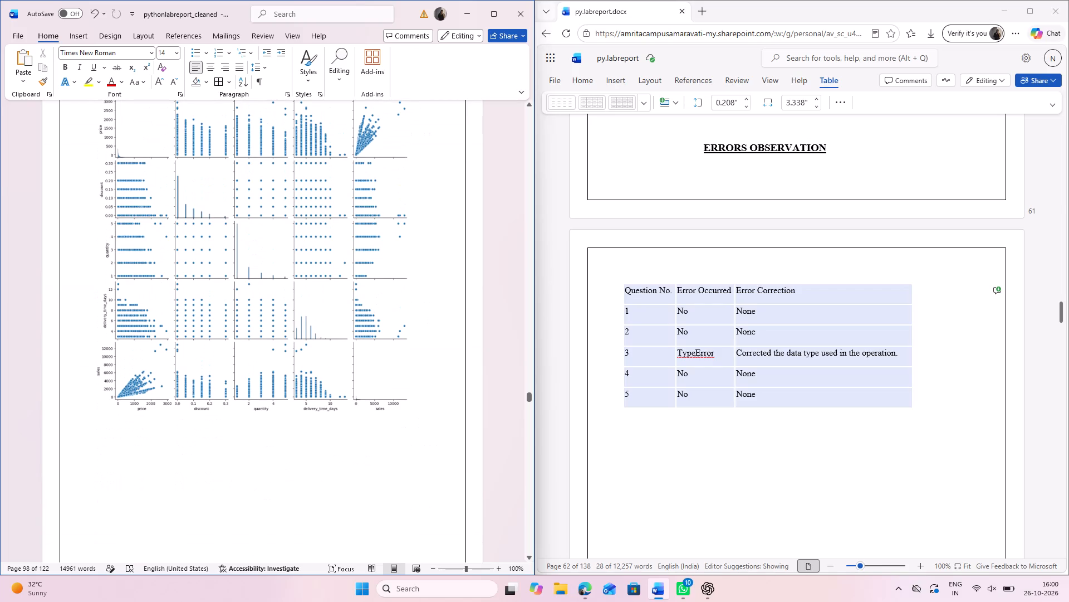
scroll(102, 172, "up", 6)
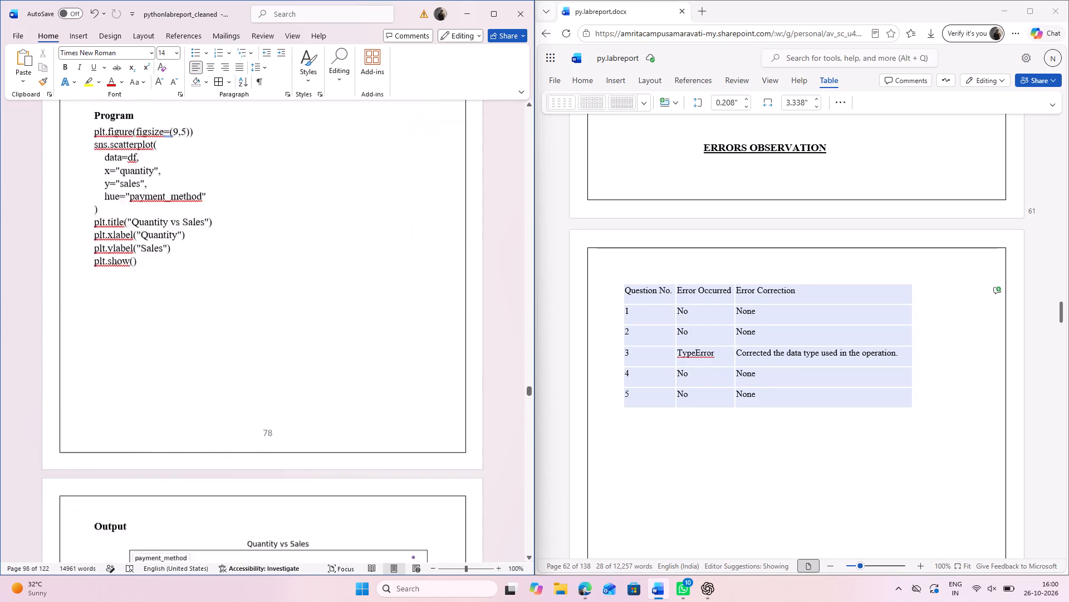
scroll(102, 172, "up", 11)
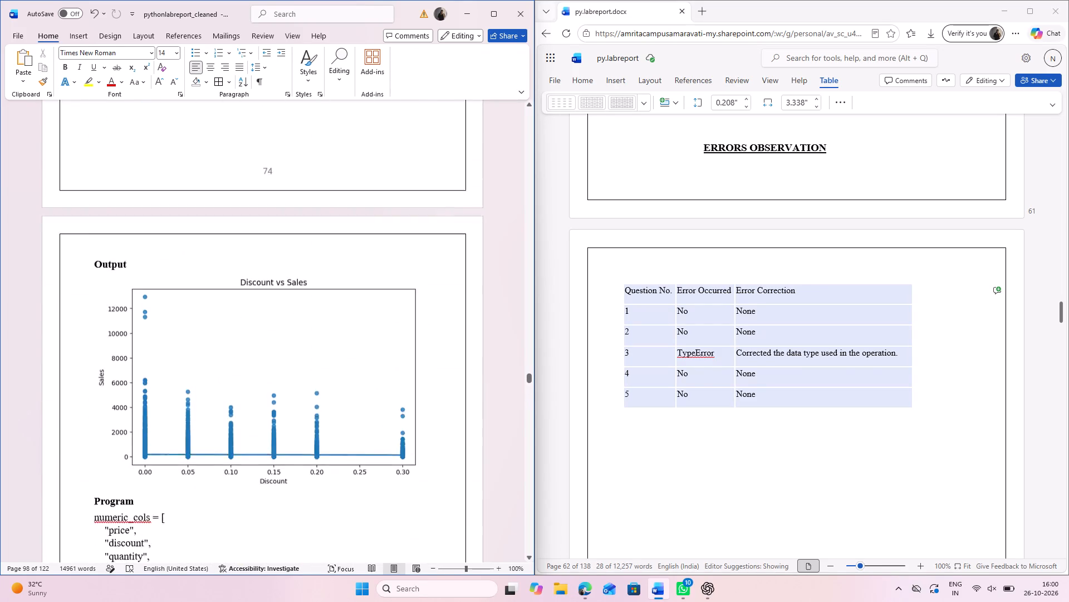
scroll(102, 172, "up", 10)
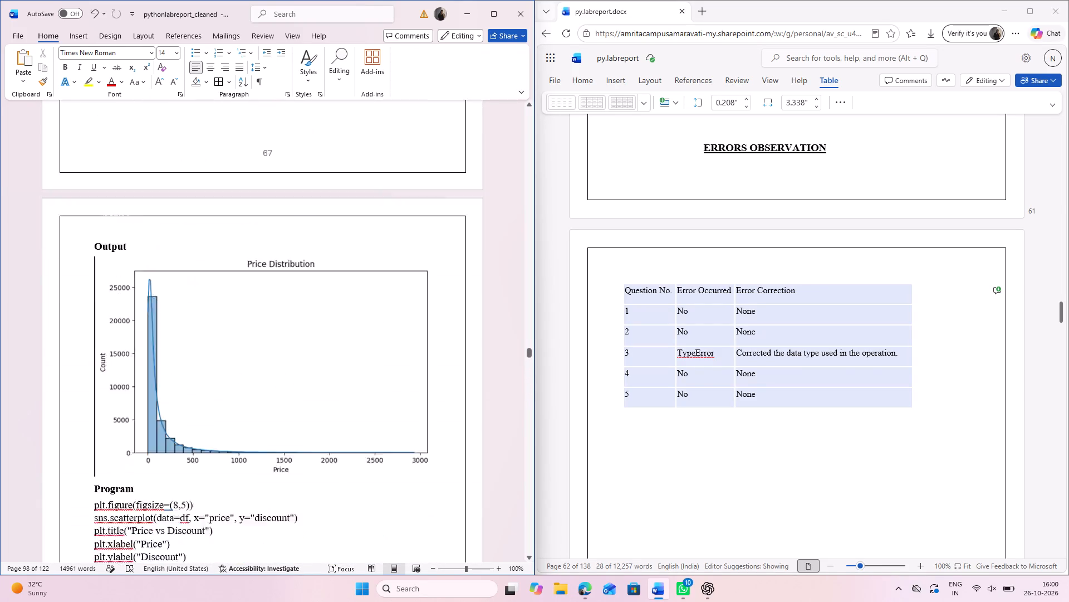
scroll(102, 172, "up", 10)
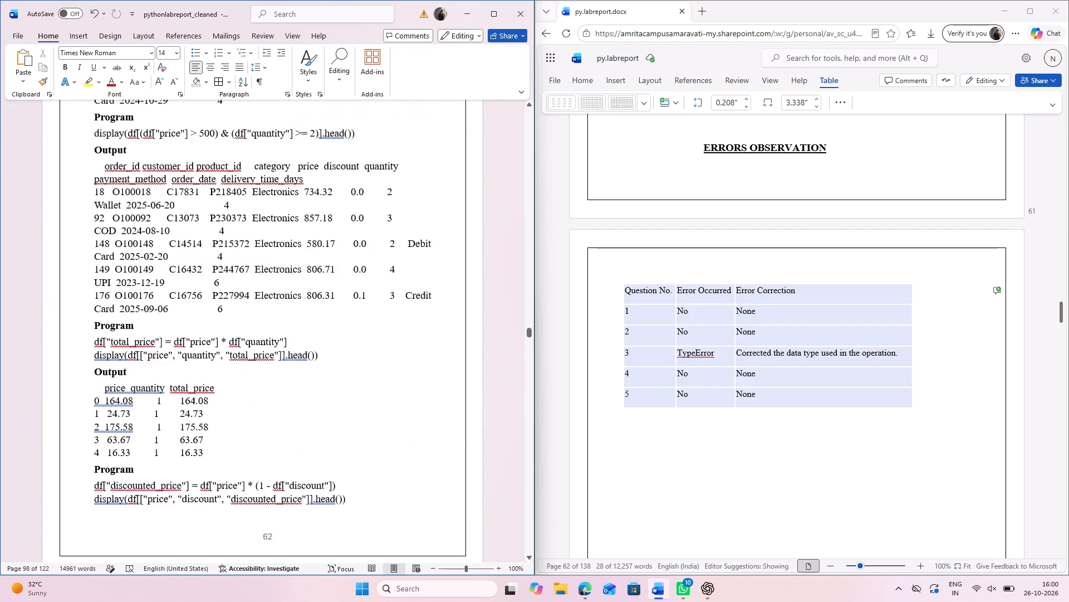
scroll(102, 172, "up", 10)
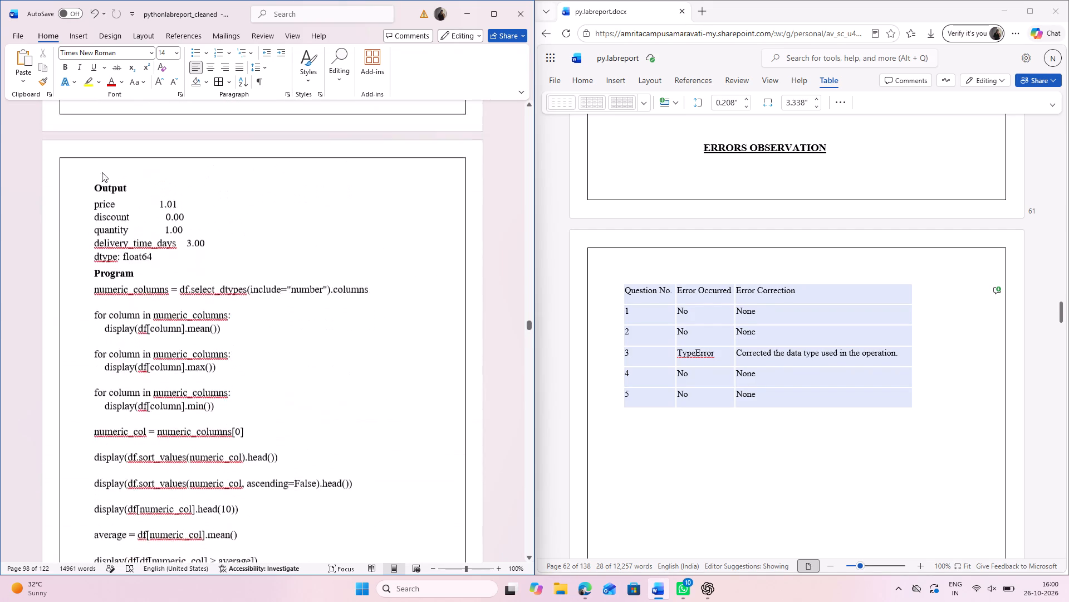
scroll(102, 172, "up", 10)
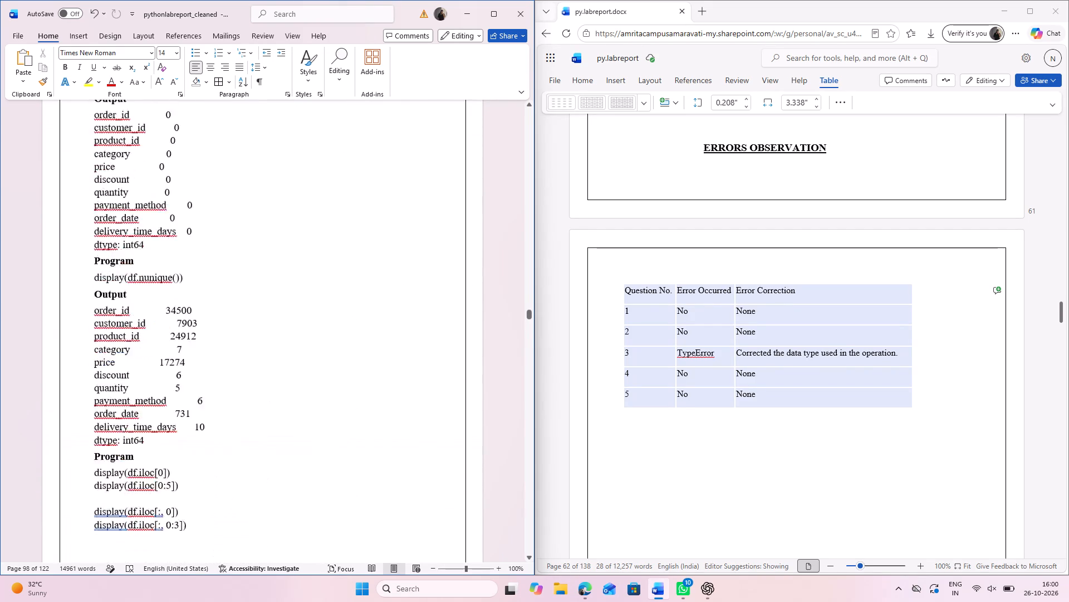
scroll(102, 172, "up", 10)
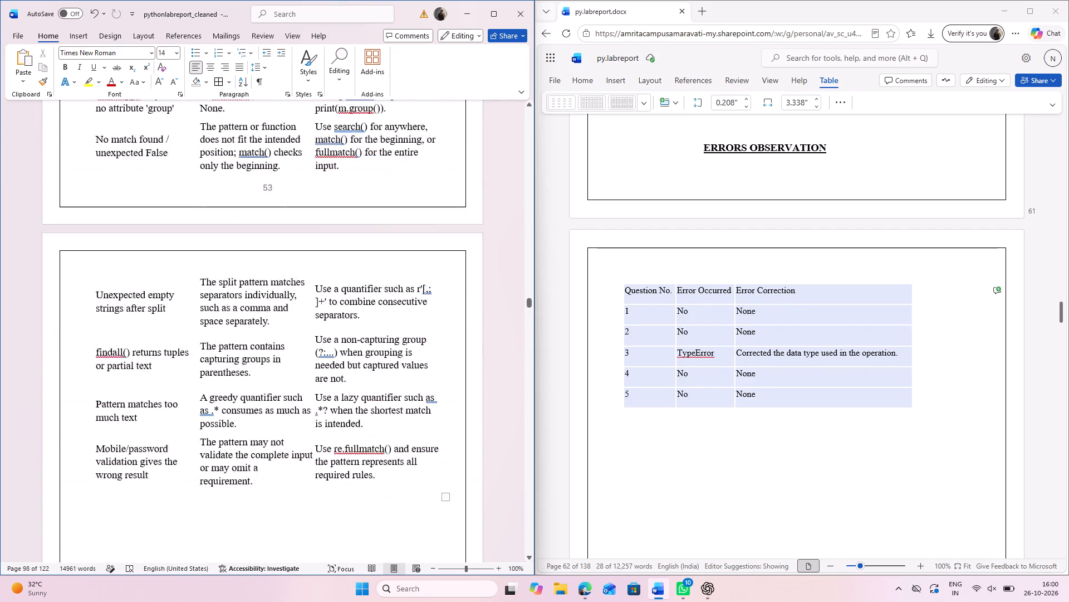
Apply all borders to the whole regular-expression errors table under "ERRORS OBSERVATION" at the end of LAB 7.
scroll(102, 172, "up", 4)
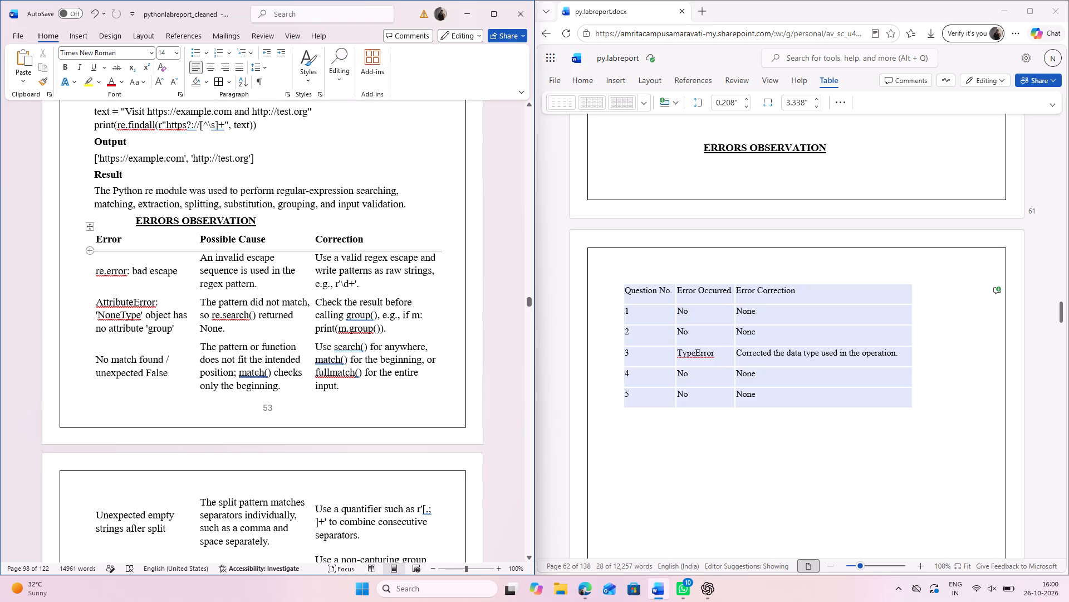
left_click(229, 78)
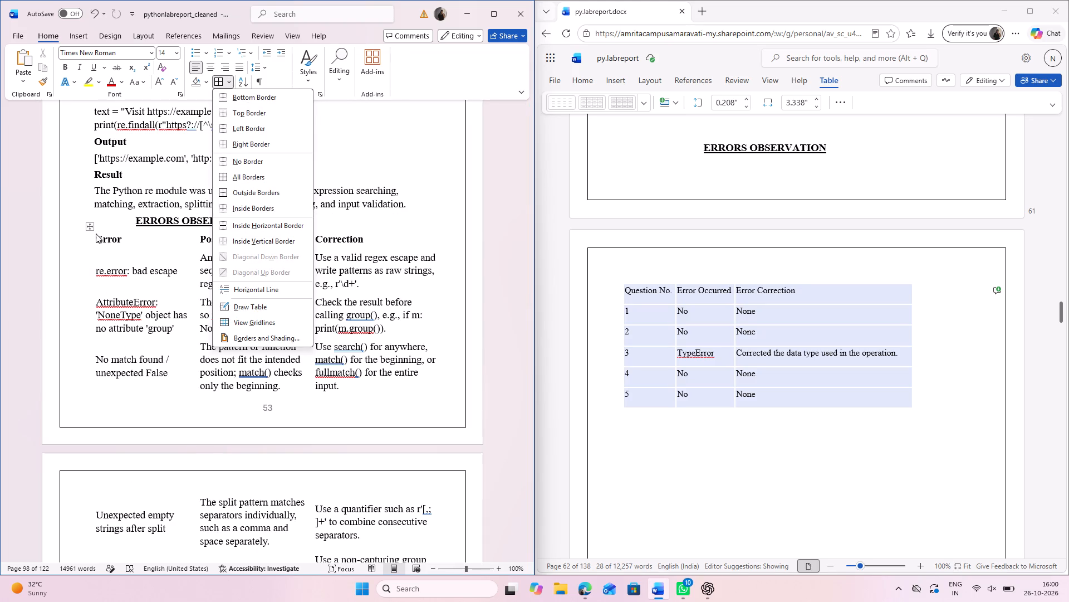
left_click(96, 236)
left_click(94, 239)
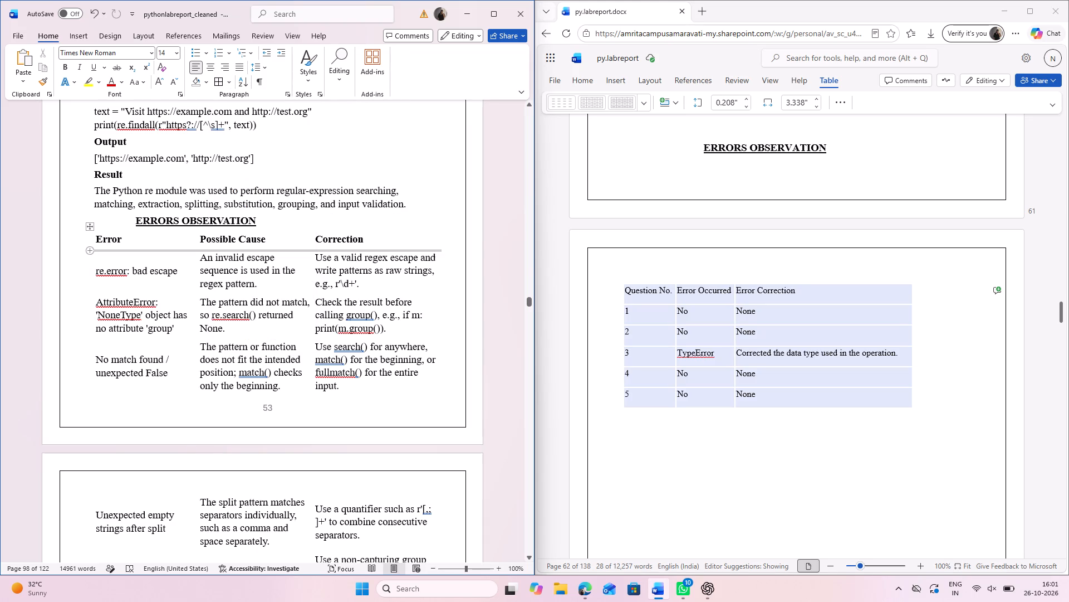
left_click_drag(94, 239, 407, 571)
scroll(227, 403, "right", 3)
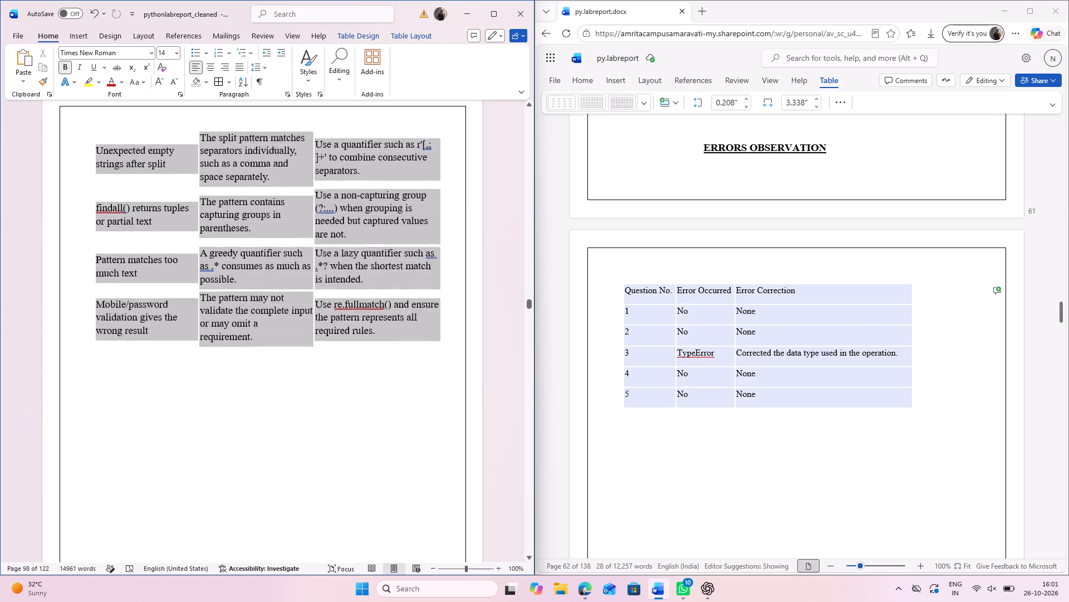
left_click_drag(407, 571, 421, 285)
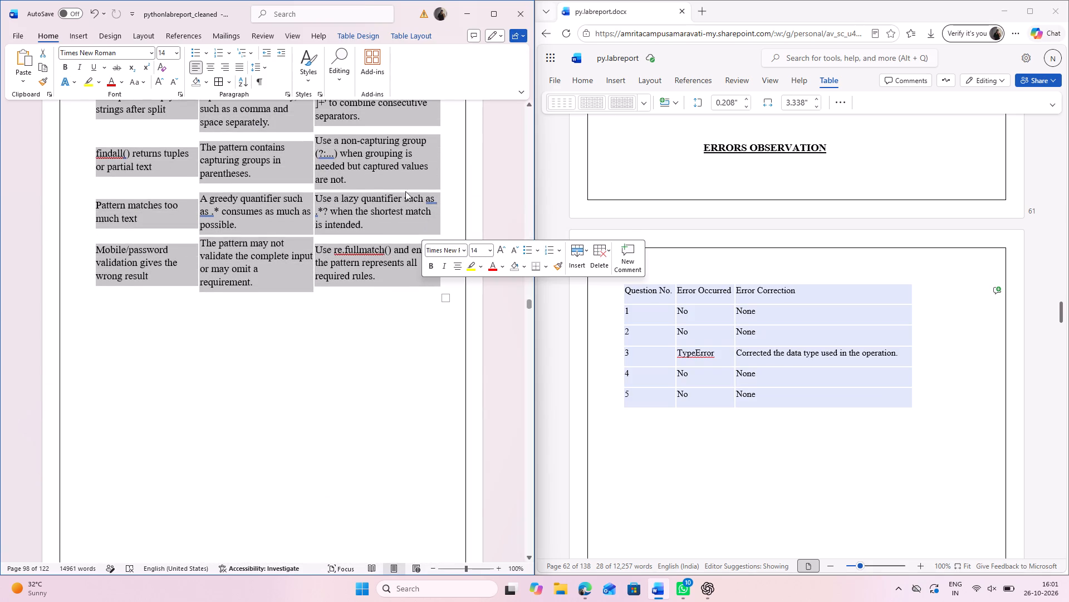
left_click(228, 86)
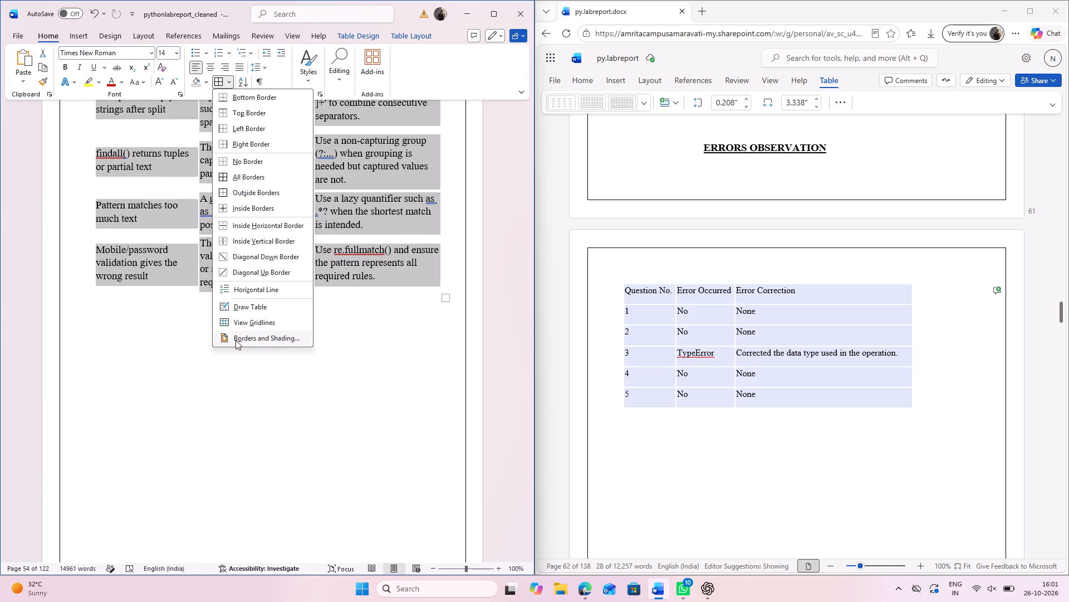
left_click(257, 180)
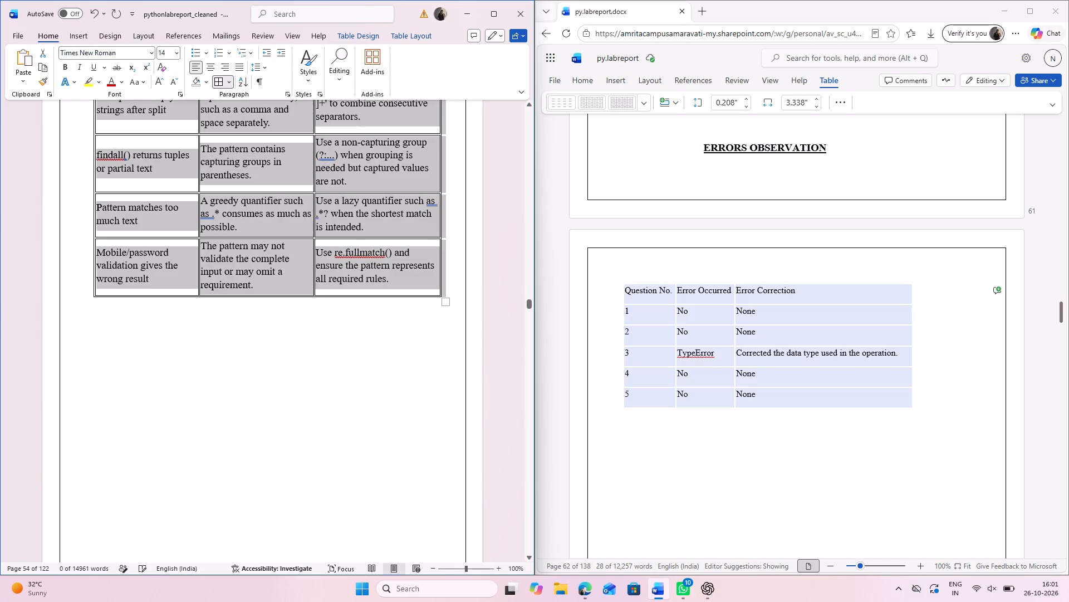
left_click(233, 354)
Look over the report's cover page, lab index and final pages through the LAB 12 error table to check the formatting.
scroll(233, 354, "down", 4)
scroll(237, 318, "up", 1, "ctrl")
scroll(237, 318, "down", 1, "ctrl")
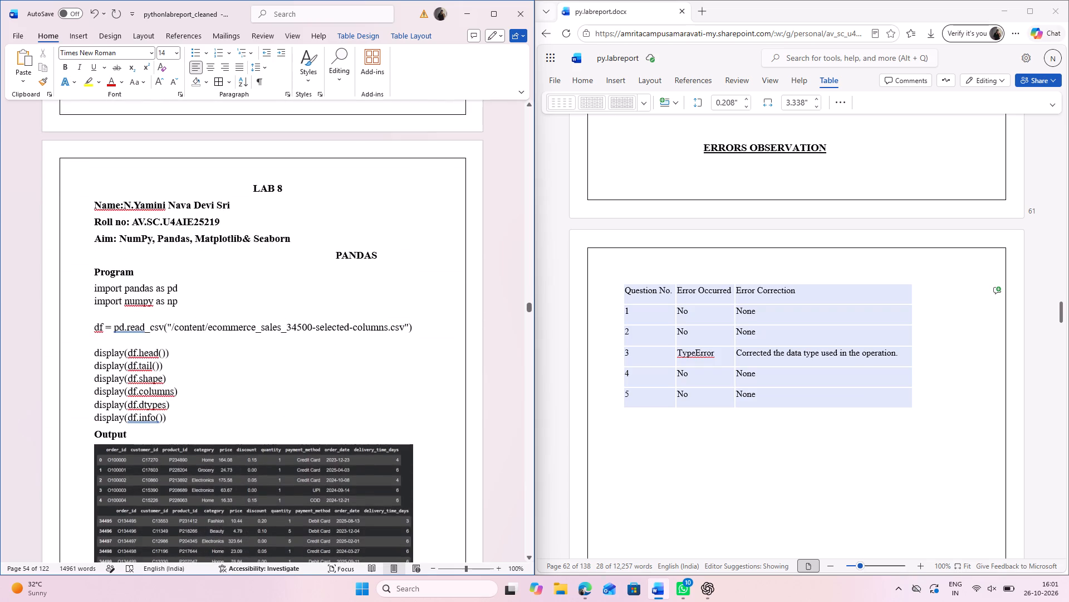
scroll(237, 318, "down", 1, "ctrl")
scroll(237, 318, "down", 12)
scroll(237, 318, "down", 20)
scroll(237, 318, "down", 20)
scroll(237, 318, "down", 20)
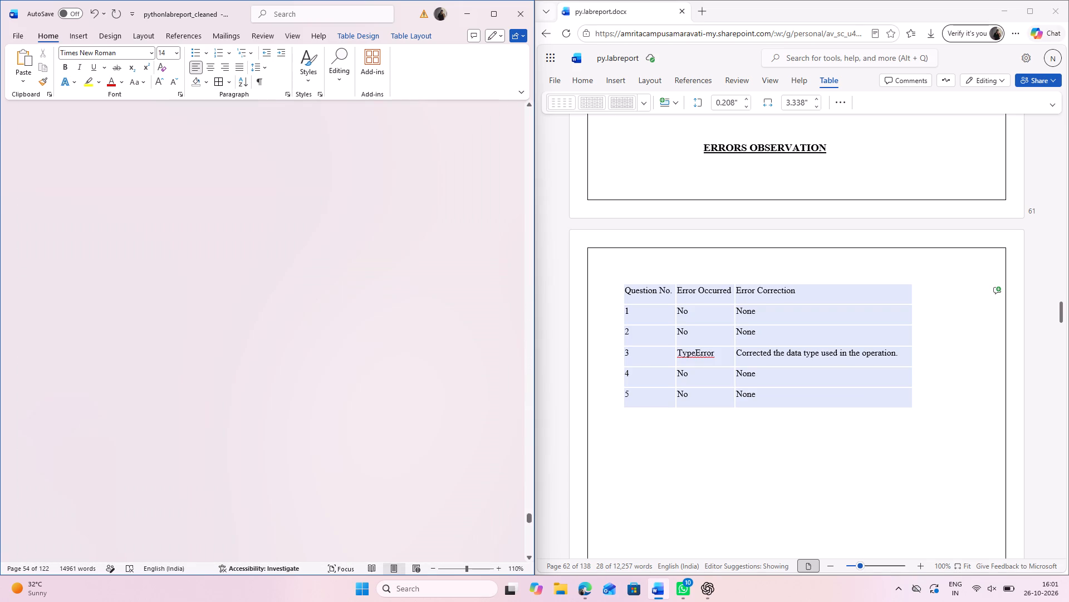
scroll(237, 318, "up", 20)
scroll(237, 318, "up", 20)
scroll(237, 318, "up", 9)
scroll(237, 318, "up", 16)
scroll(237, 318, "up", 20)
scroll(237, 318, "up", 20)
scroll(237, 318, "up", 17)
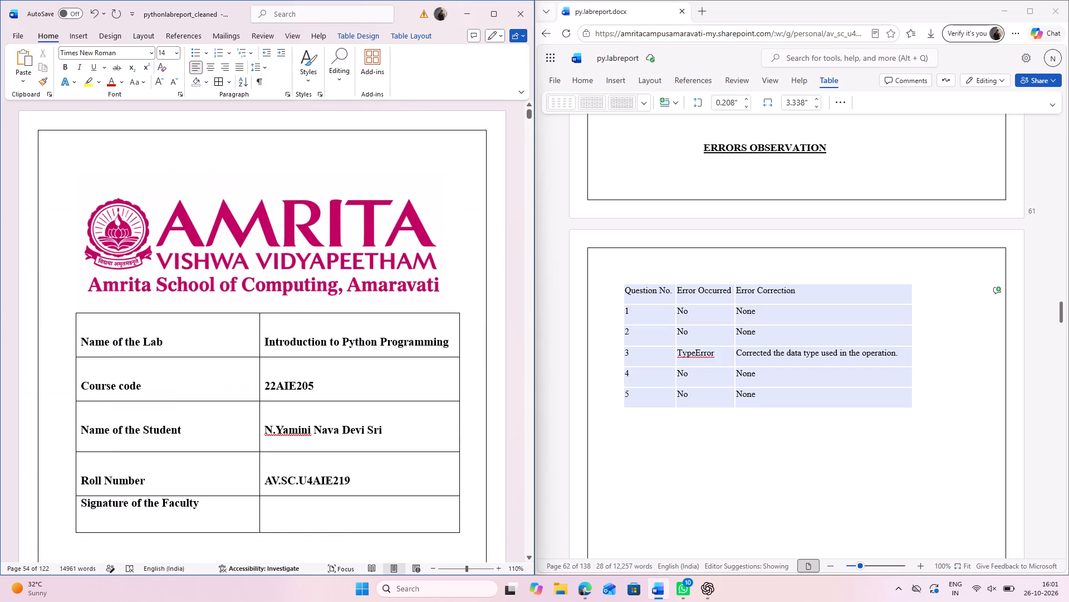
scroll(237, 318, "up", 10)
scroll(237, 318, "down", 6)
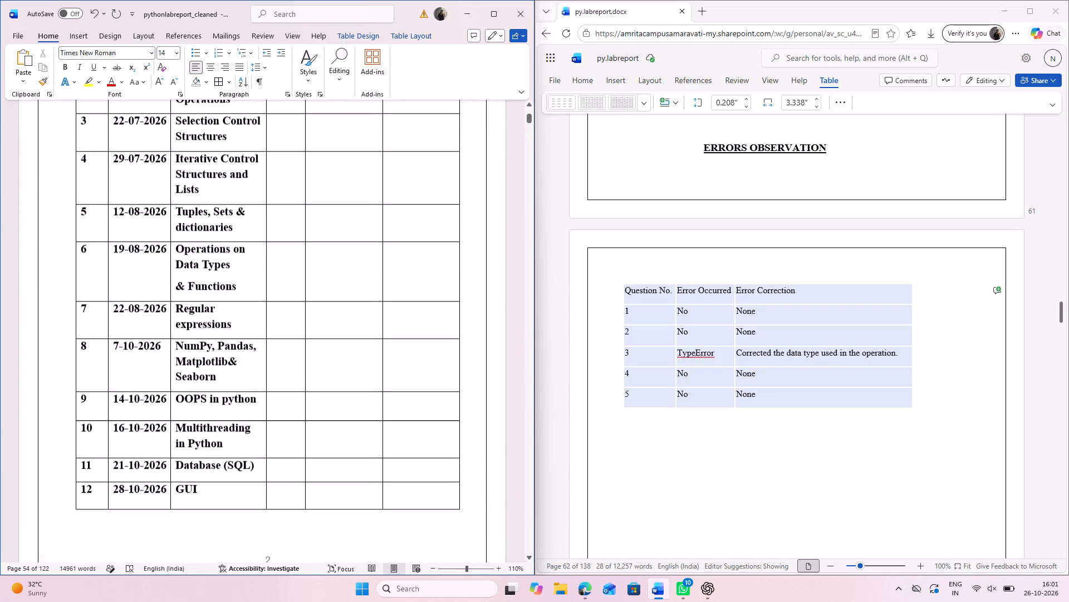
scroll(237, 318, "down", 3)
scroll(237, 318, "down", 20)
scroll(237, 318, "down", 20)
scroll(237, 318, "down", 20)
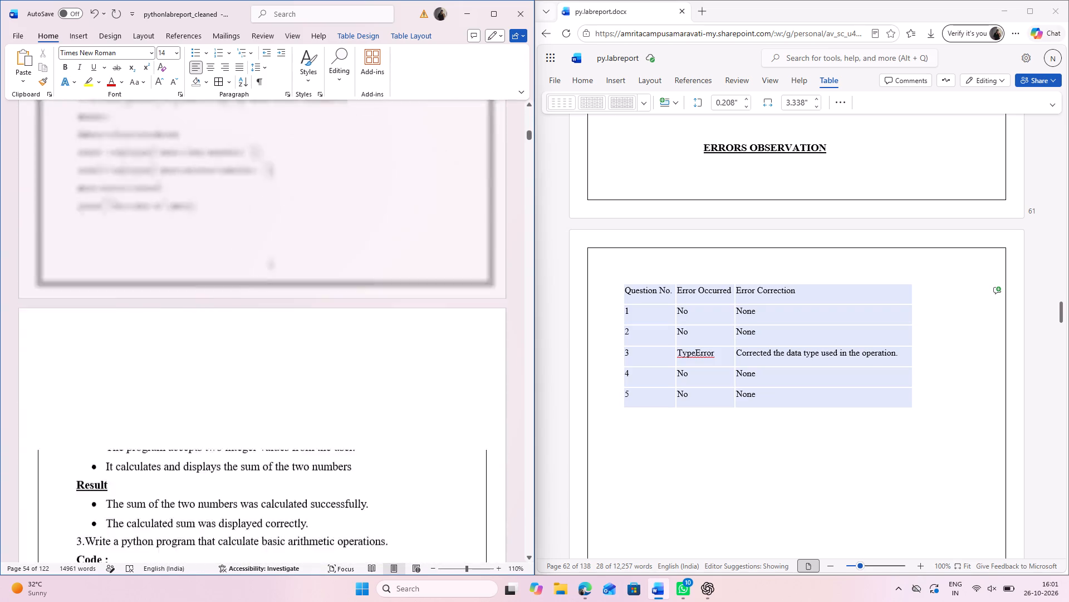
scroll(237, 318, "down", 20)
scroll(237, 318, "down", 19)
scroll(237, 318, "down", 20)
scroll(237, 318, "down", 20)
scroll(237, 318, "down", 20)
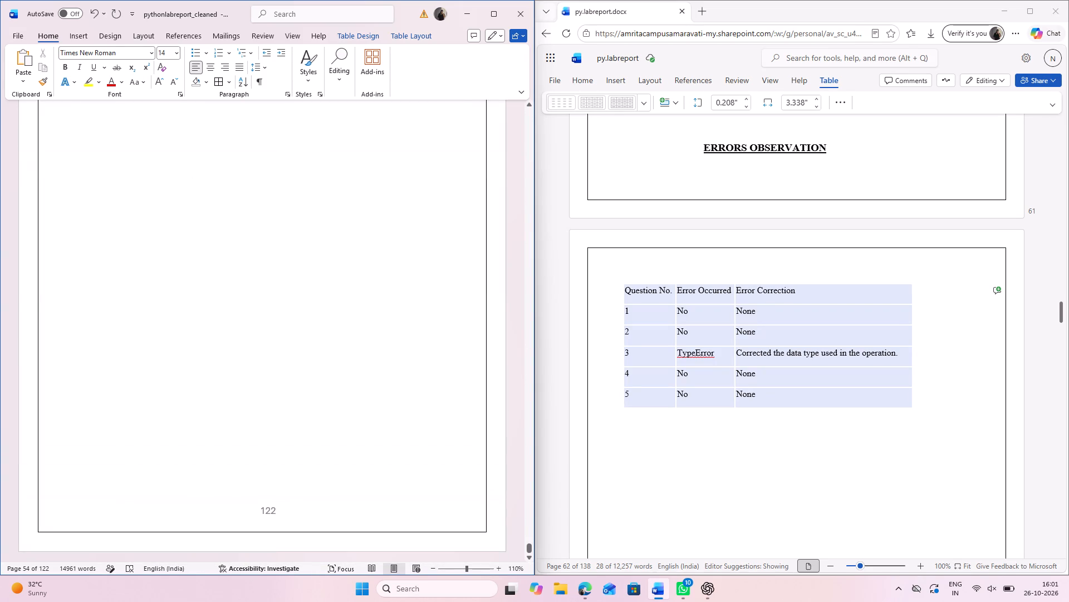
scroll(237, 318, "down", 5)
scroll(237, 318, "up", 5)
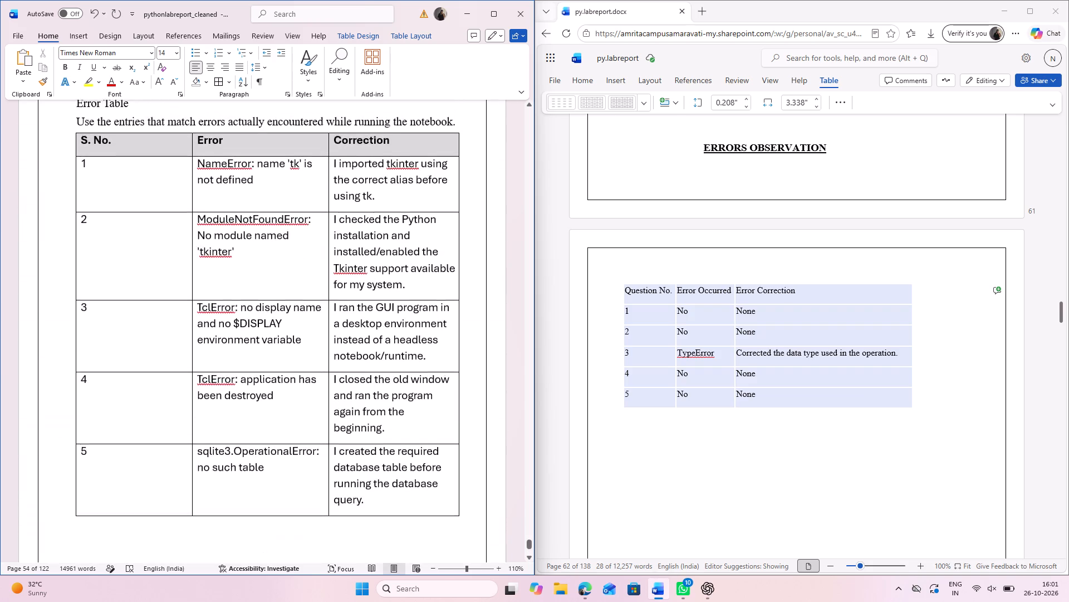
scroll(237, 318, "up", 1)
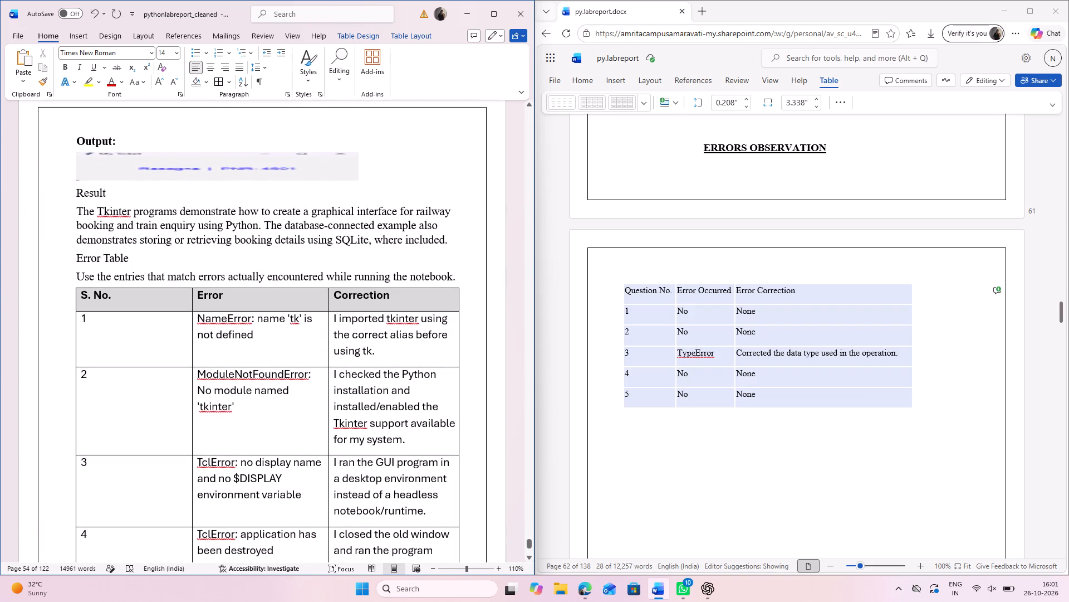
Set the font size of the whole LAB 12 error table, from the S. No. header to row 6, to 12.
left_click_drag(75, 293, 93, 377)
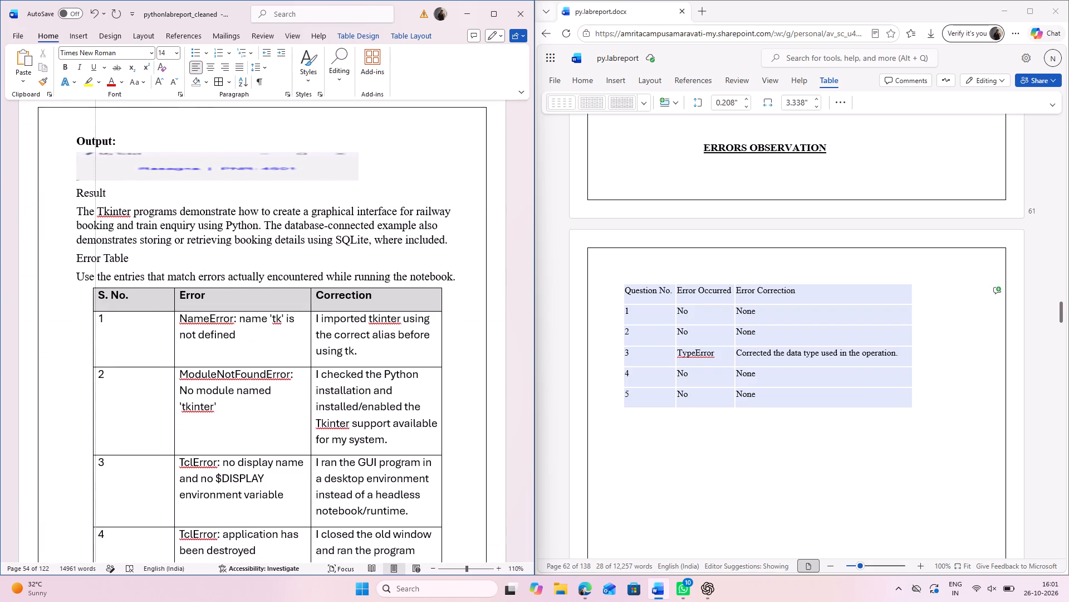
left_click_drag(93, 377, 43, 358)
scroll(269, 463, "down", 2)
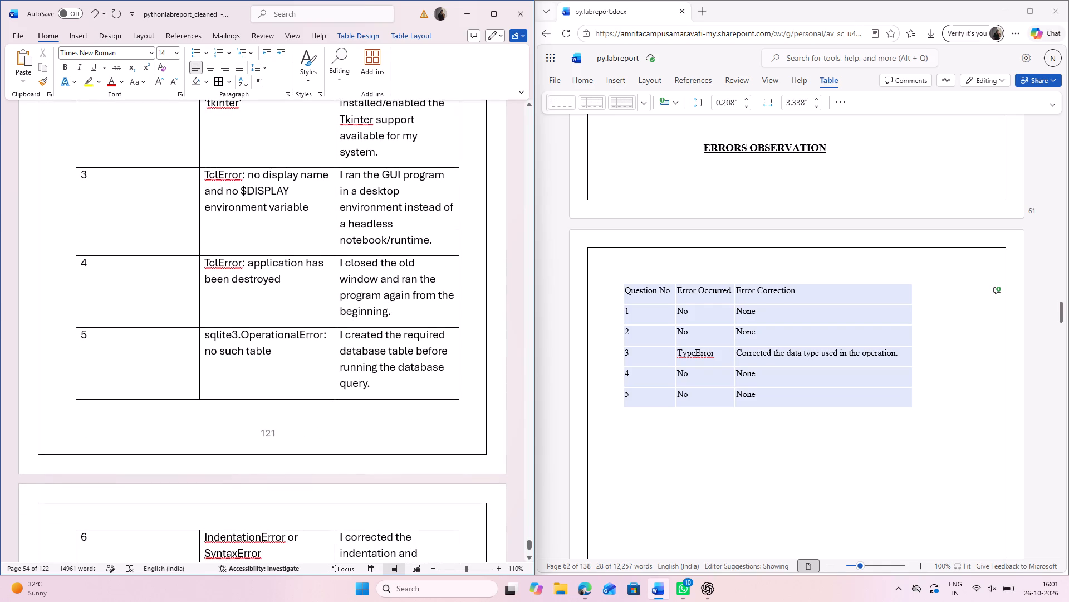
left_click(458, 400)
left_click_drag(458, 400, 456, 351)
scroll(127, 66, "up", 2)
scroll(148, 185, "up", 1)
left_click(75, 109)
left_click_drag(75, 109, 59, 144)
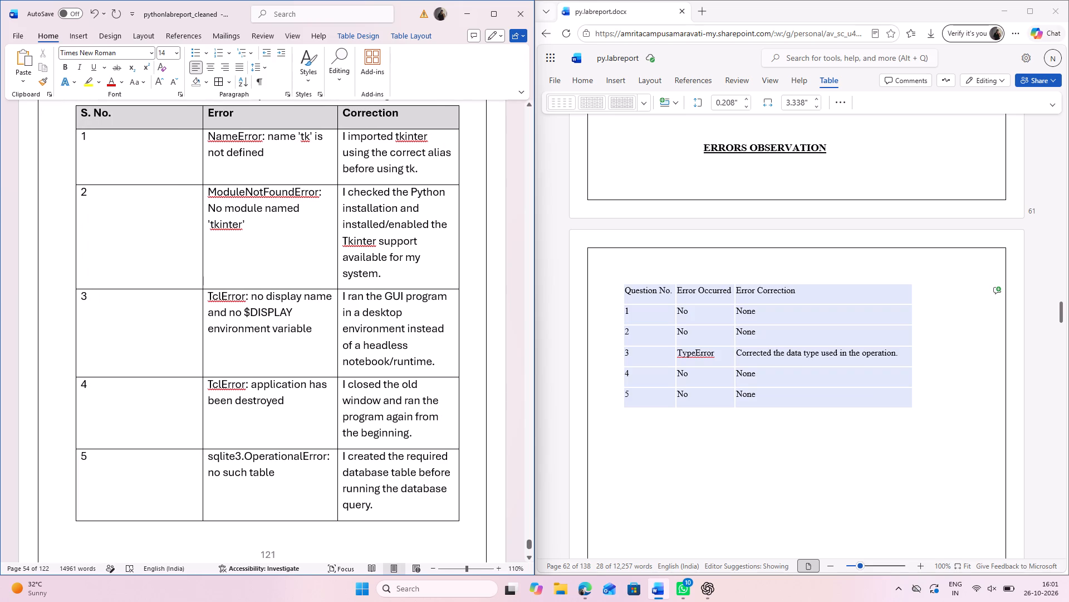
left_click(81, 110)
left_click_drag(81, 110, 165, 285)
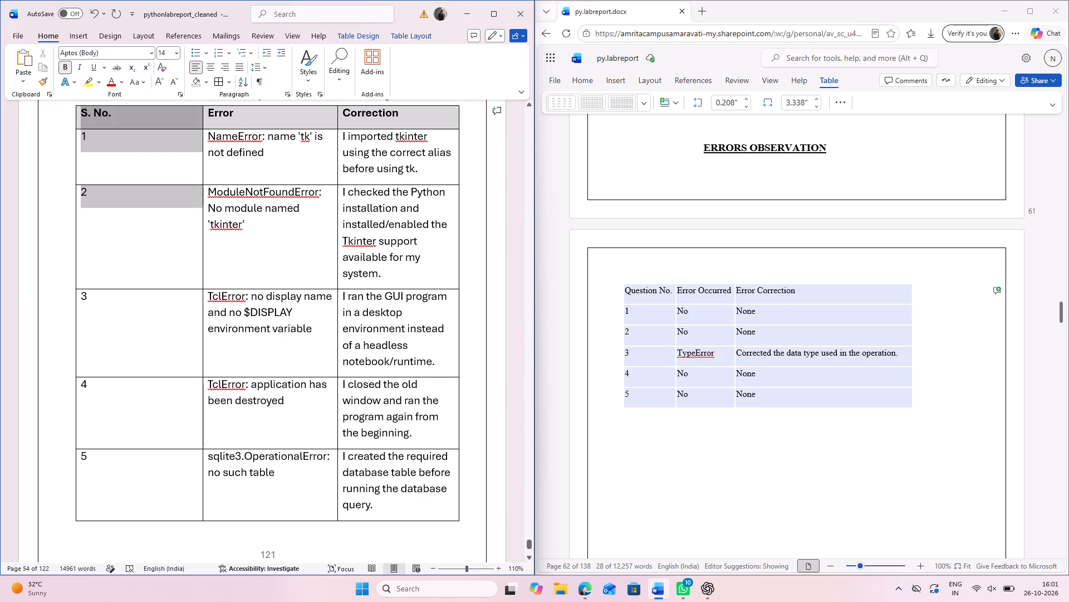
left_click_drag(165, 285, 446, 397)
scroll(268, 370, "up", 3)
scroll(413, 541, "up", 2)
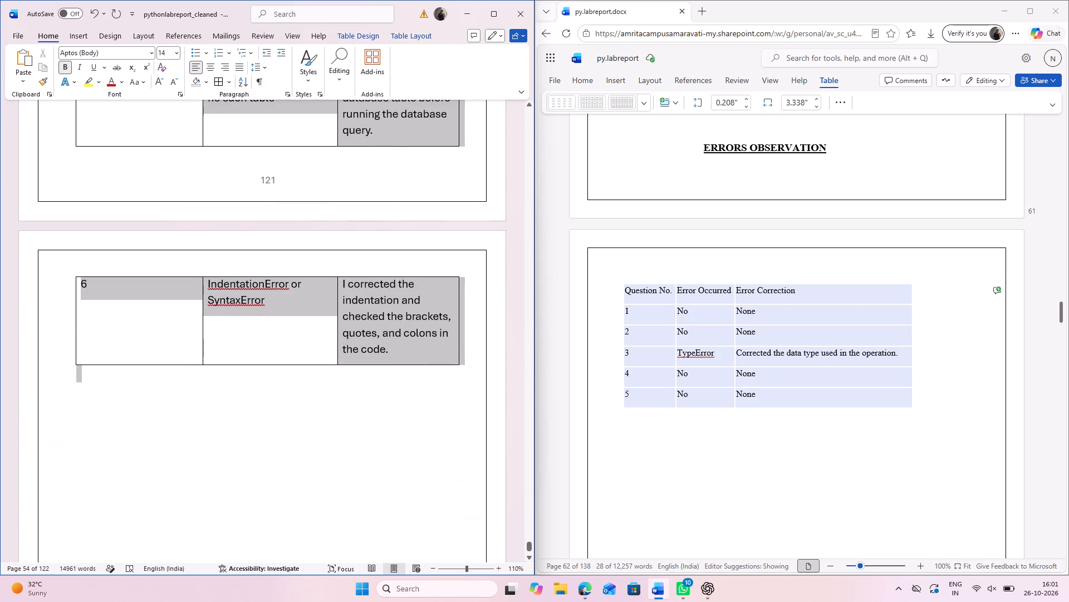
left_click_drag(446, 397, 459, 387)
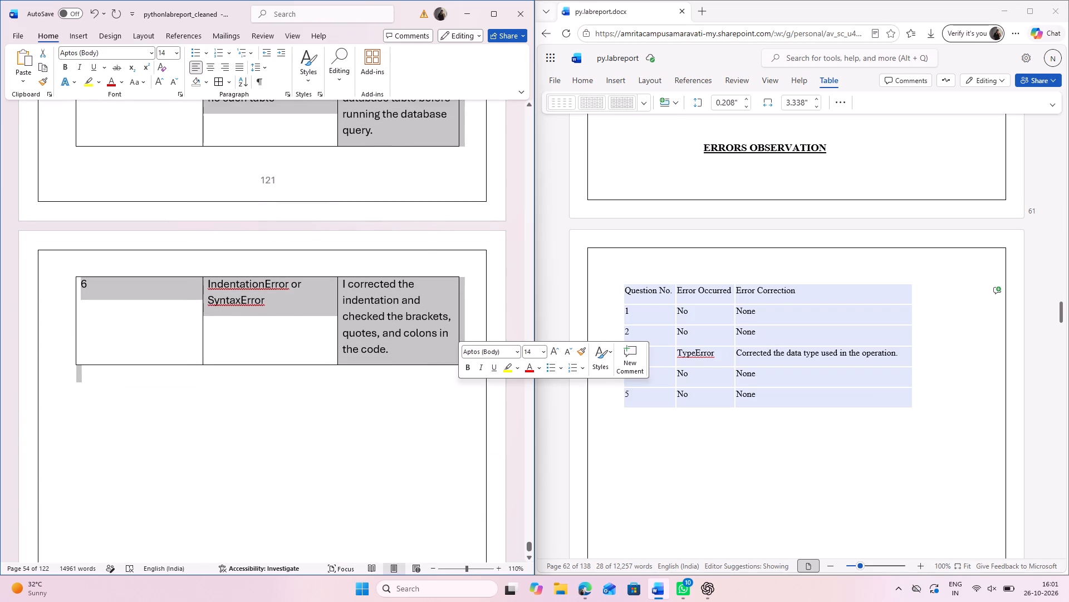
left_click(175, 51)
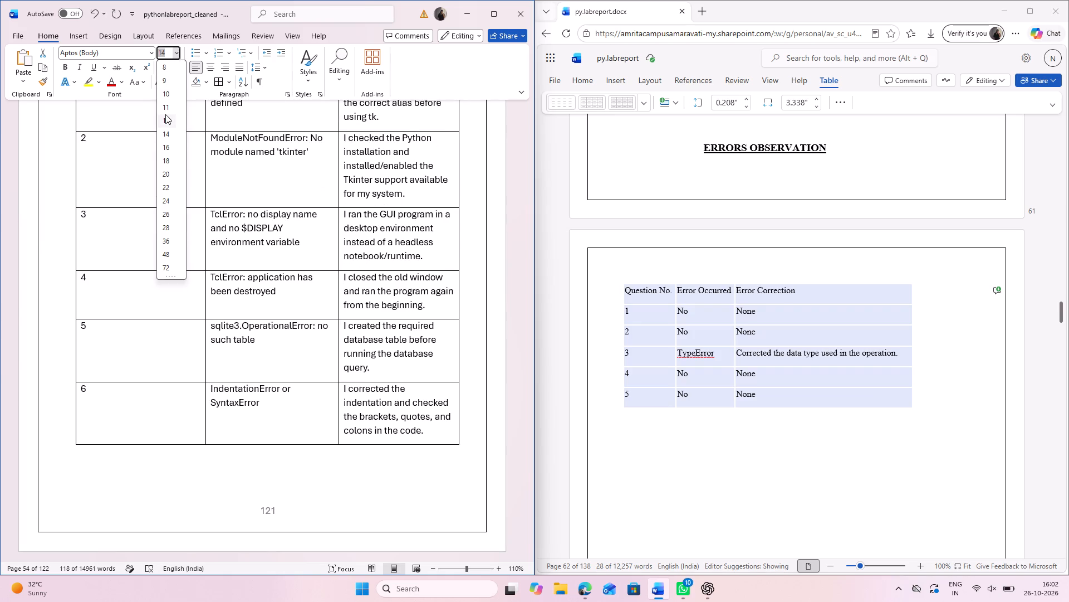
left_click(165, 114)
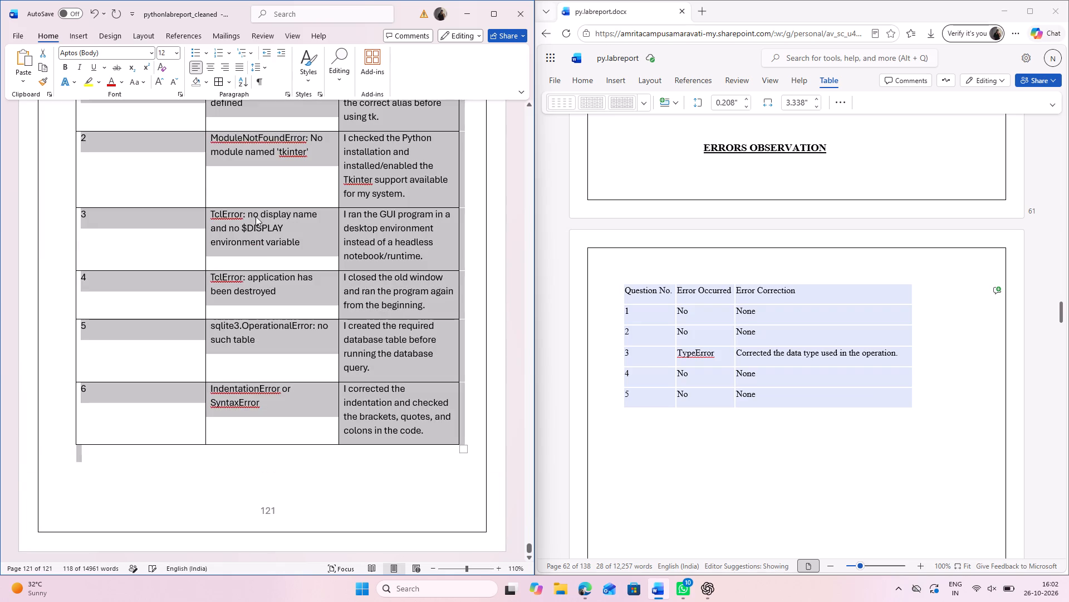
Change the font of the entire LAB 12 error table to Times New Roman.
scroll(264, 252, "up", 1)
scroll(264, 252, "down", 3)
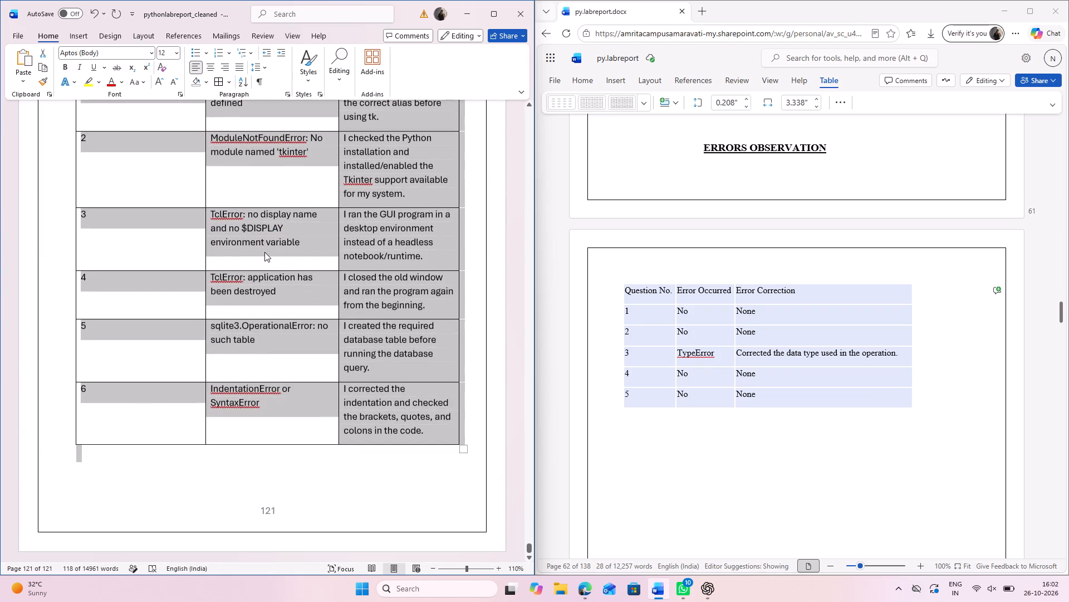
scroll(264, 252, "down", 2)
scroll(264, 252, "up", 2)
scroll(228, 359, "down", 1)
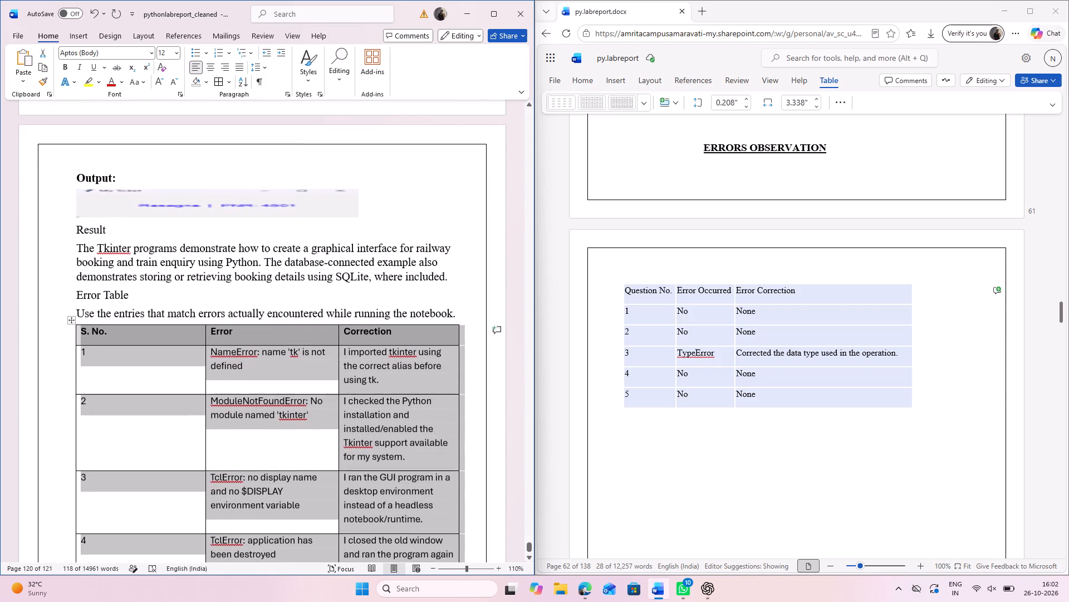
left_click(154, 52)
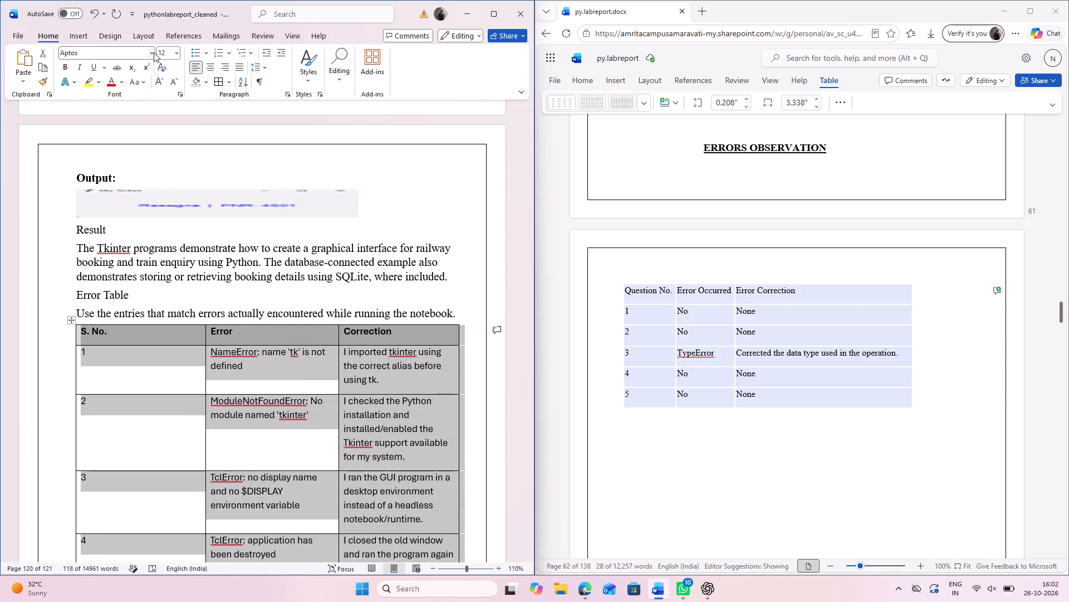
left_click(122, 134)
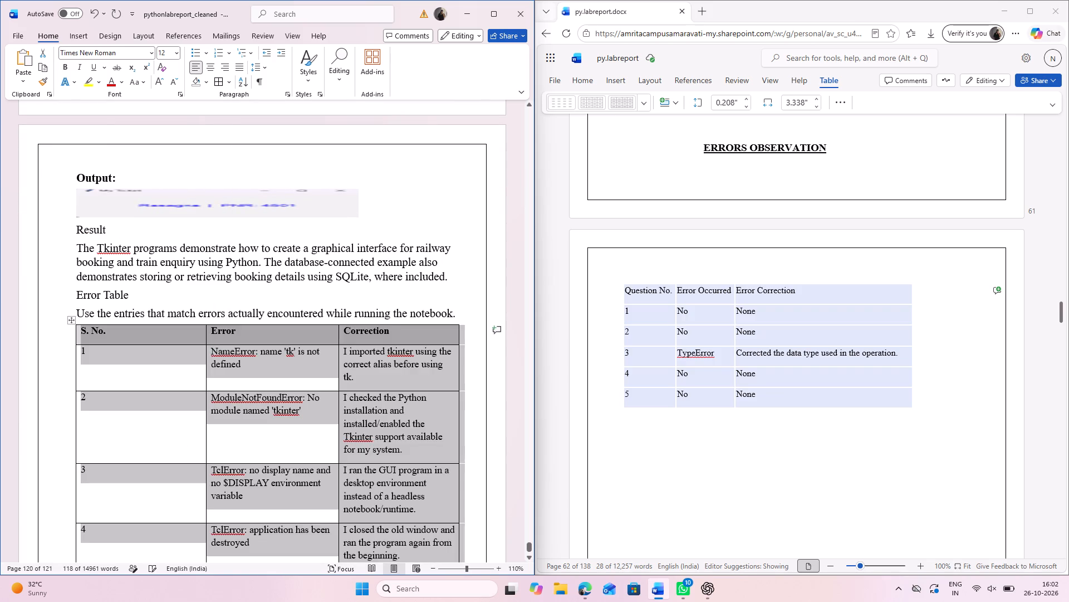
Look back through the report from the LAB 12 error table to the grocery shopping list program to check the formatting.
scroll(232, 381, "down", 7)
scroll(232, 381, "up", 3)
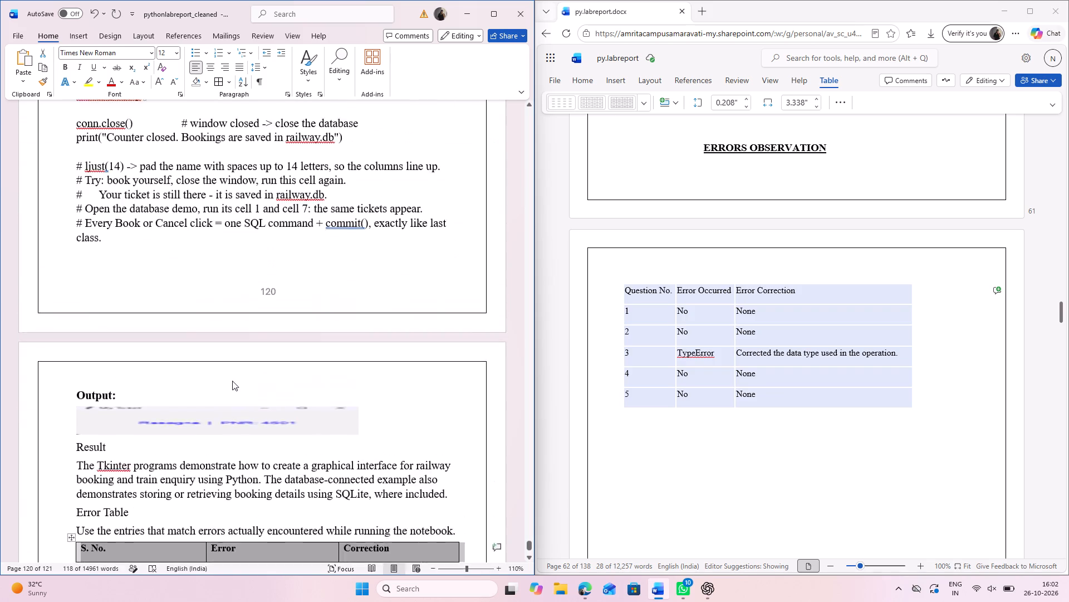
scroll(232, 381, "up", 10)
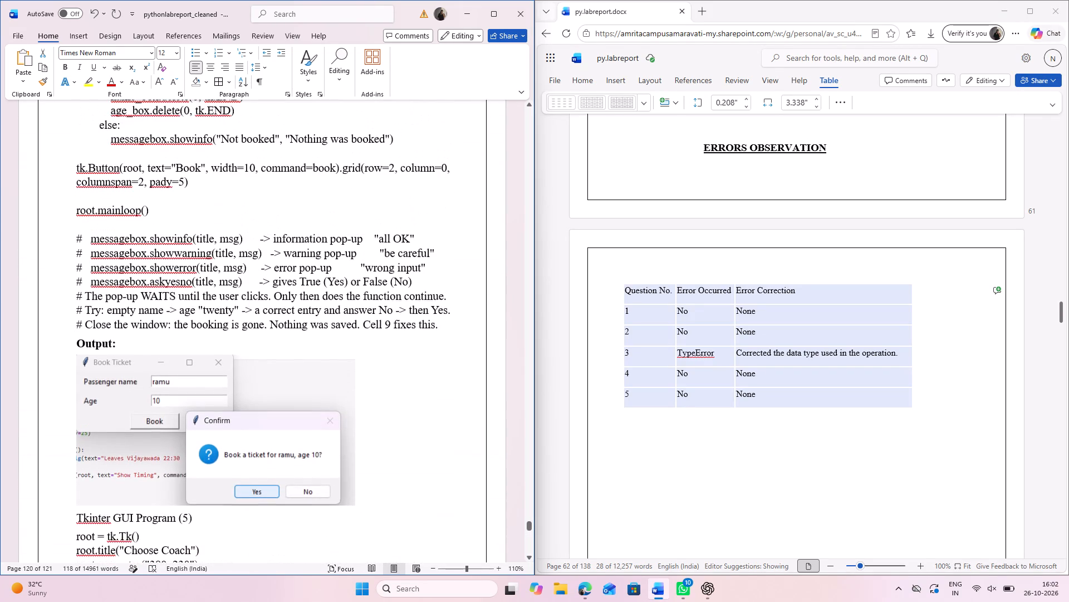
scroll(232, 381, "up", 17)
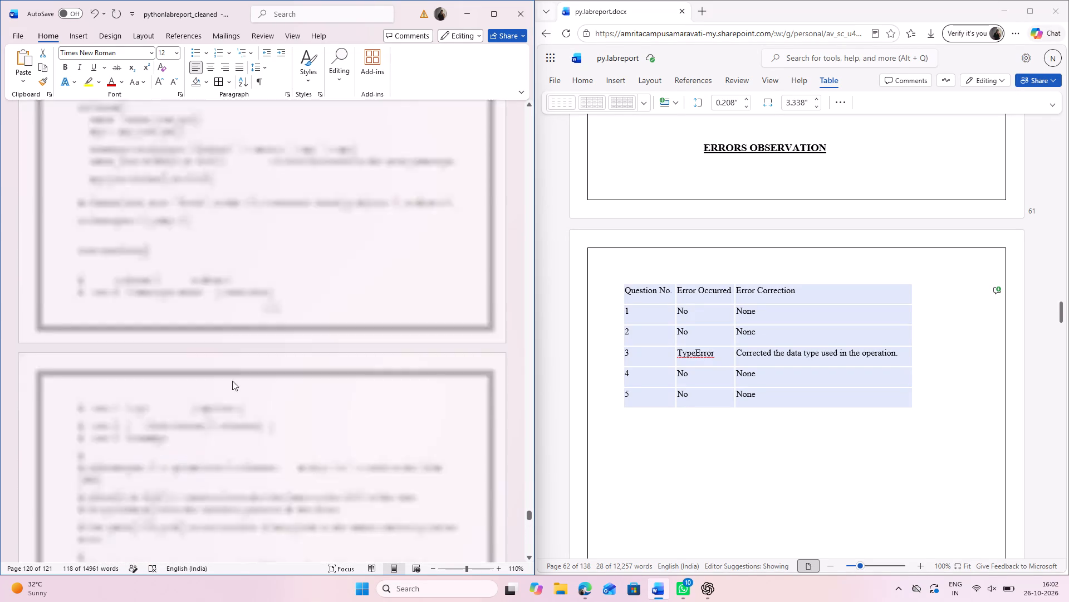
scroll(232, 381, "up", 20)
scroll(0, 0, "up", 4)
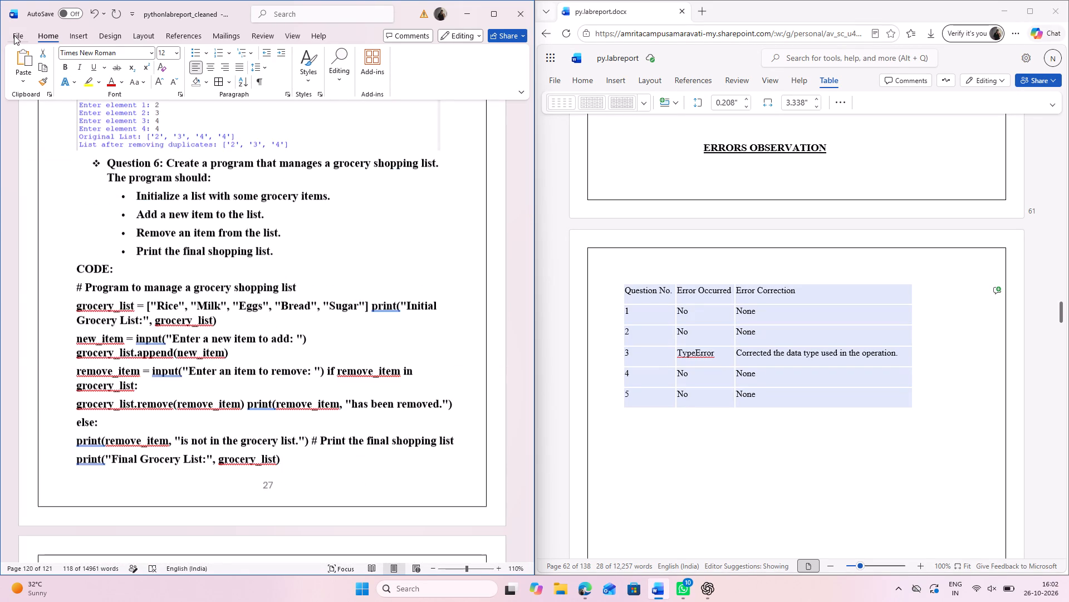
Save the lab report document.
left_click(14, 35)
left_click(36, 184)
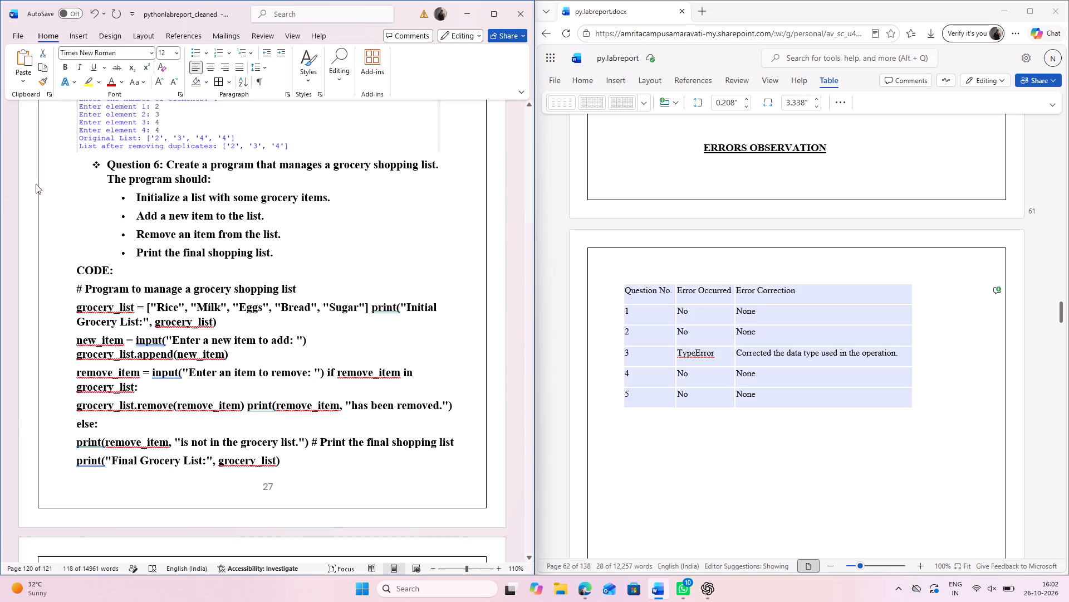